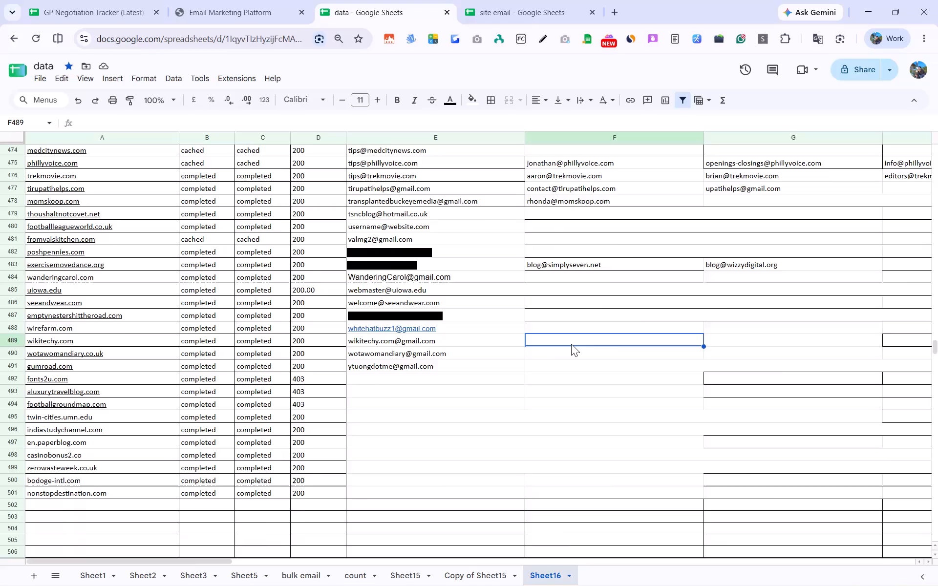
Undo the last change in Sheet16 and sort the data by the Email1 column from A to Z.
key("ctrl+z")
left_click(518, 155)
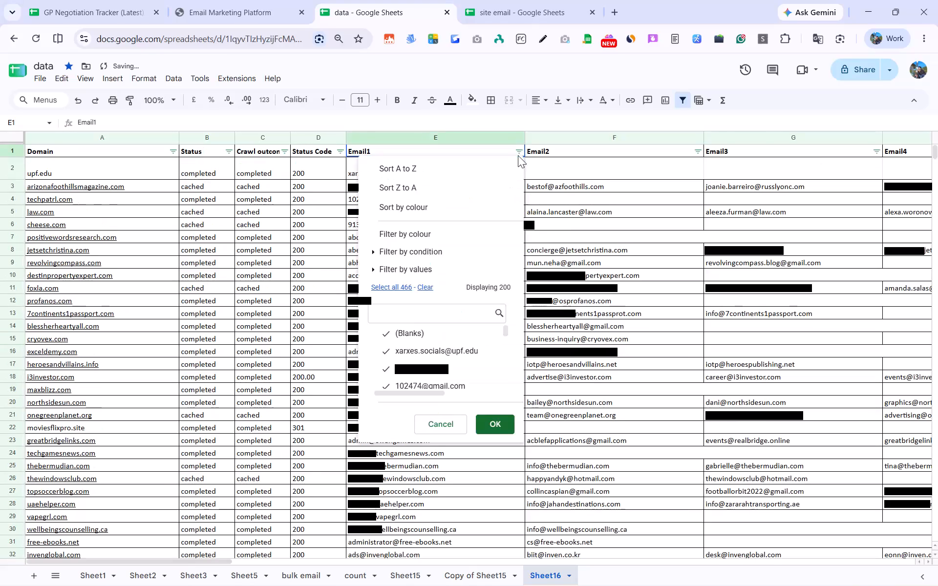
left_click(491, 172)
left_click(539, 188)
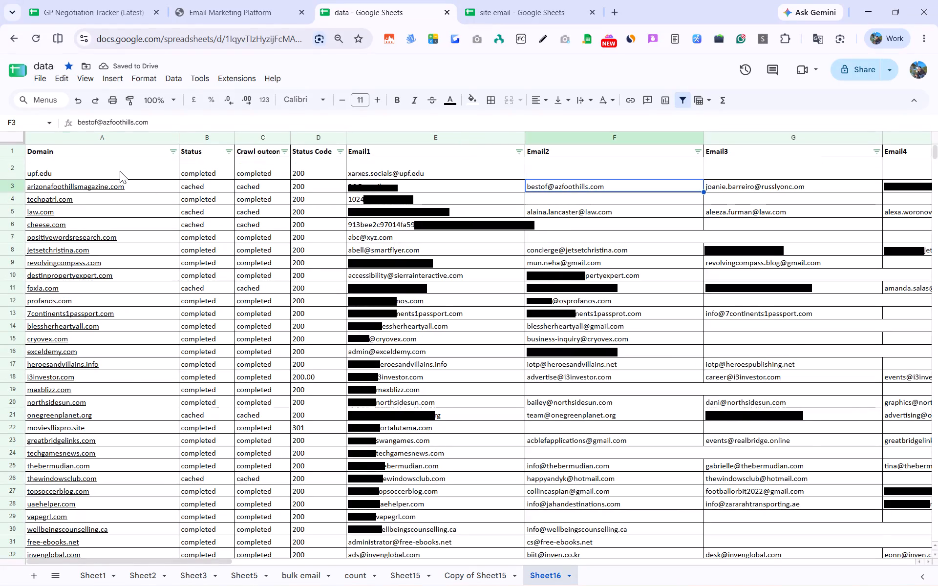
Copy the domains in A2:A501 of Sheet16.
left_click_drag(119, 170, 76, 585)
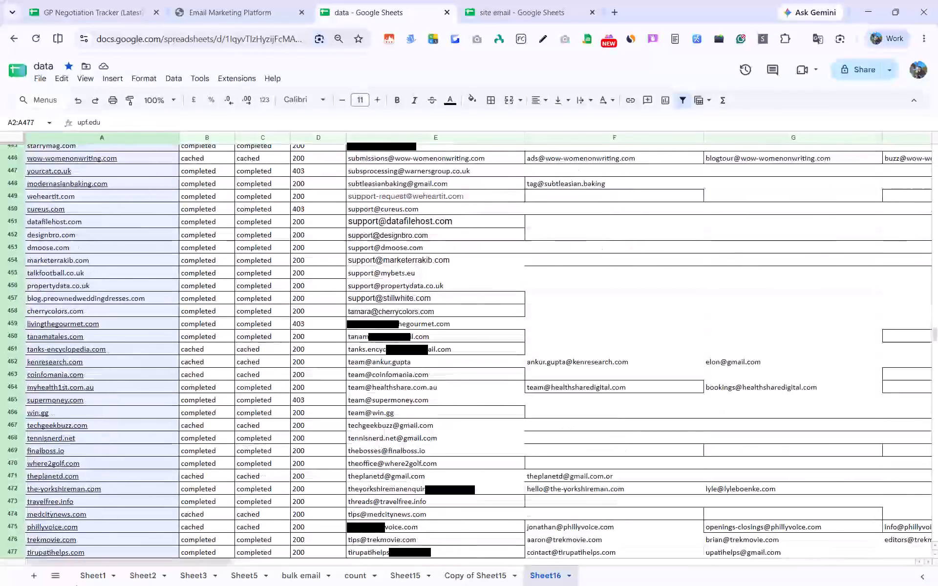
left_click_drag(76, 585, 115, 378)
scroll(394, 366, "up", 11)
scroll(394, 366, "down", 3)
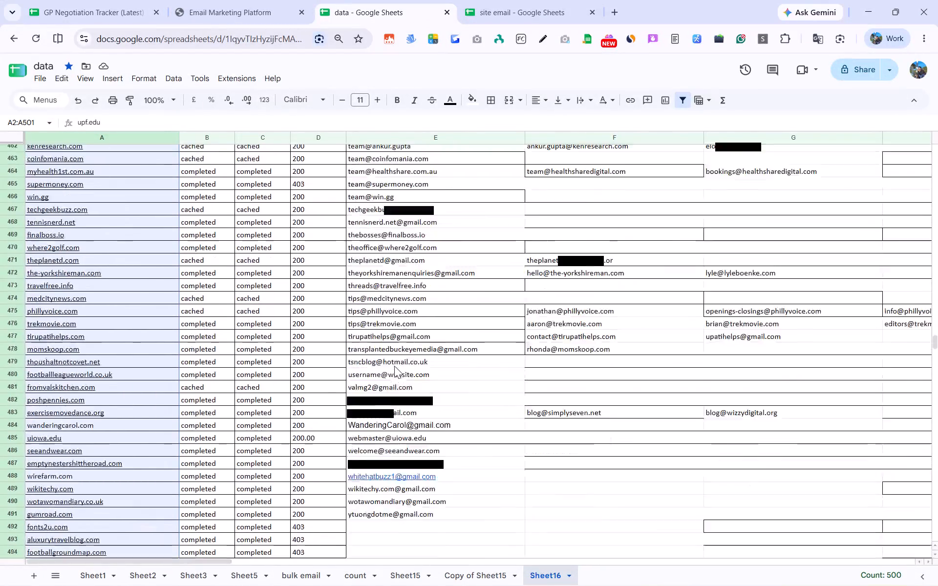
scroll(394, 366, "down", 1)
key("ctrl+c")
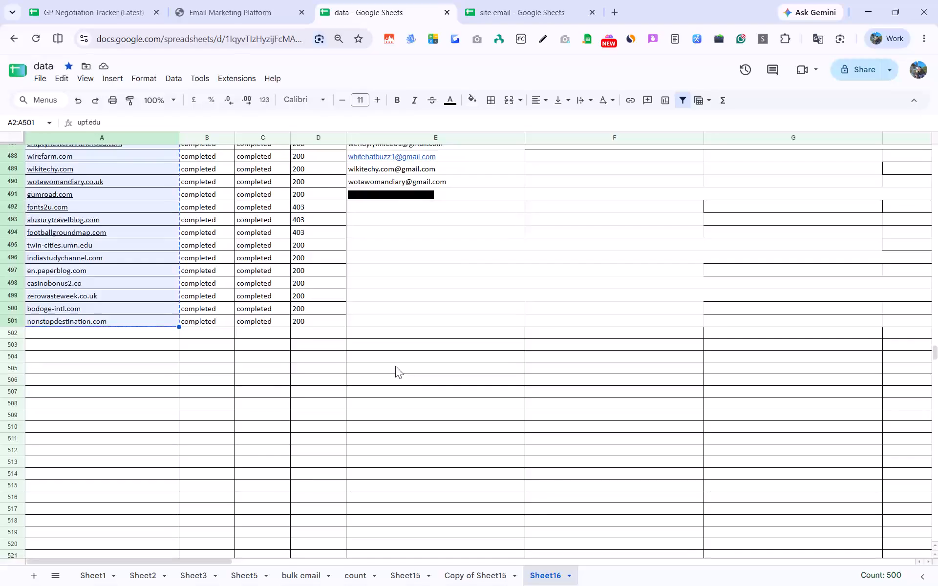
Delete the sheet named Copy of Sheet15.
left_click(496, 570)
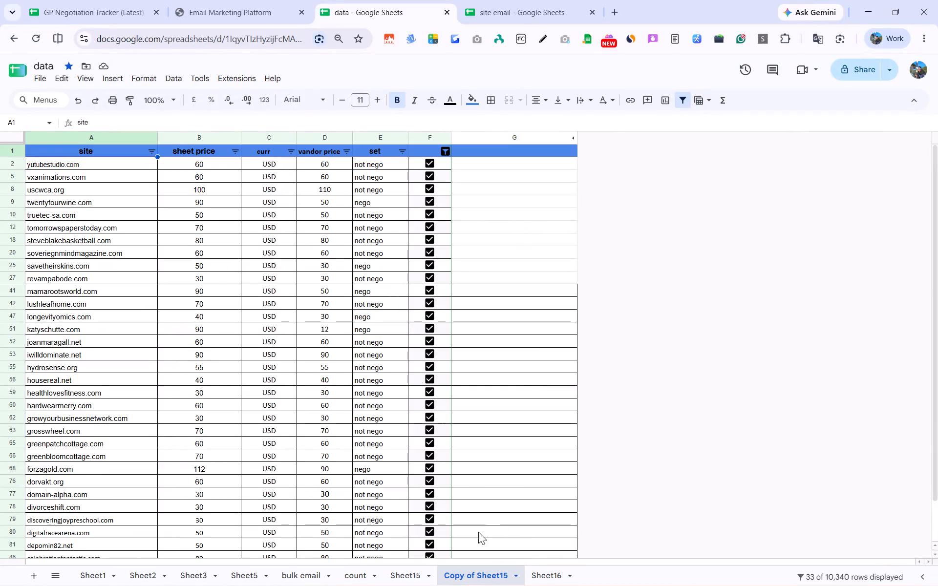
right_click(476, 575)
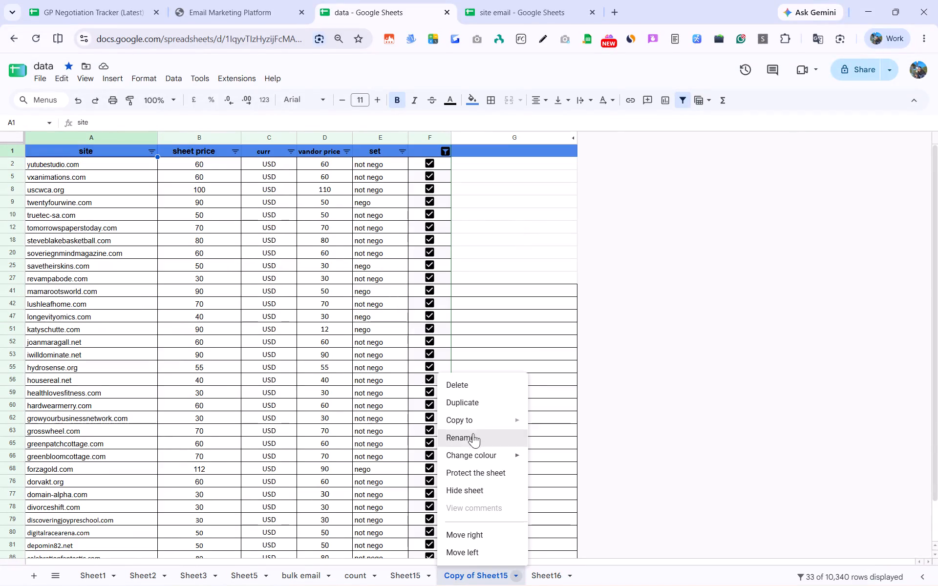
left_click(474, 386)
left_click(600, 349)
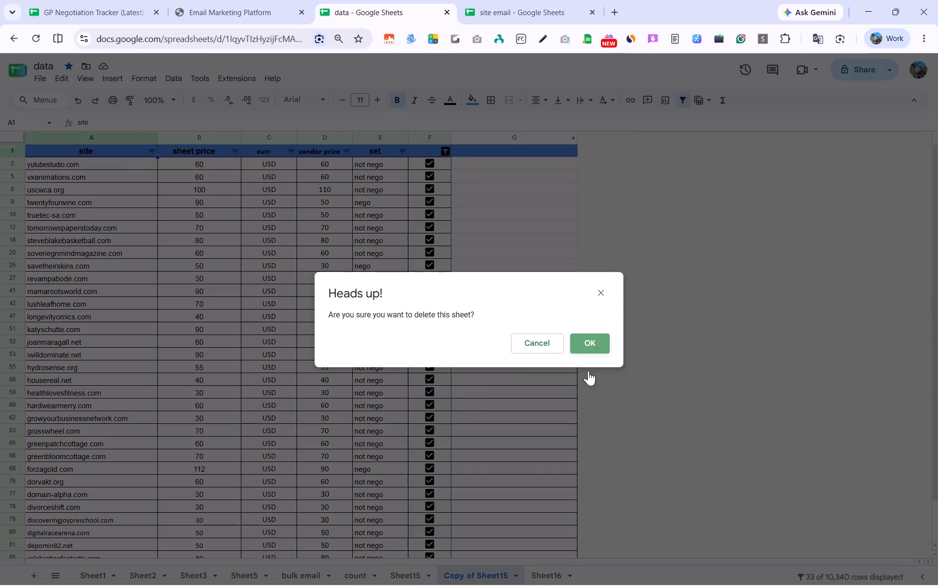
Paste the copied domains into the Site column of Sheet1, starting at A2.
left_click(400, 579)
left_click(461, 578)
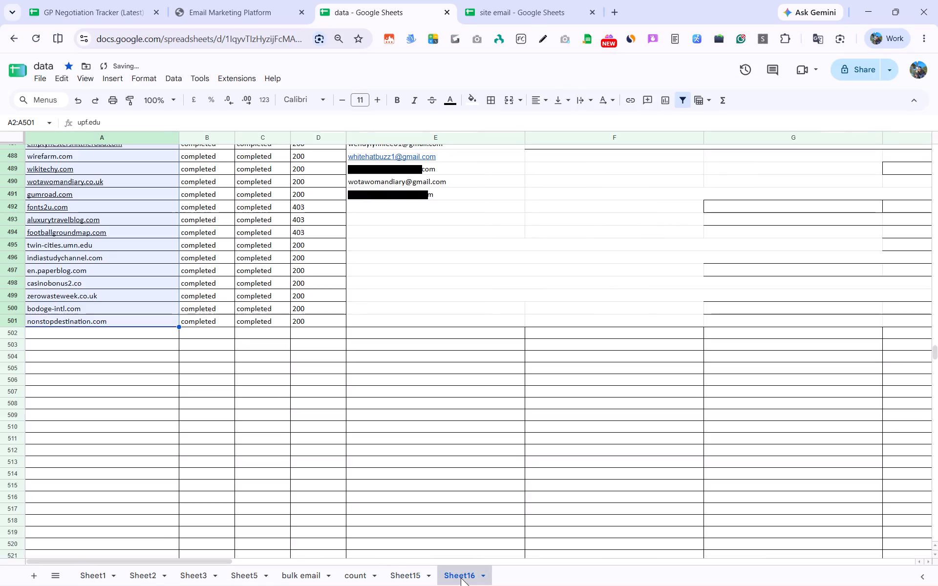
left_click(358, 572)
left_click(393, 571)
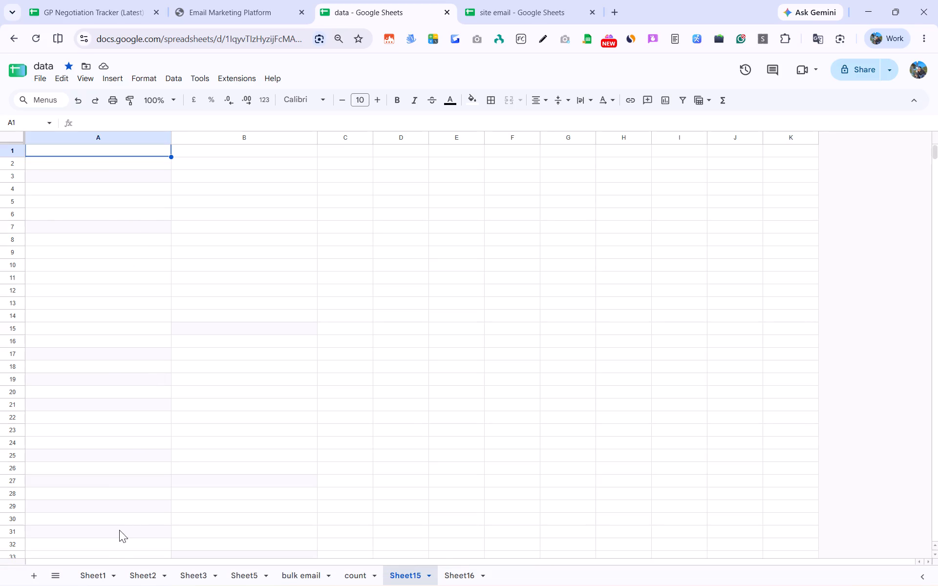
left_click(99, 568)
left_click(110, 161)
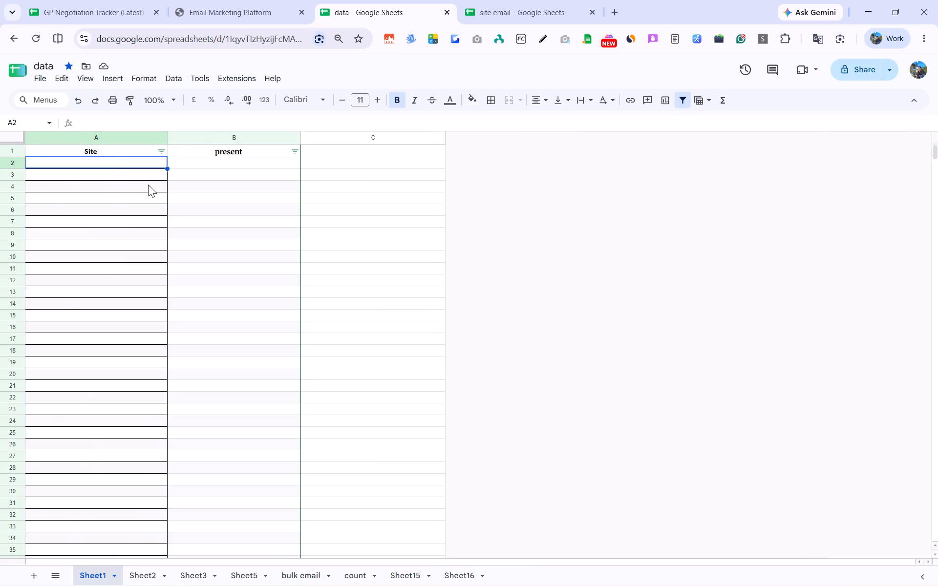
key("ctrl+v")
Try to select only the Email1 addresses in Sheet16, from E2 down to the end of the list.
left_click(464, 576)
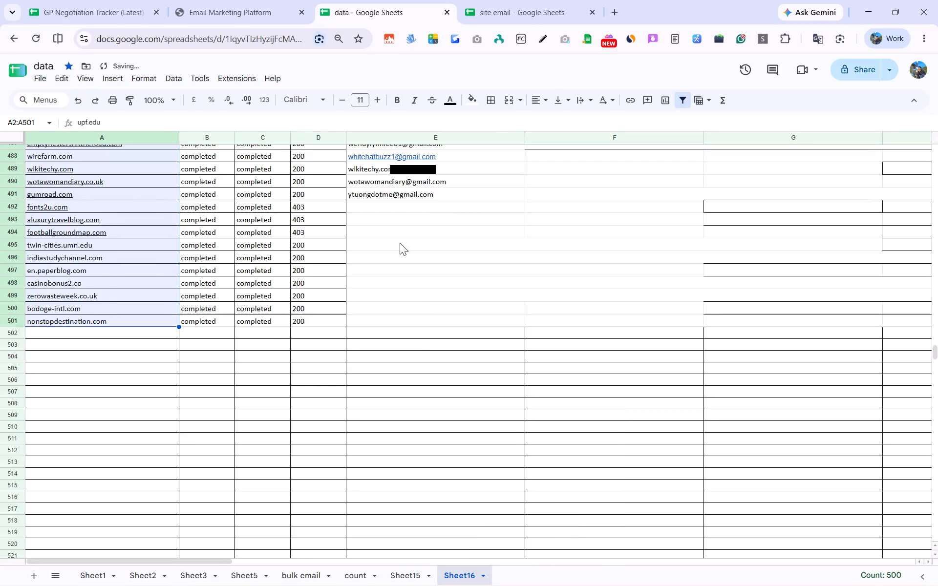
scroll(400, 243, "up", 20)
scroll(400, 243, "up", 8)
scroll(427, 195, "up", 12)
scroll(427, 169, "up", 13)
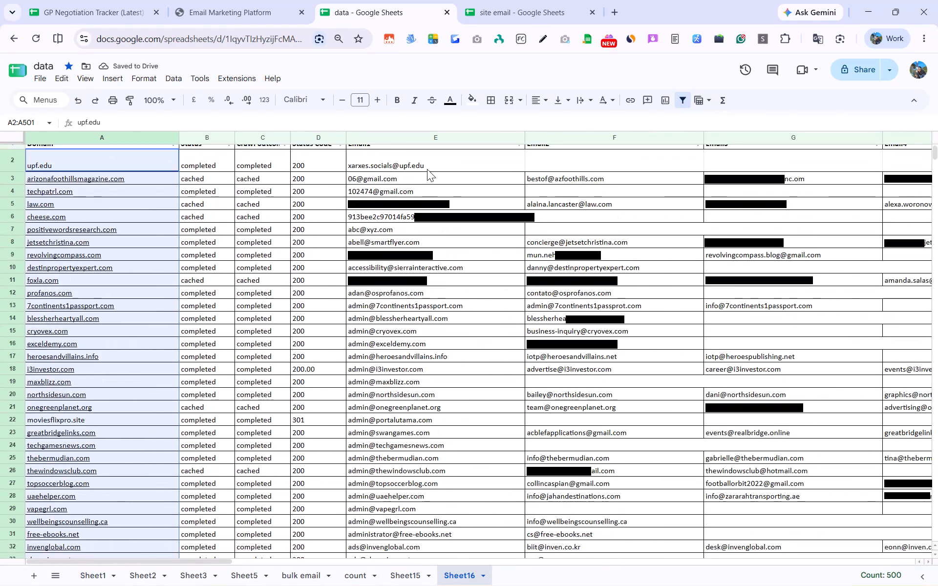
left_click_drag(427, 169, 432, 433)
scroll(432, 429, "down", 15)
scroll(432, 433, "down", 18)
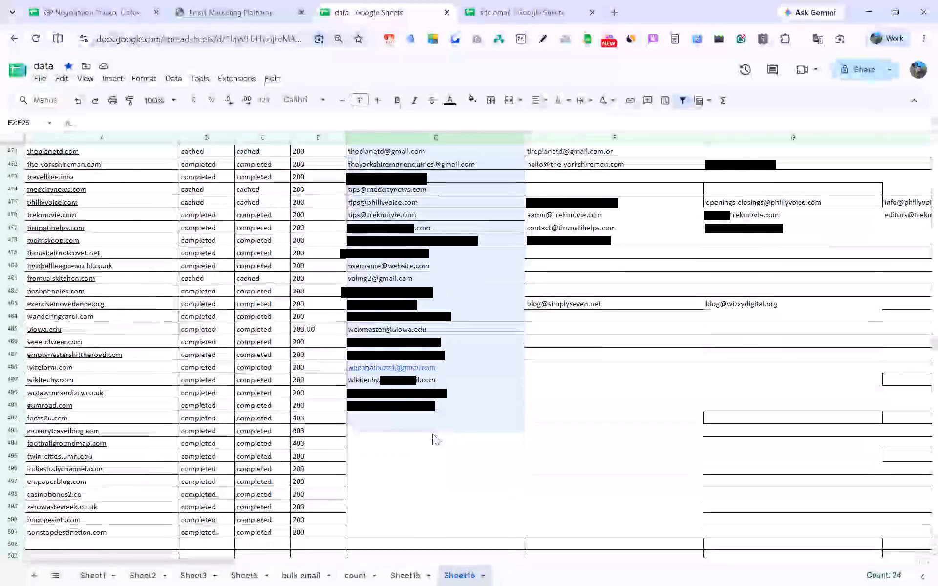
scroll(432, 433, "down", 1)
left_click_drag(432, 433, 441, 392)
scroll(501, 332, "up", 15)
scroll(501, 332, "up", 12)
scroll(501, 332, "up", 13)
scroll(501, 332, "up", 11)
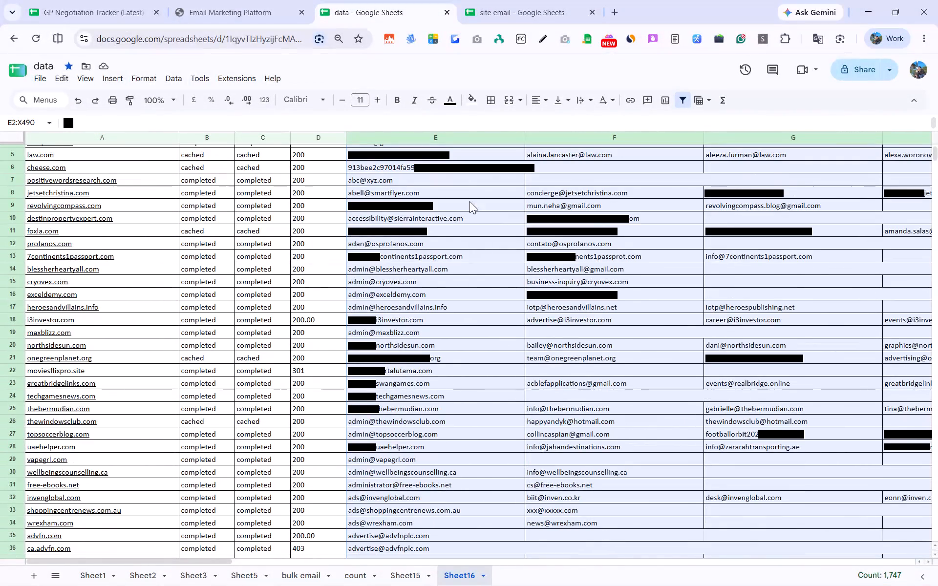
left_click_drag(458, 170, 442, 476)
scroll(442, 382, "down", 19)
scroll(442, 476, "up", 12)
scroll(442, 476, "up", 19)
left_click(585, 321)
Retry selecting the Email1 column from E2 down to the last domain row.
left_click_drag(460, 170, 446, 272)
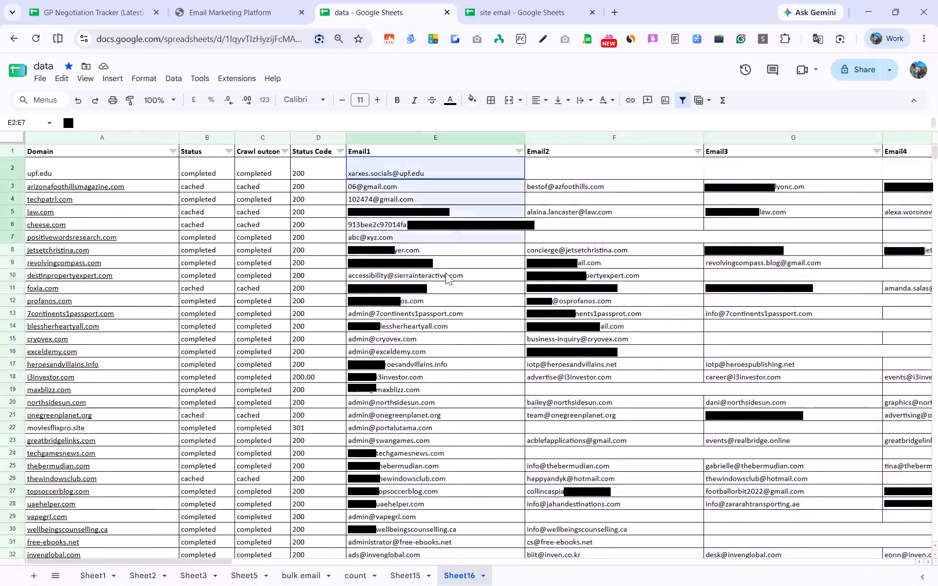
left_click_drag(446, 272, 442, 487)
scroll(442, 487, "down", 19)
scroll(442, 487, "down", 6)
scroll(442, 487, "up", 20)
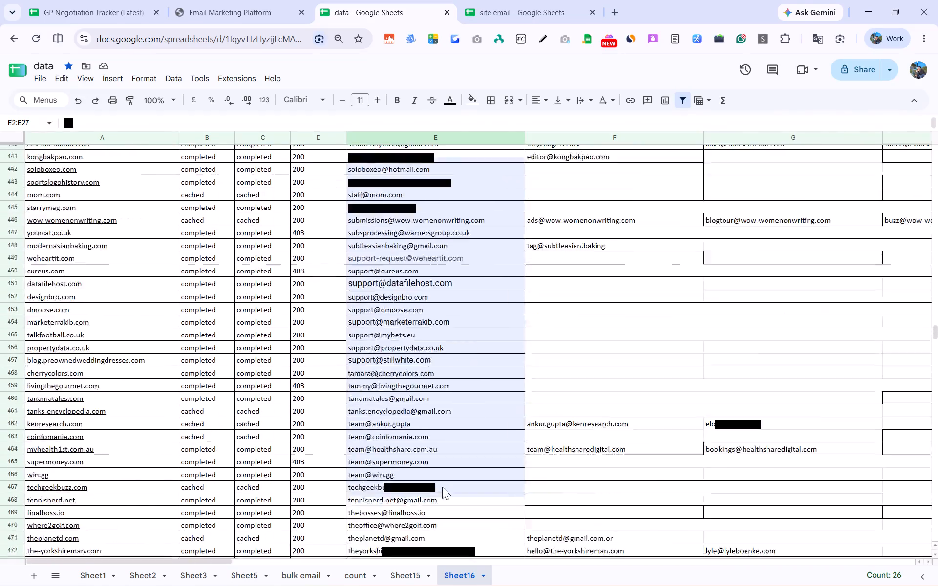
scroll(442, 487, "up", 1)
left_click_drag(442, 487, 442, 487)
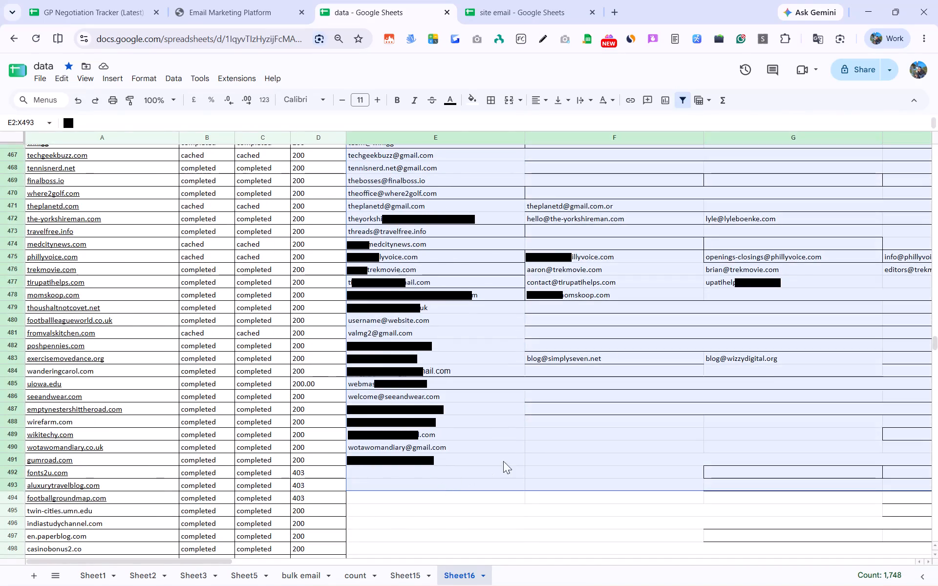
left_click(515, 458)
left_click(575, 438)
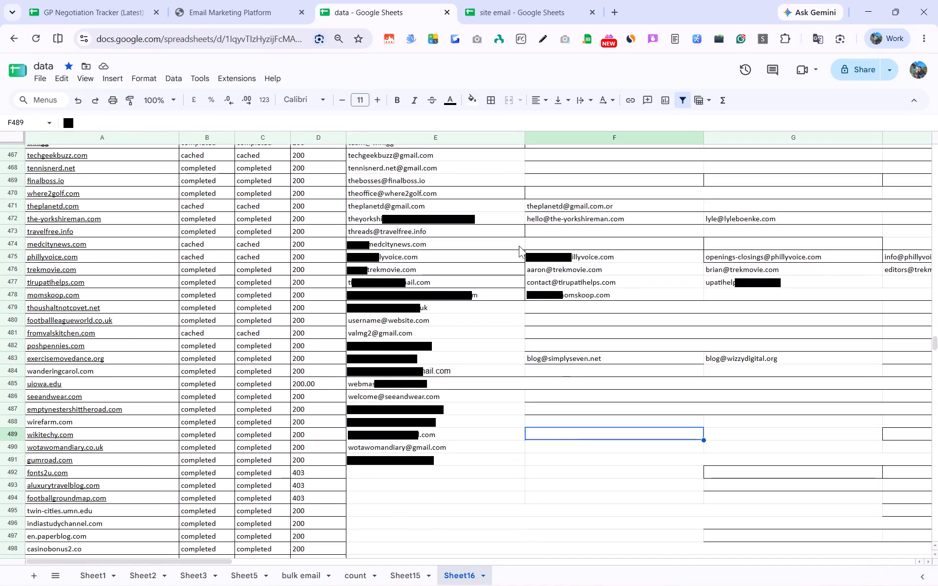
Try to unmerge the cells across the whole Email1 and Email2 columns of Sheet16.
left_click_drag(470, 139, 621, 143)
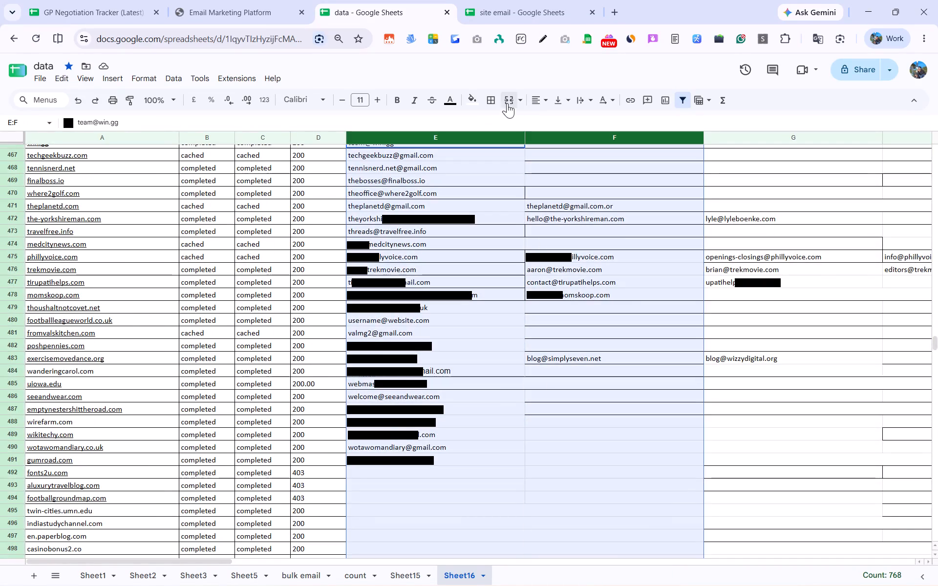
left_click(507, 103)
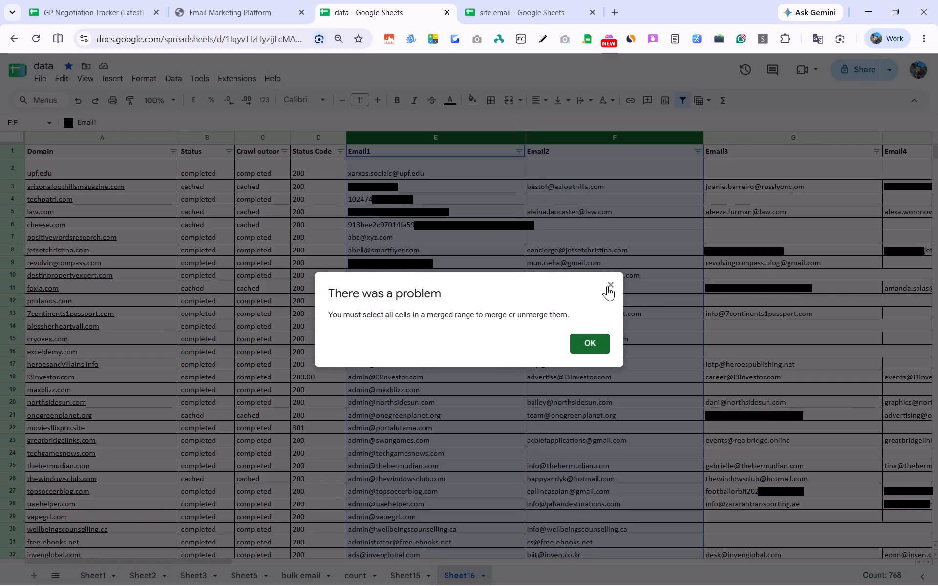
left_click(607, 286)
Check the blank email cells in the last rows of Sheet16's domain list for merged ranges.
scroll(623, 383, "down", 9)
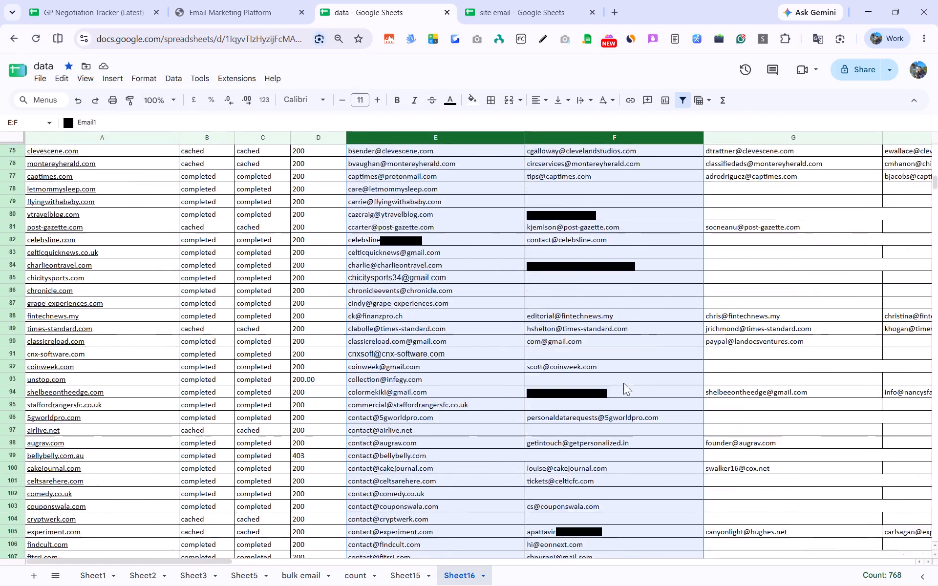
scroll(623, 383, "down", 20)
scroll(623, 383, "down", 4)
scroll(623, 383, "up", 8)
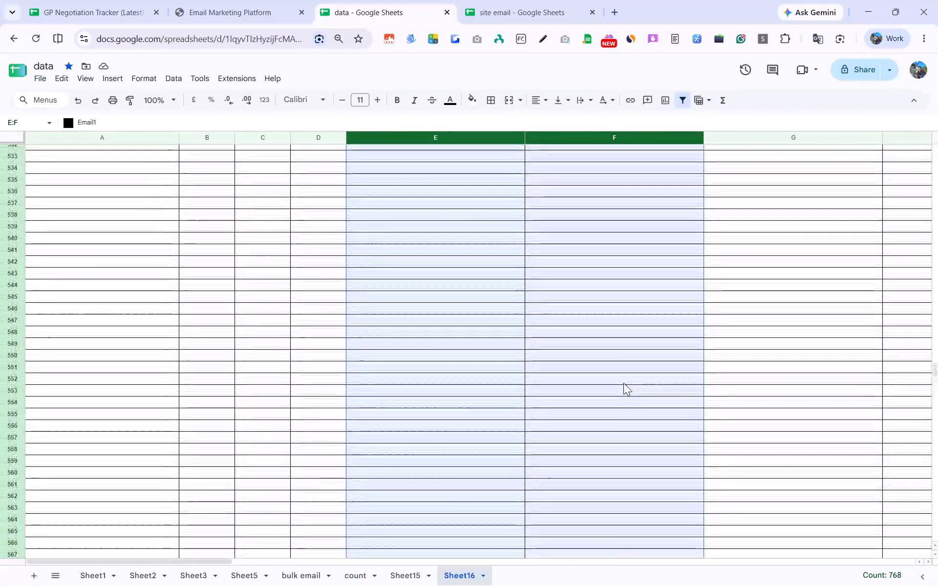
scroll(623, 383, "up", 7)
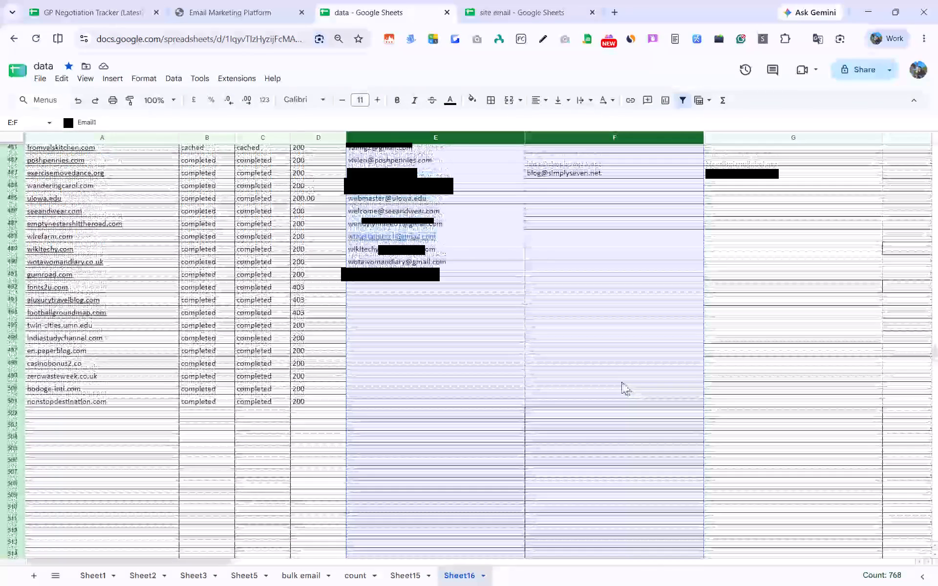
left_click(564, 330)
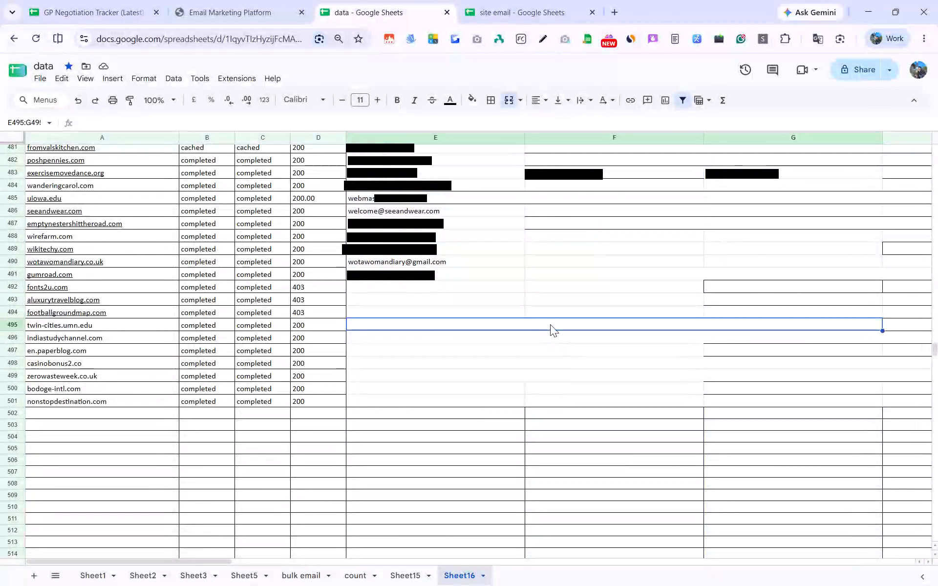
left_click(582, 242)
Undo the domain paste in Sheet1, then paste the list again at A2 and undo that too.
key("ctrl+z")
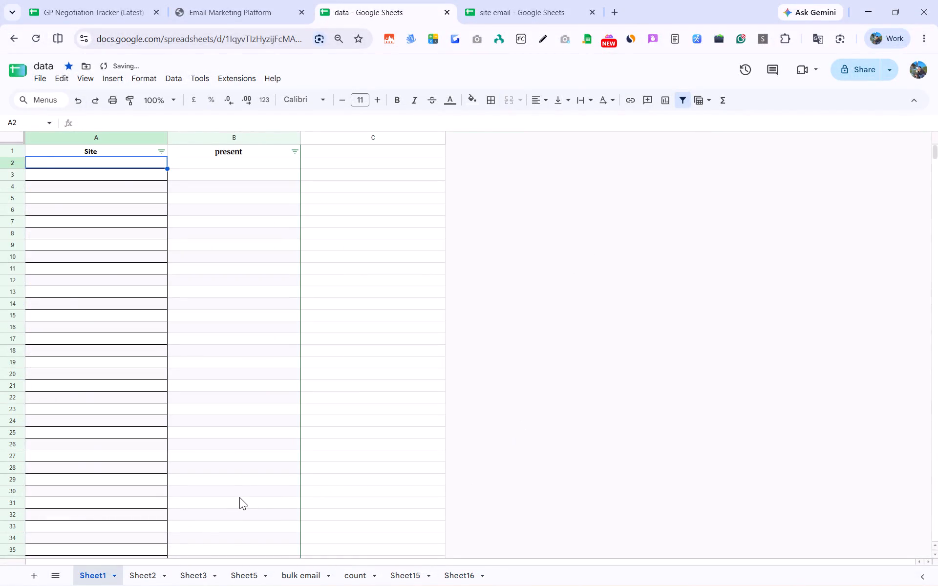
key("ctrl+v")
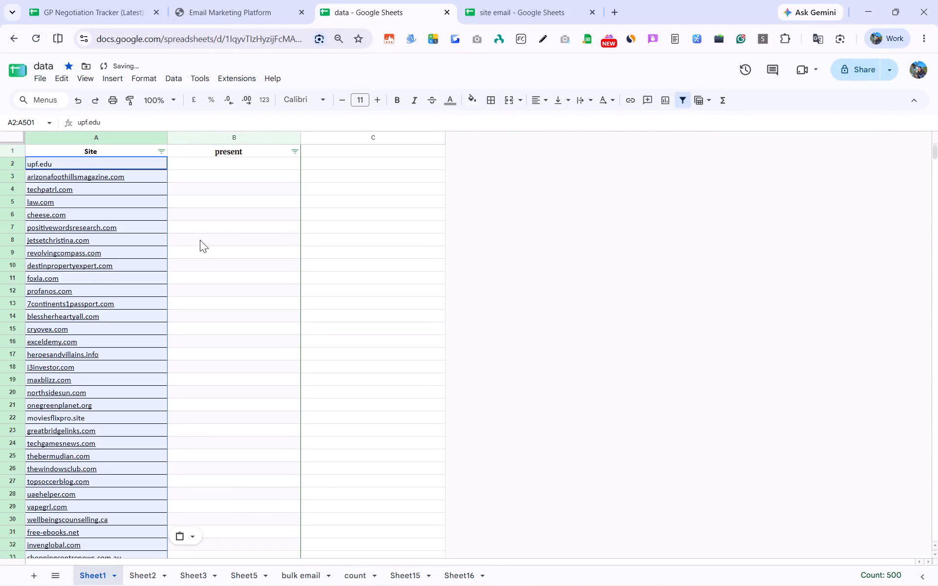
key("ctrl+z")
Copy the domains in A2:A501 of Sheet16 into the Site column of Sheet1, starting at A2.
left_click(458, 578)
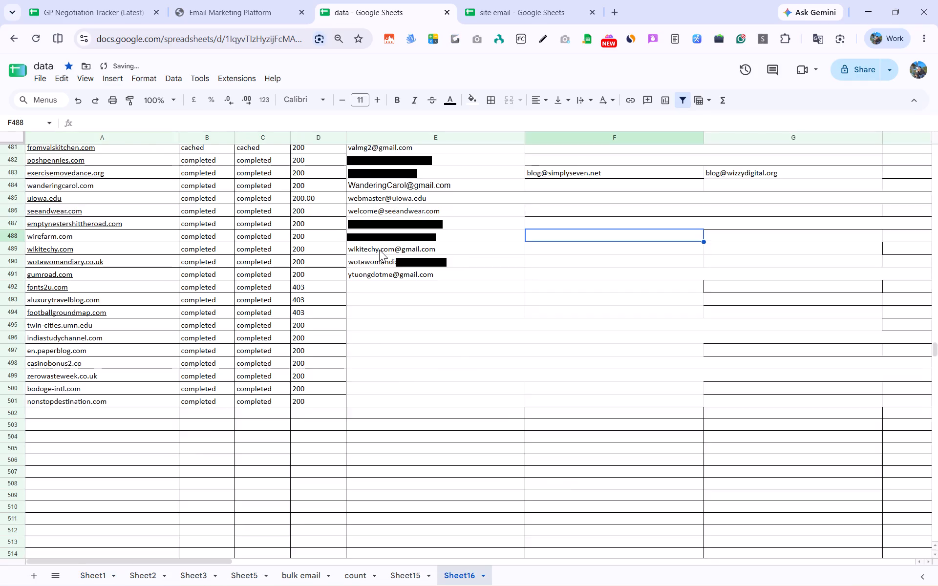
scroll(427, 219, "up", 20)
scroll(427, 219, "up", 20)
scroll(427, 219, "up", 16)
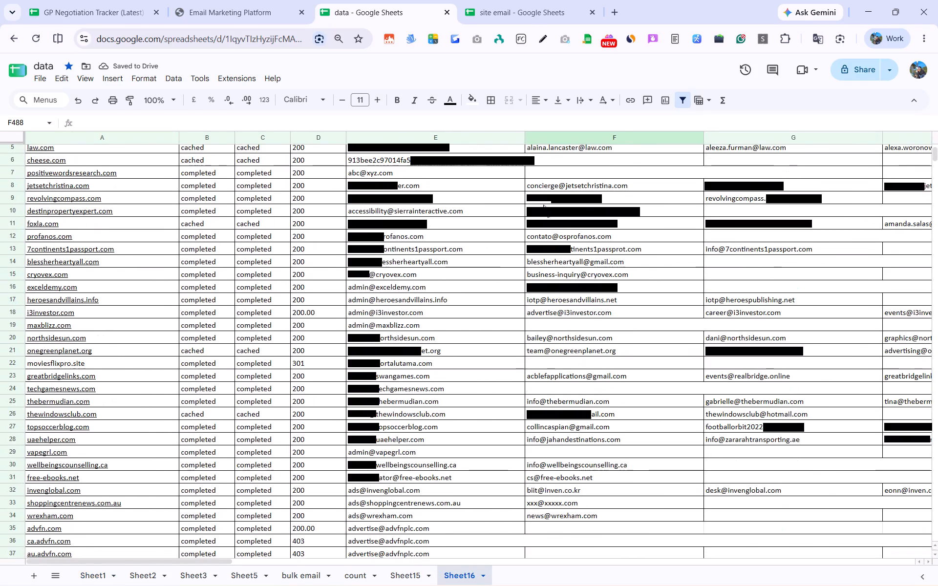
left_click(519, 220)
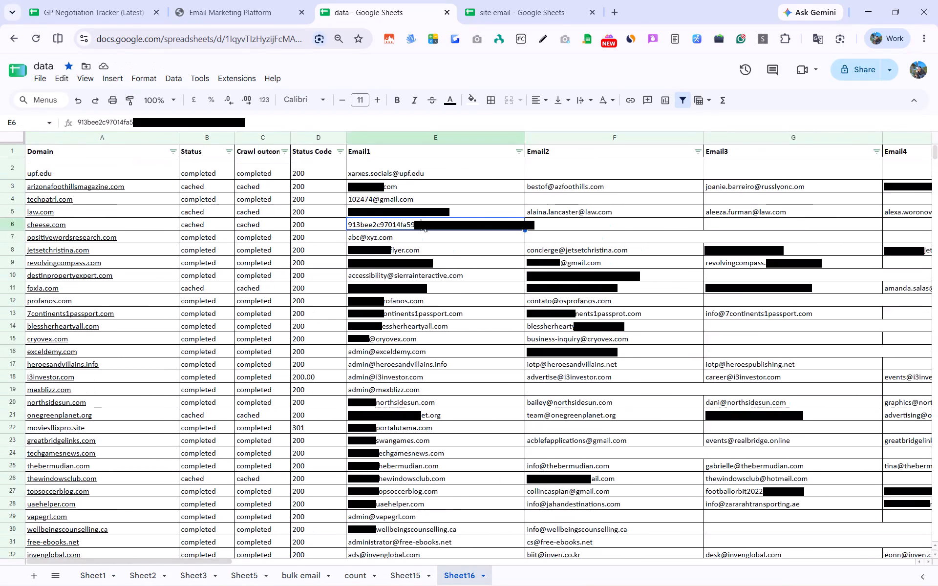
left_click_drag(118, 160, 142, 482)
scroll(142, 482, "down", 15)
scroll(142, 482, "down", 12)
scroll(142, 482, "up", 9)
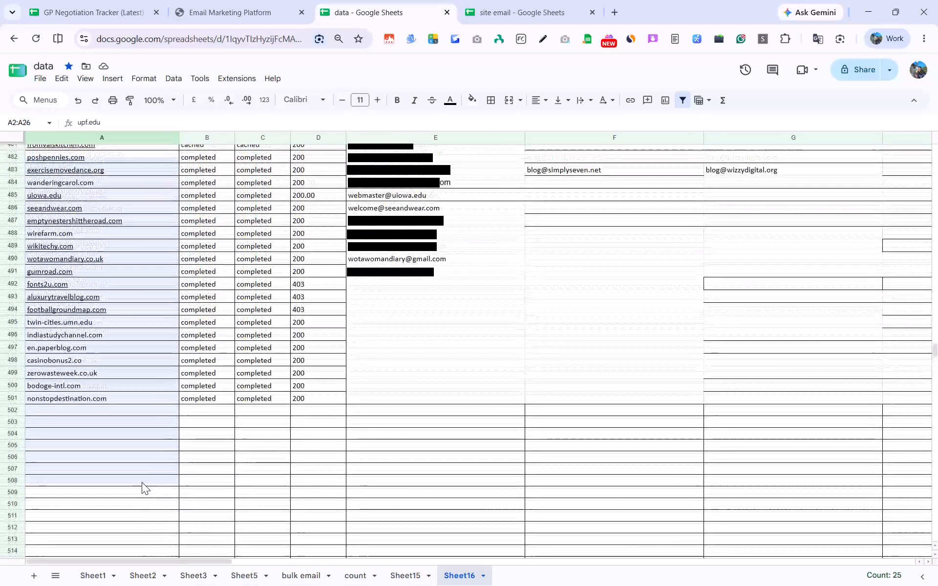
left_click_drag(142, 482, 156, 397)
key("ctrl+c")
key("ctrl+c")
key("ctrl+c")
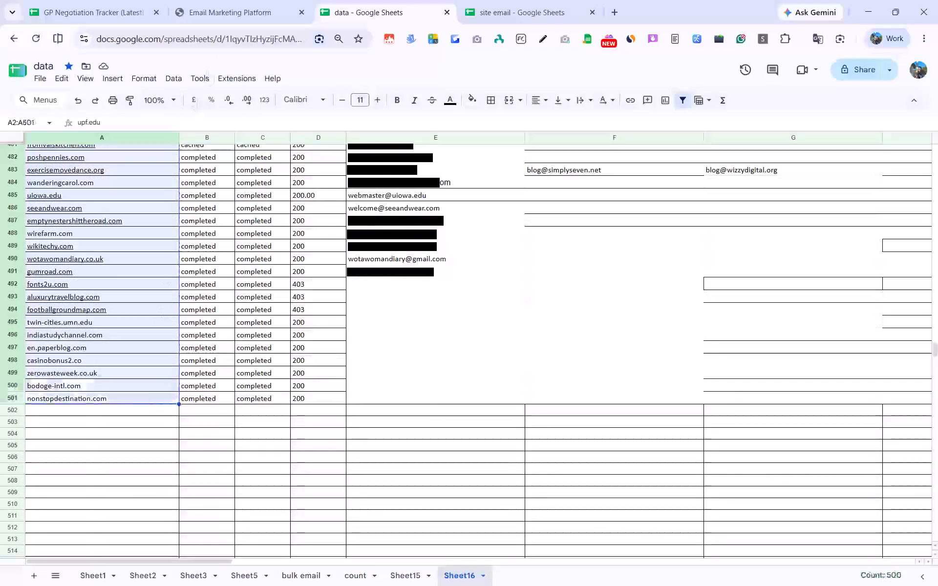
left_click(99, 566)
left_click(112, 166)
key("ctrl+v")
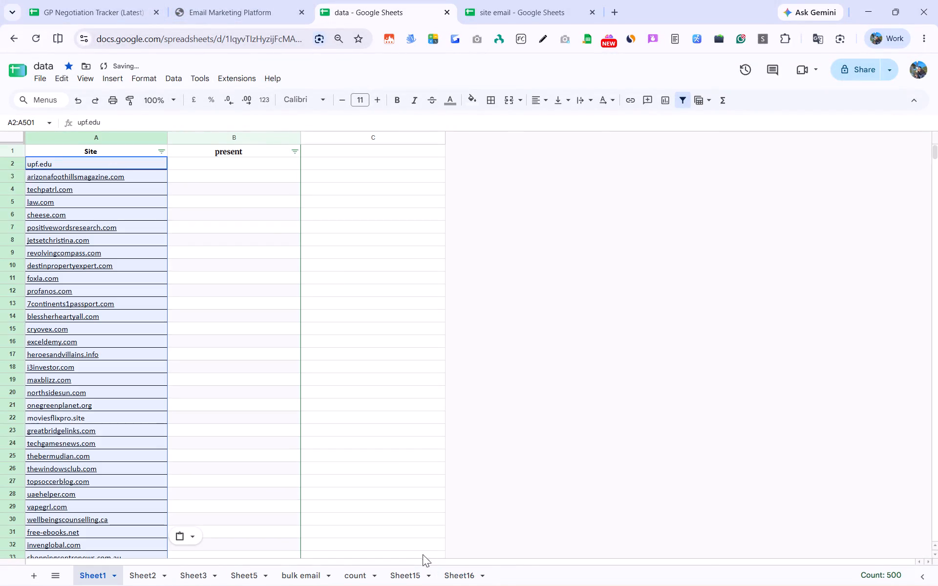
Apply all borders to the whole Email1 and Email2 columns of Sheet16.
left_click(458, 568)
scroll(443, 305, "up", 13)
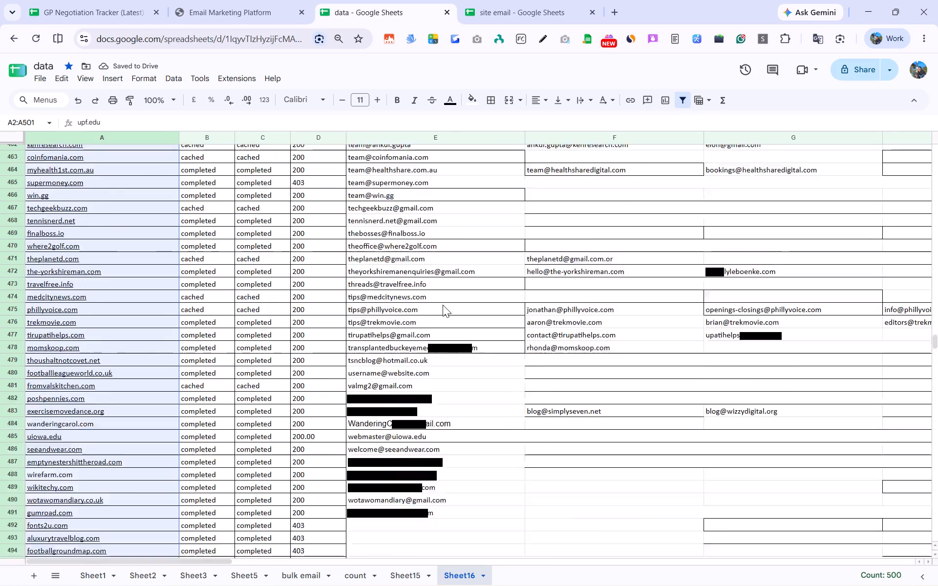
scroll(443, 305, "up", 12)
scroll(443, 305, "up", 11)
scroll(446, 303, "up", 15)
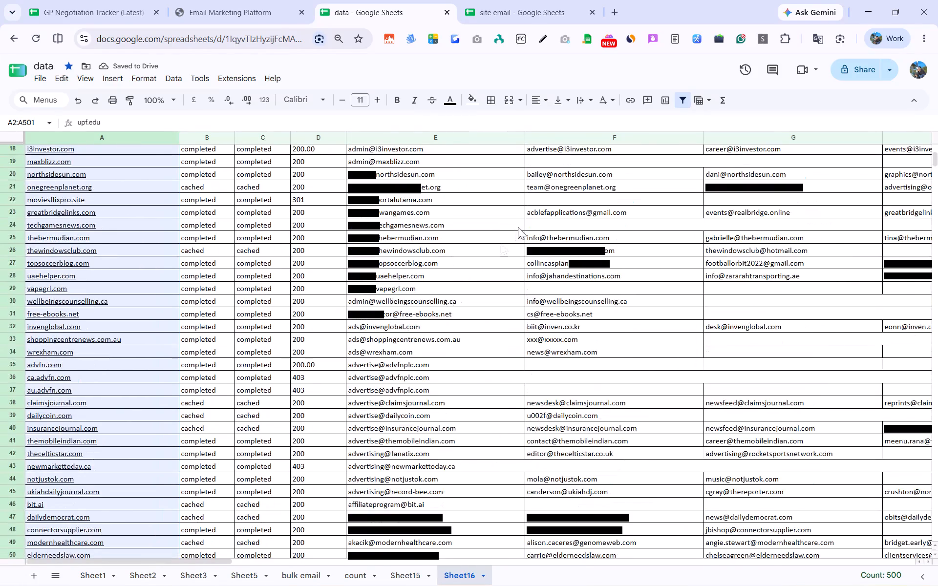
left_click(521, 223)
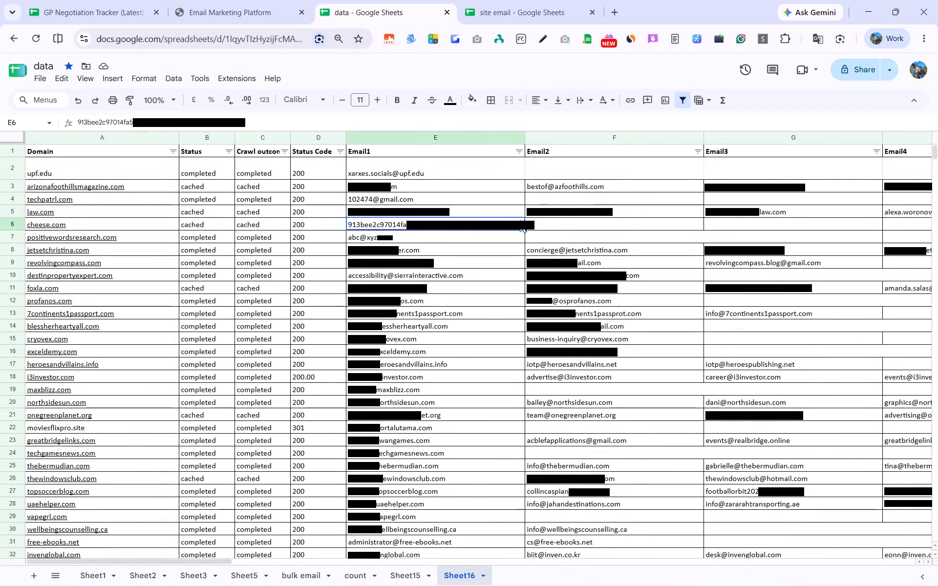
left_click(542, 227)
left_click_drag(460, 138, 574, 138)
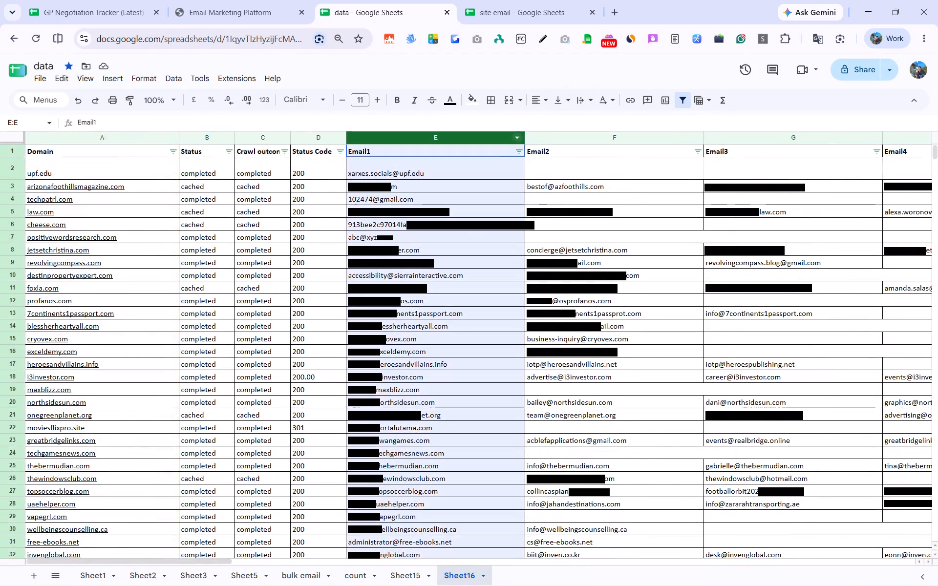
left_click_drag(574, 138, 575, 138)
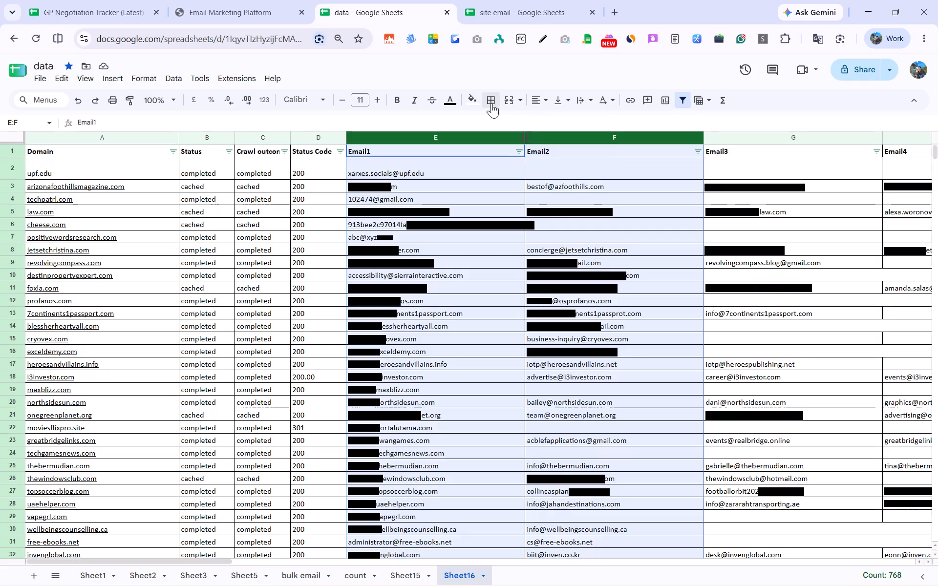
left_click(491, 103)
left_click(486, 121)
left_click(490, 121)
left_click(554, 224)
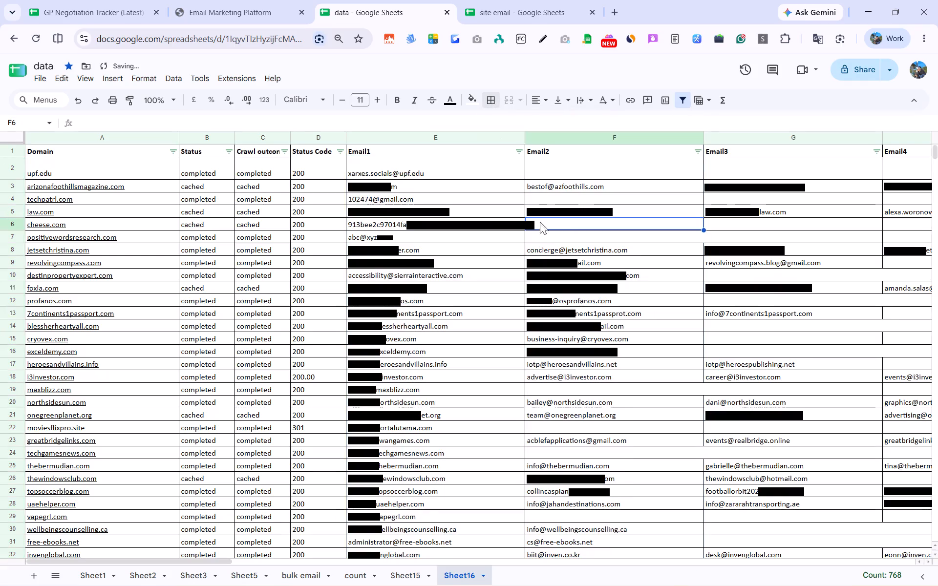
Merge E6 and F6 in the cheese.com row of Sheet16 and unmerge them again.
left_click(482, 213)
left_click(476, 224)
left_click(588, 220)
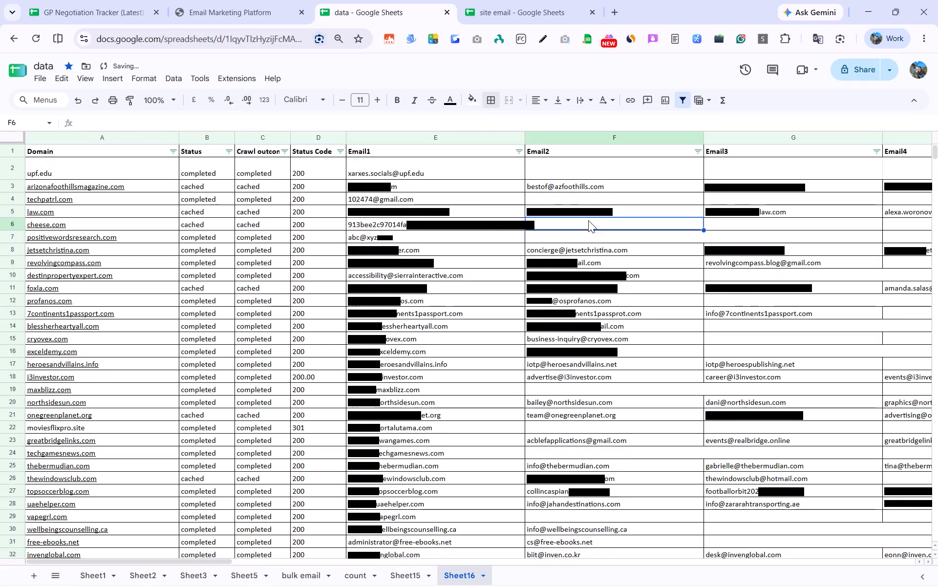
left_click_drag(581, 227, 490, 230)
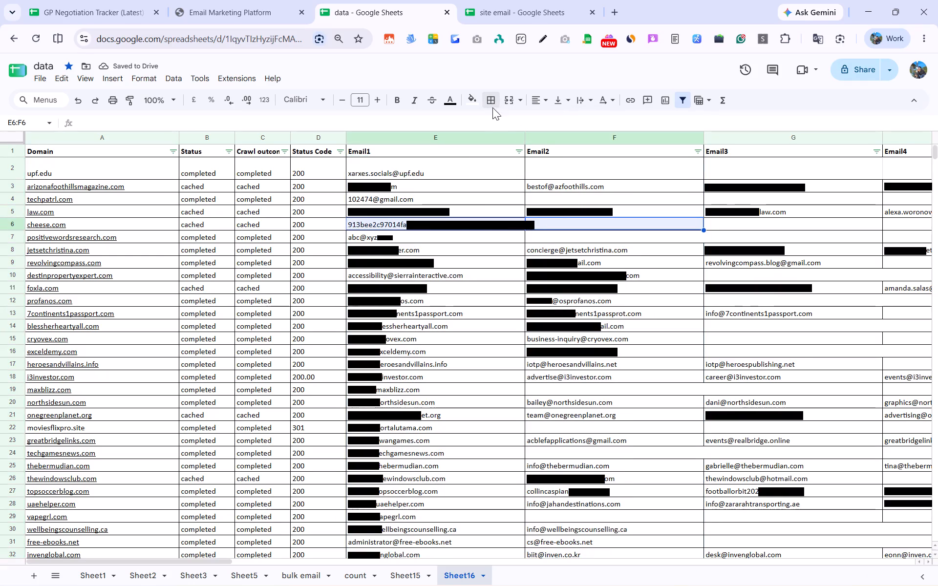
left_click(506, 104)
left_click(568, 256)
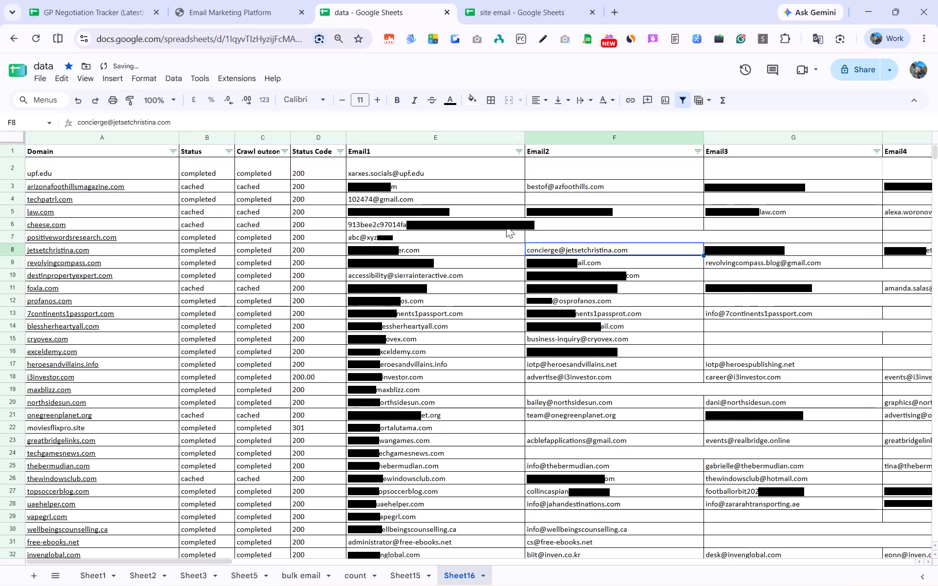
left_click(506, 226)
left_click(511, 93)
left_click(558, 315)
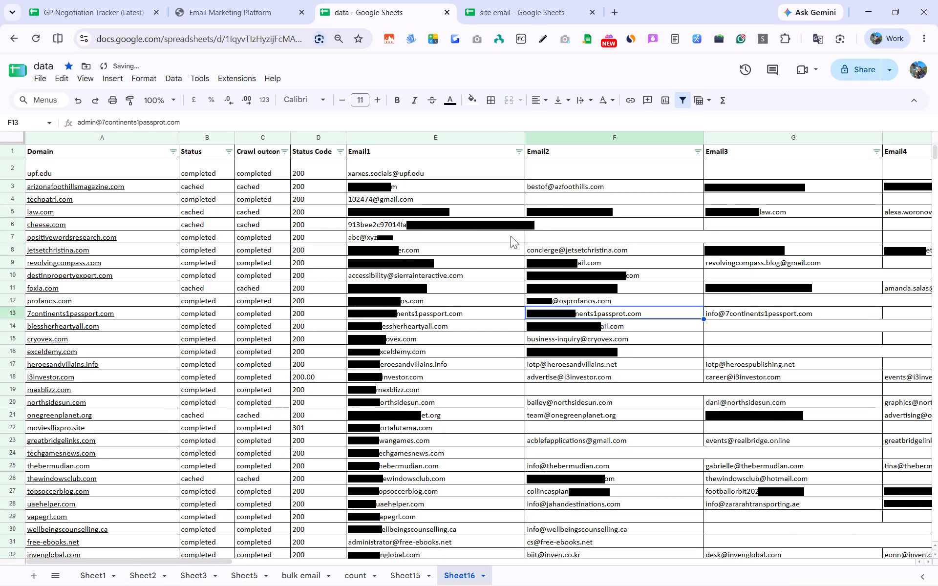
Set the text wrapping of the whole Email1 column to Clip.
left_click(499, 132)
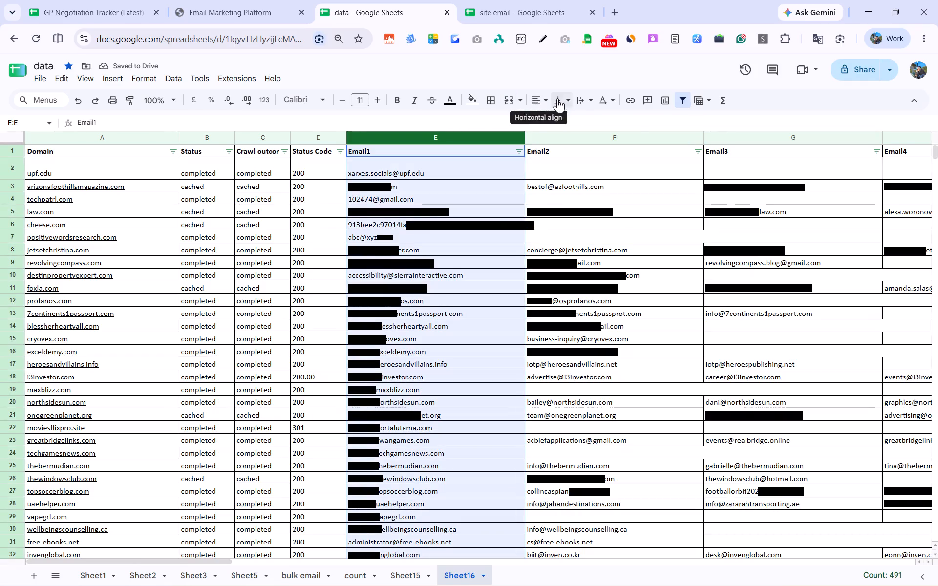
left_click(579, 98)
left_click(613, 121)
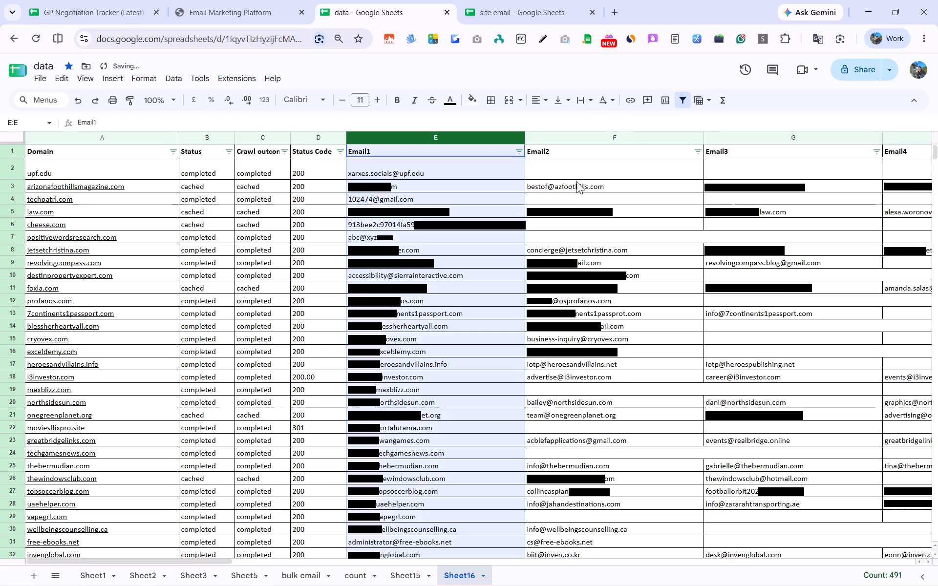
left_click(542, 271)
Reapply all borders to the whole Email1 and Email2 columns.
left_click_drag(481, 140, 565, 140)
left_click(490, 97)
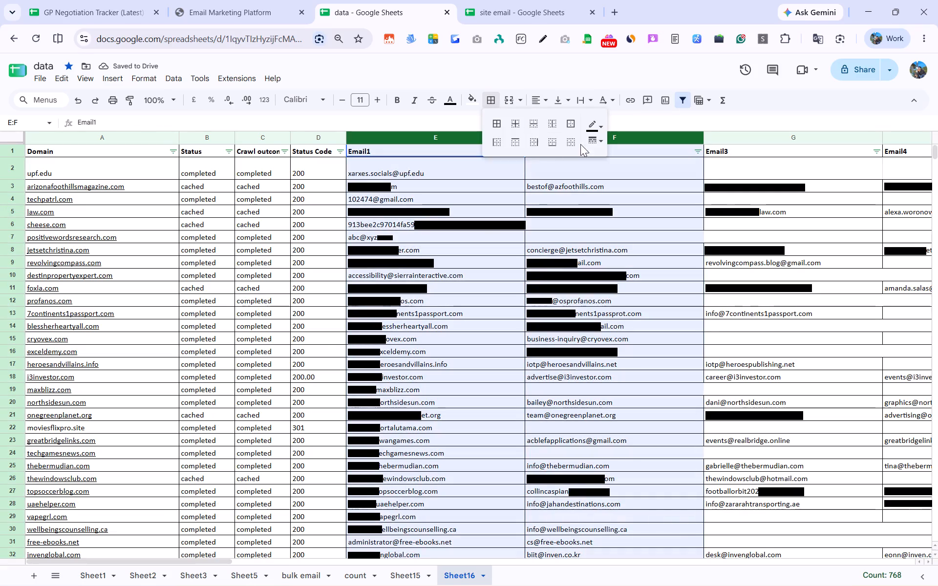
left_click(499, 121)
left_click(557, 239)
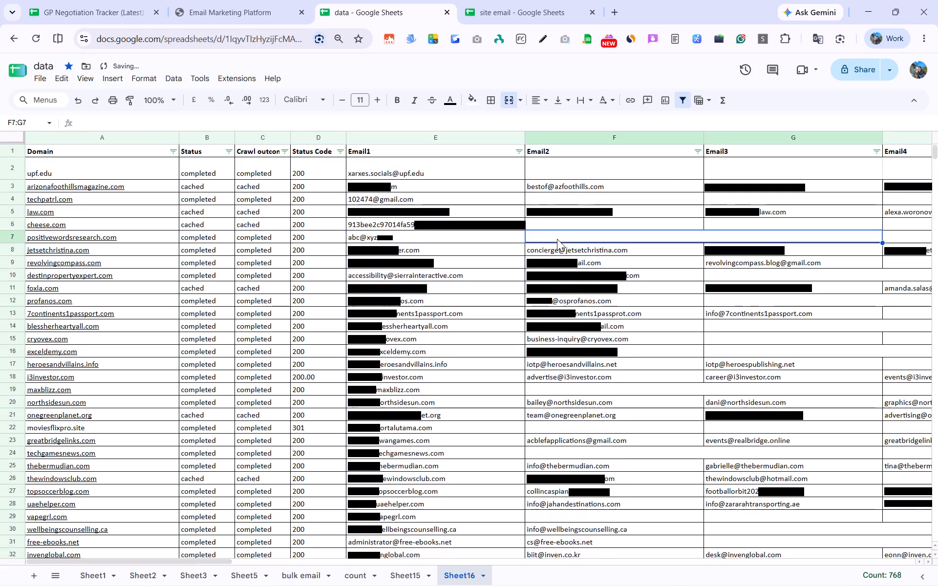
Unmerge the merged email cells E36:I36 for ca.advfn.com and E43:J43 for newmarkettoday.ca.
scroll(538, 390, "down", 4)
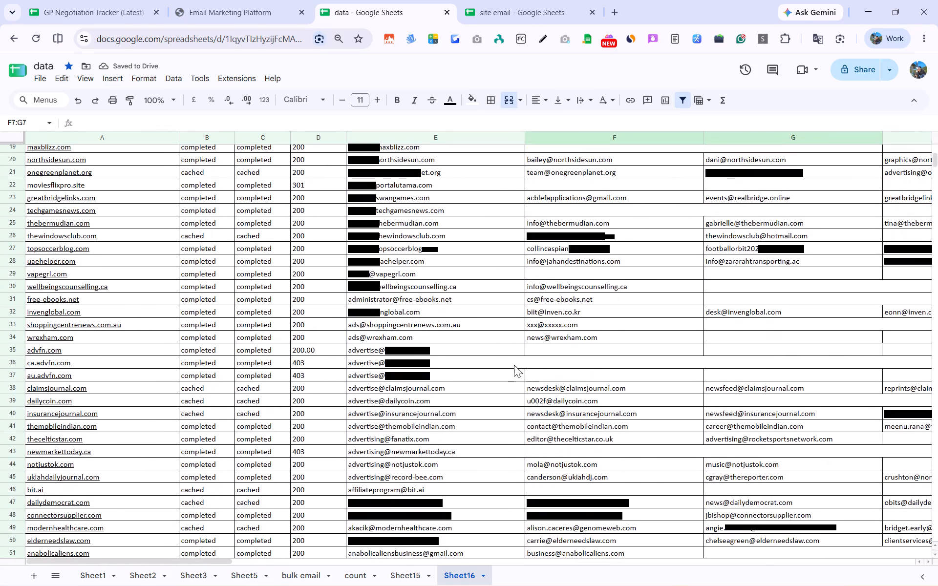
left_click(503, 357)
left_click(509, 101)
scroll(520, 386, "down", 1)
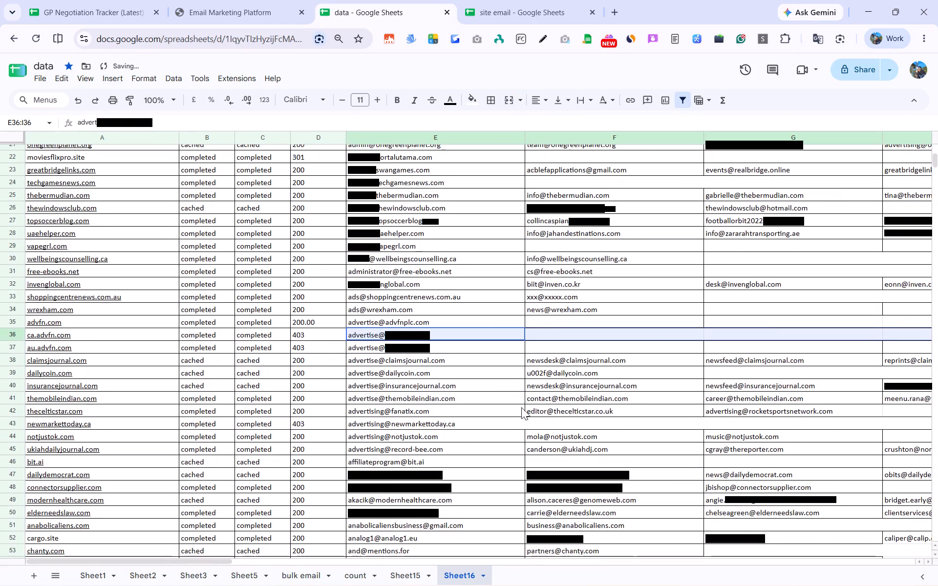
scroll(521, 407, "down", 1)
left_click(510, 425)
left_click(515, 102)
Unmerge the merged email cells marked dead in E139:I139, E141:J141 and E145:H145.
scroll(535, 295, "down", 1)
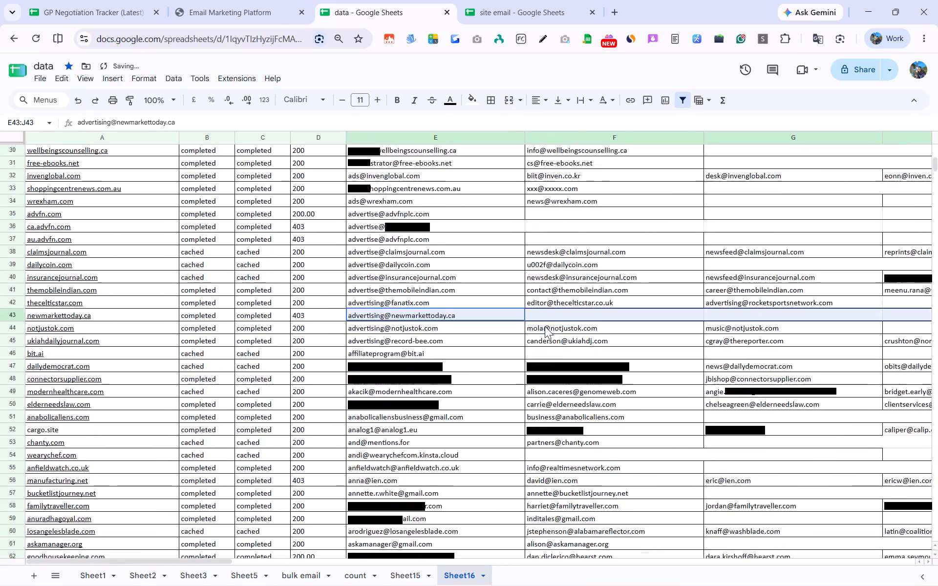
scroll(545, 326, "down", 2)
scroll(557, 403, "down", 4)
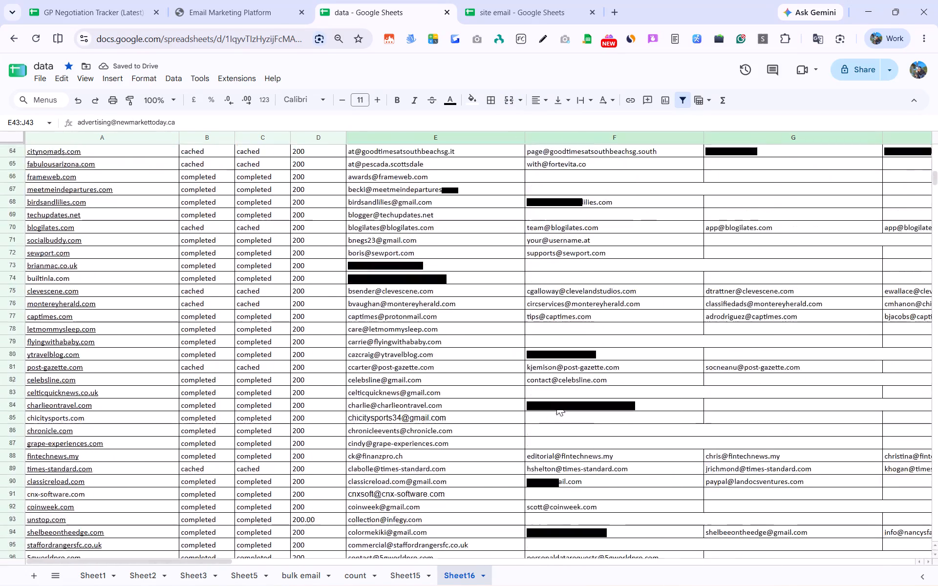
scroll(556, 403, "down", 6)
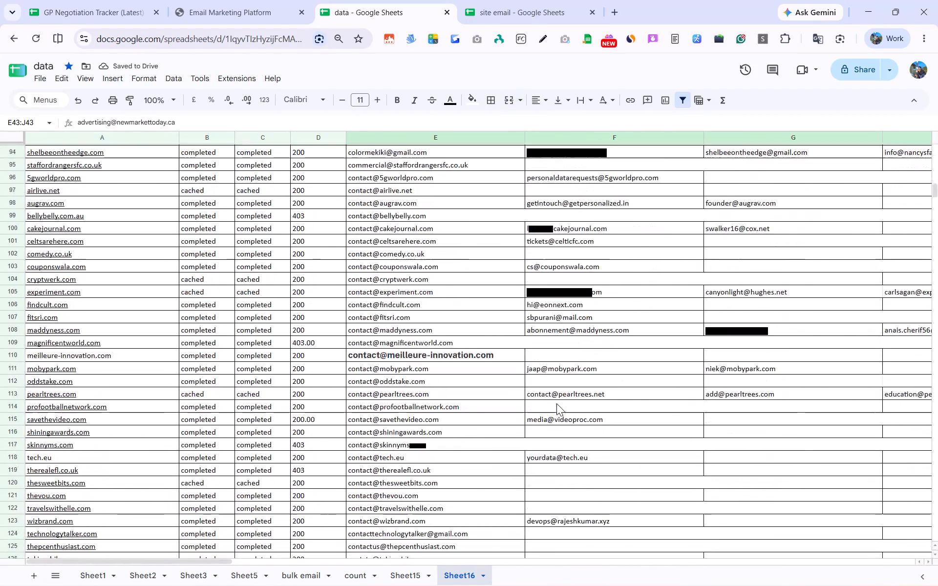
scroll(556, 403, "down", 1)
scroll(556, 403, "up", 1)
left_click(506, 362)
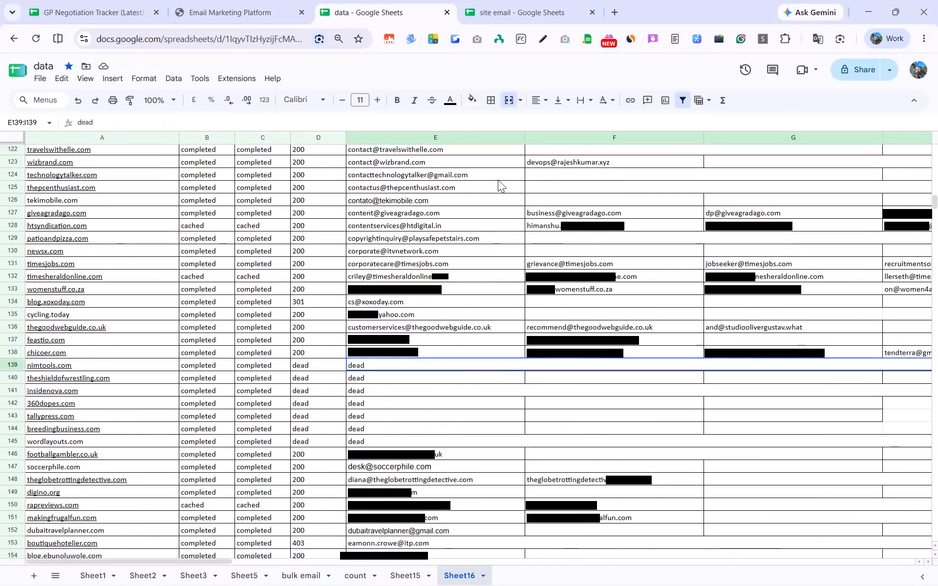
left_click(508, 99)
scroll(516, 363, "down", 1)
left_click(512, 362)
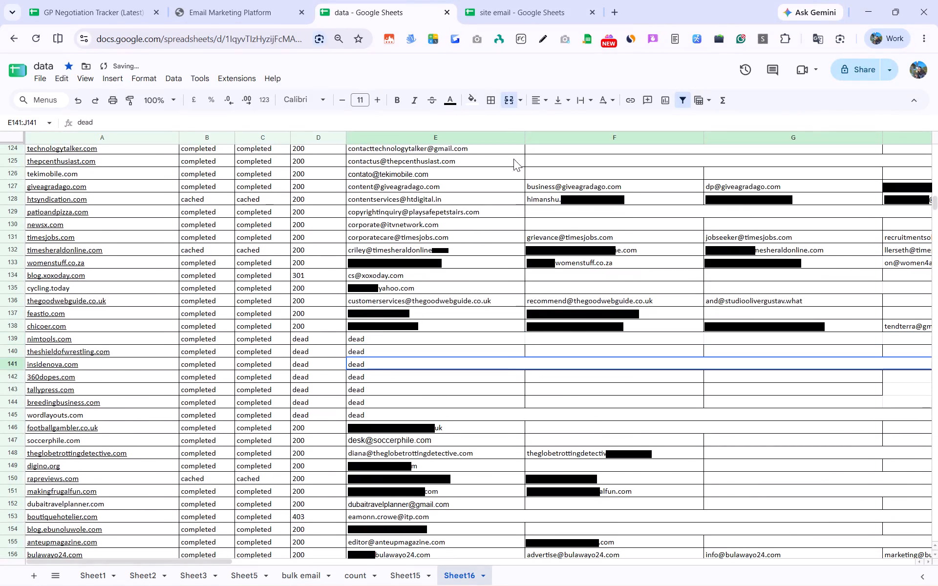
left_click(505, 105)
scroll(553, 311, "down", 1)
left_click(514, 356)
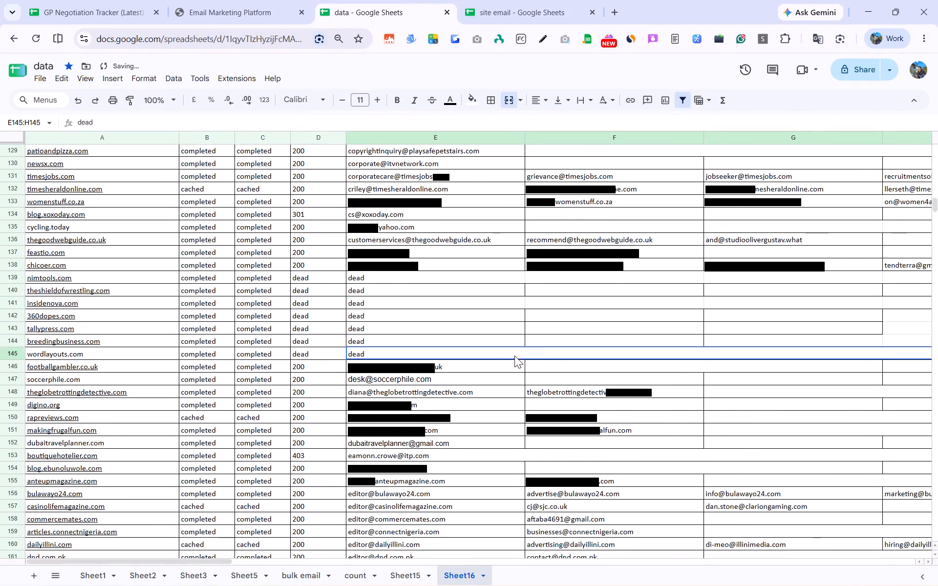
left_click(512, 92)
Unmerge the merged email cells E153:J153 in the boutiquehotelier.com row.
scroll(531, 287, "down", 1)
scroll(528, 346, "down", 1)
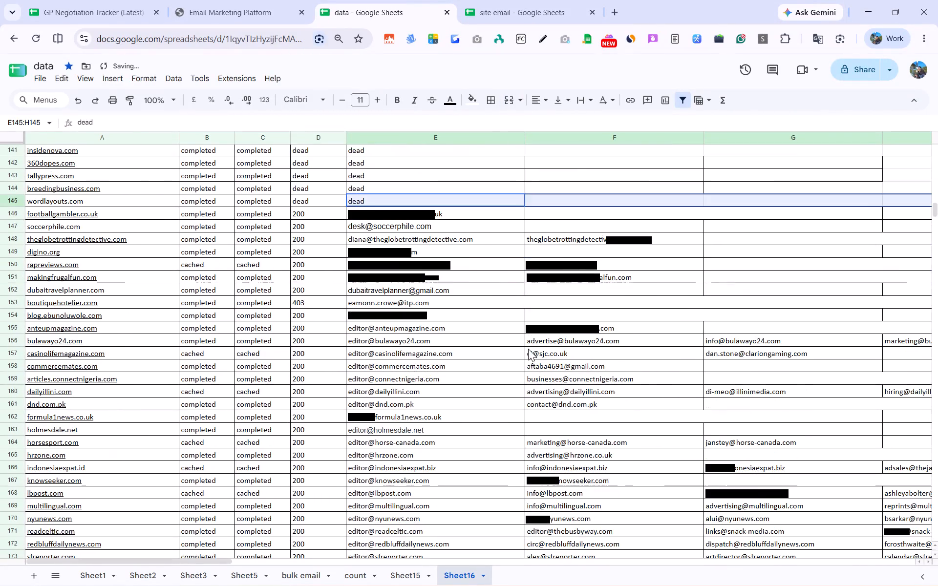
scroll(528, 349, "down", 1)
left_click(517, 296)
left_click(513, 100)
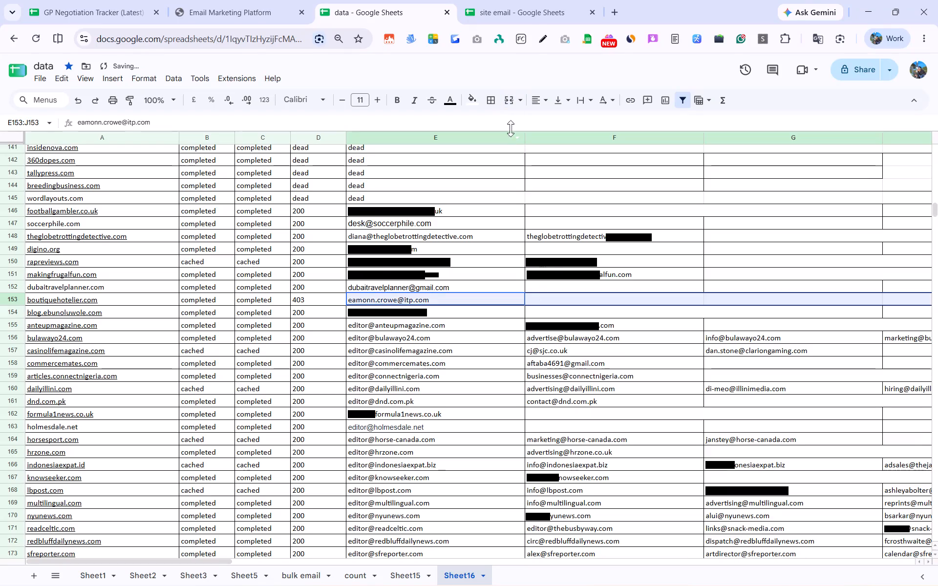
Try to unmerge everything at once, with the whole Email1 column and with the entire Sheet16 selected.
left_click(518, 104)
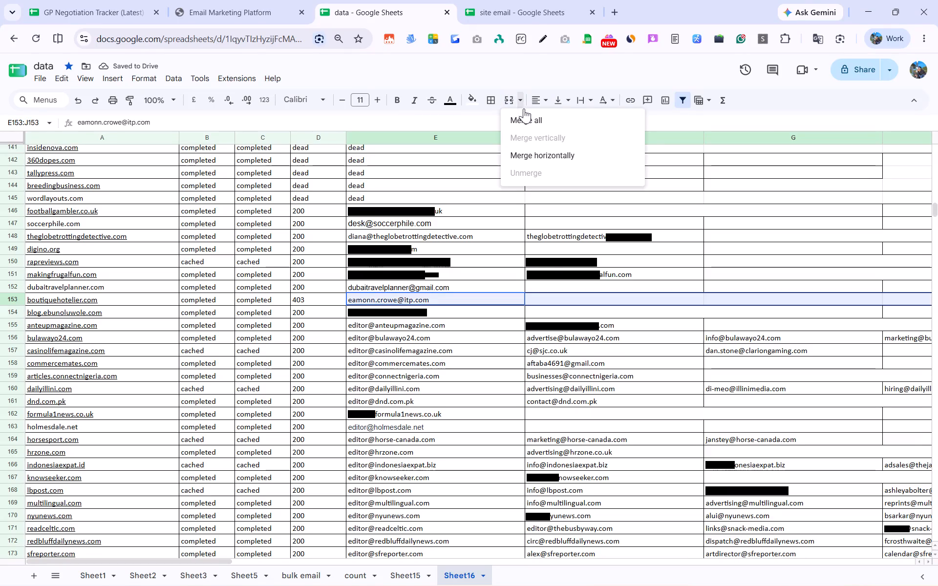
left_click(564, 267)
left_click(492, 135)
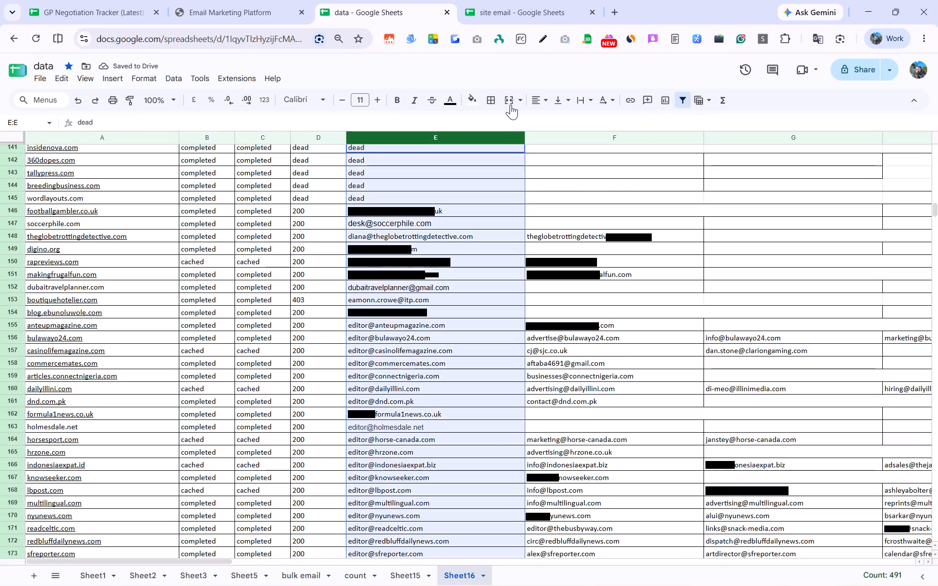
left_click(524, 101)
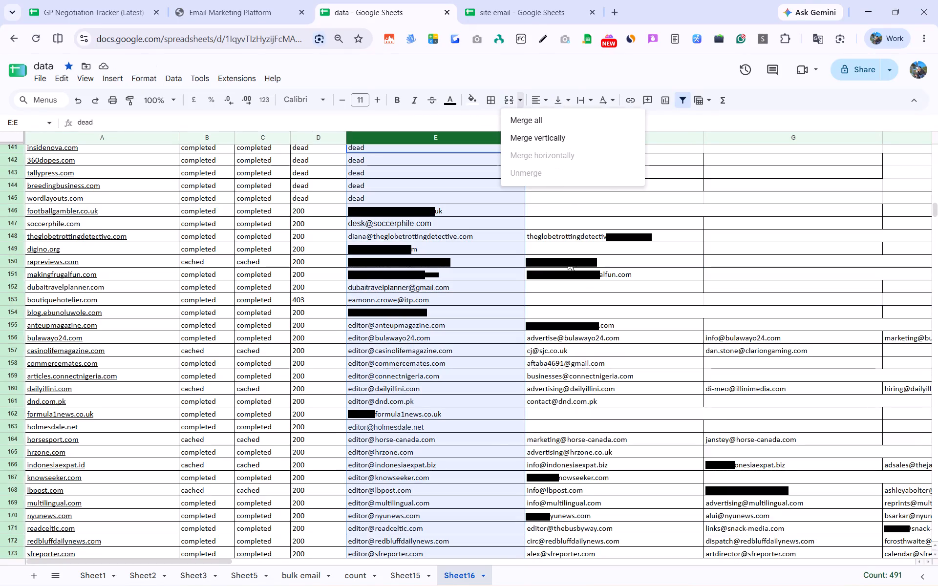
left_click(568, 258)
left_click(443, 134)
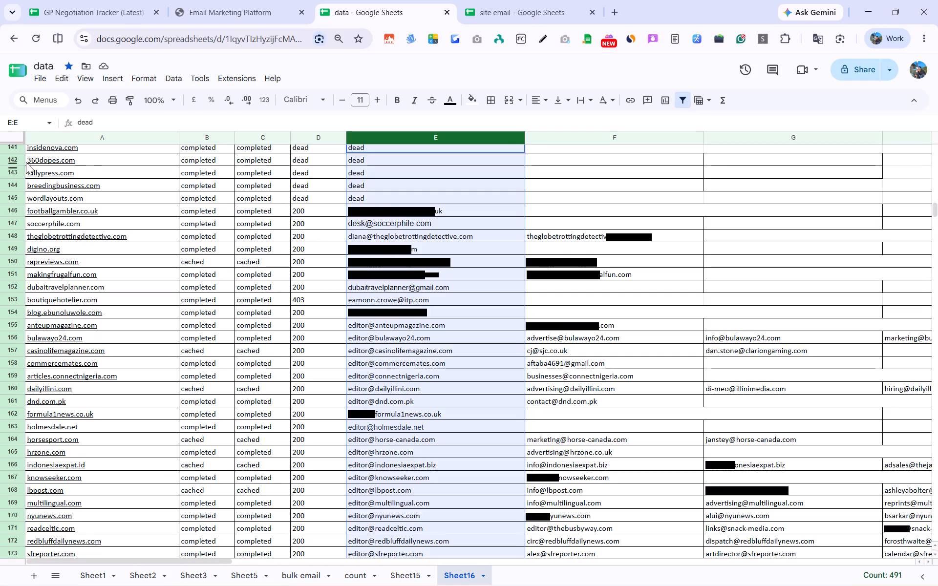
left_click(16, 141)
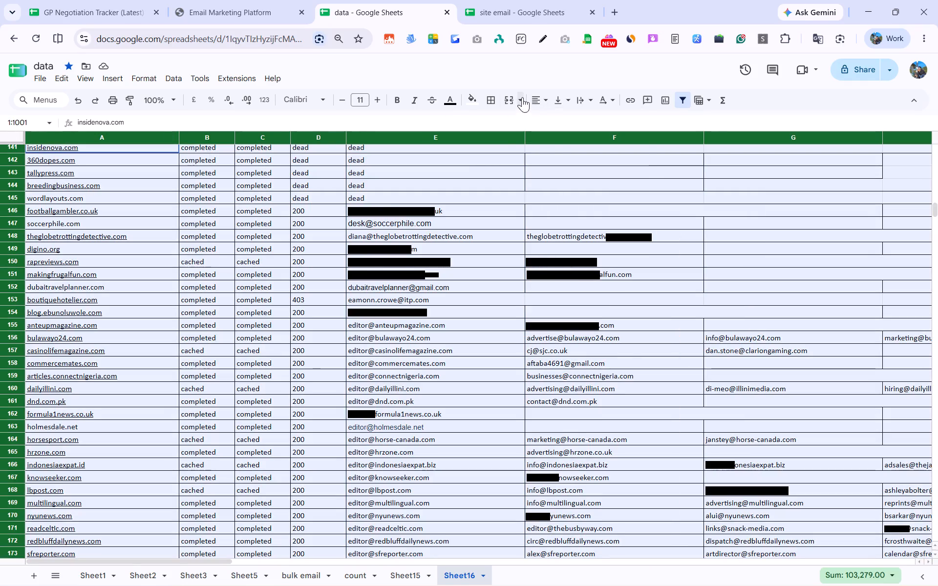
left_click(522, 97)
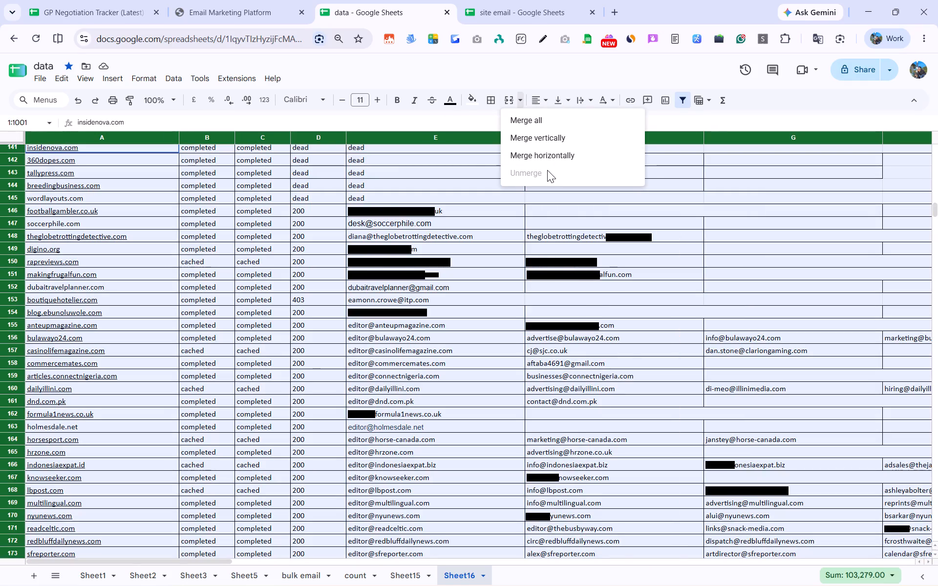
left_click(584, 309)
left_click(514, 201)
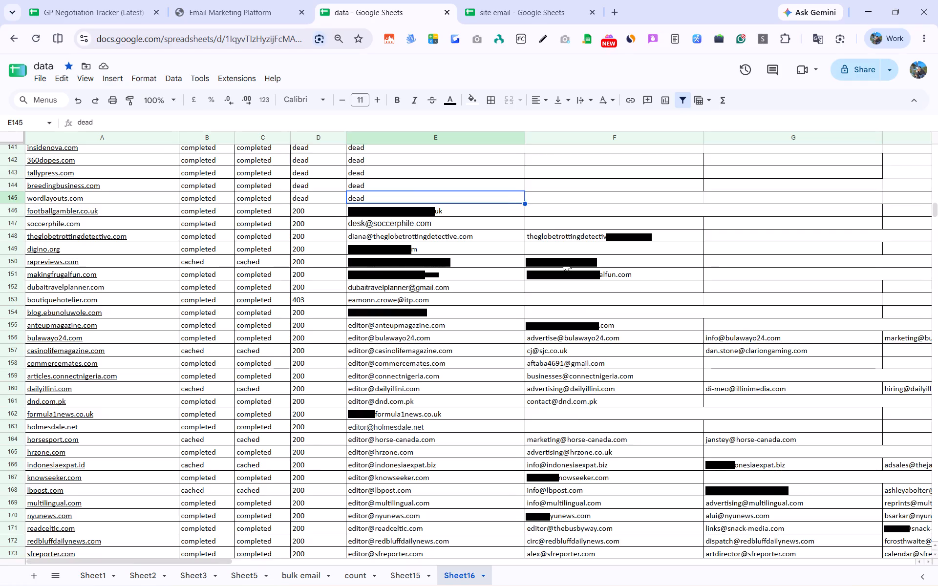
Unmerge the merged email cells E204:H204 for readersfusion.com, E206:I206 for amny.com and E222:M222 for notes.indezine.com.
scroll(572, 442, "down", 4)
scroll(632, 328, "down", 7)
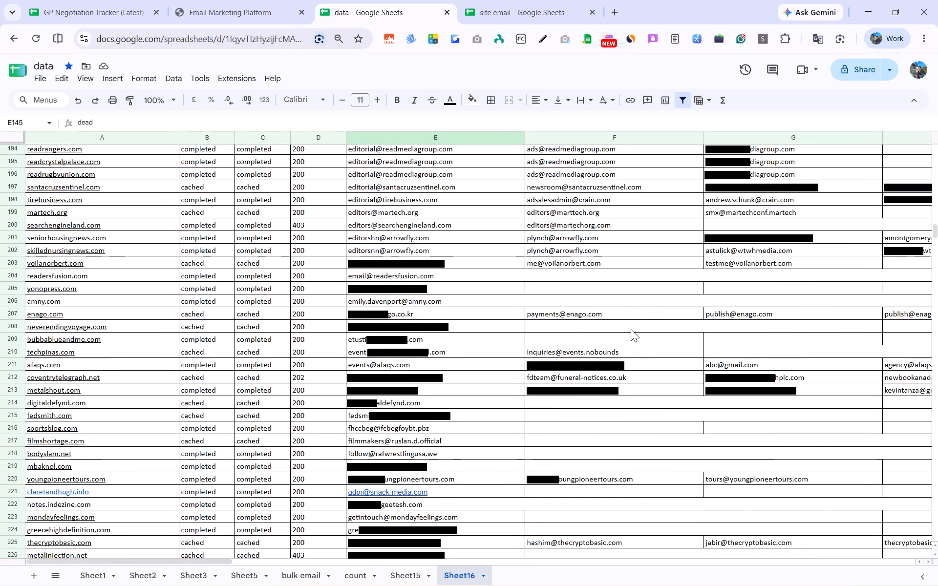
left_click(517, 276)
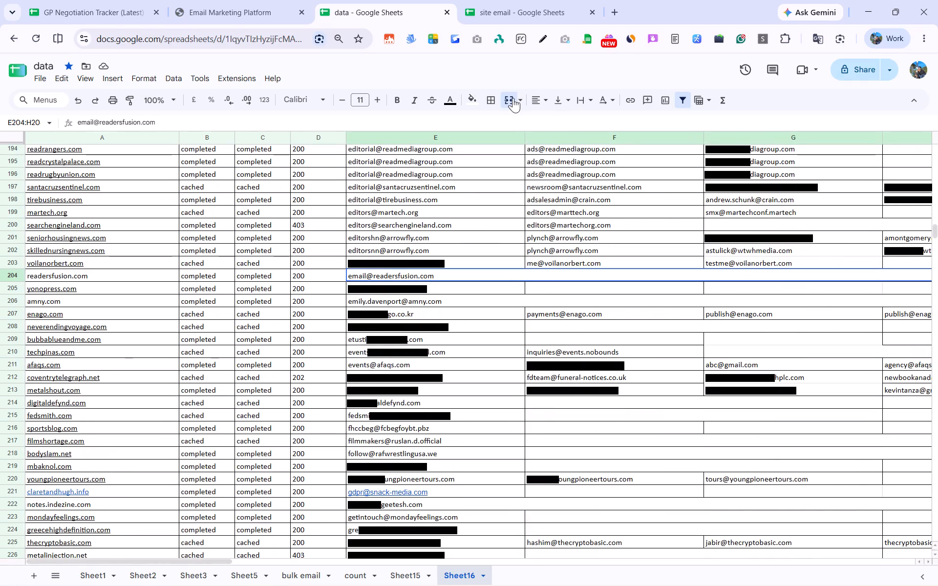
left_click(512, 98)
left_click(515, 303)
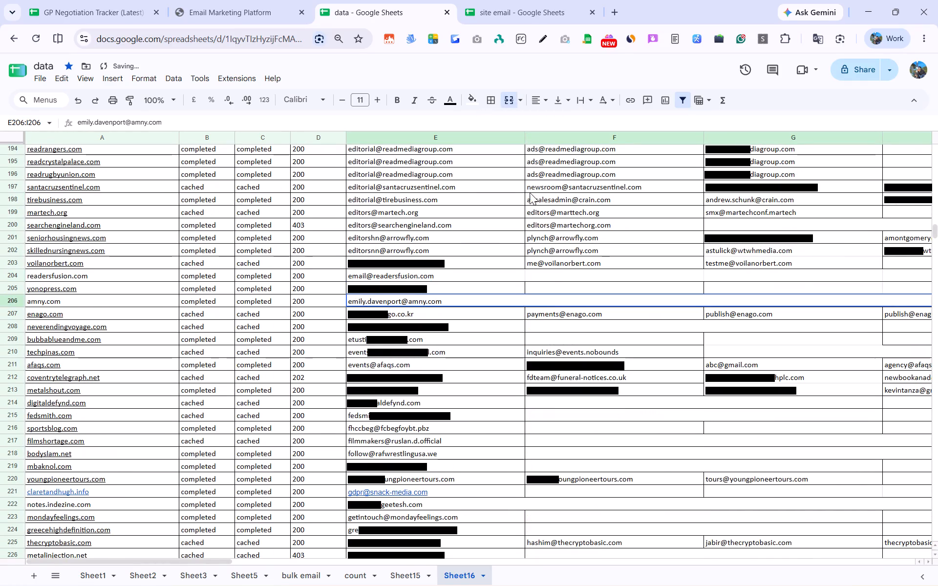
left_click(507, 104)
scroll(513, 341, "down", 2)
left_click(522, 385)
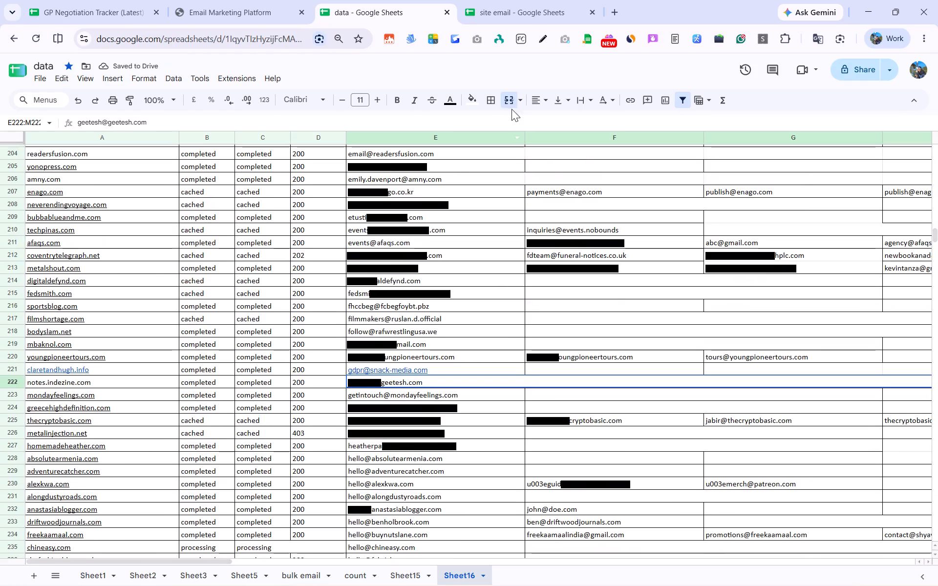
left_click(511, 107)
Unmerge the merged email cells E257:K257 in the investorshub.advfn.com row.
scroll(513, 343, "down", 3)
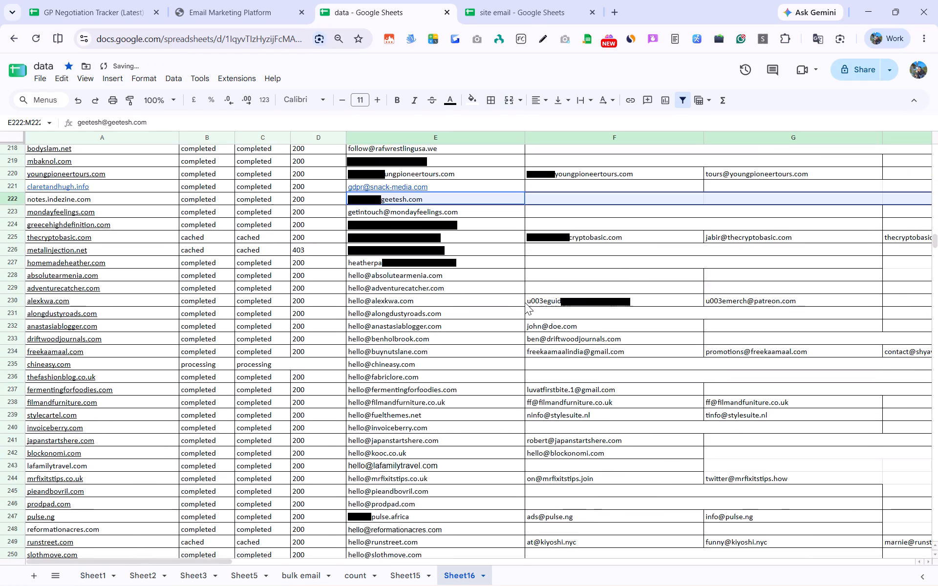
scroll(525, 302, "down", 6)
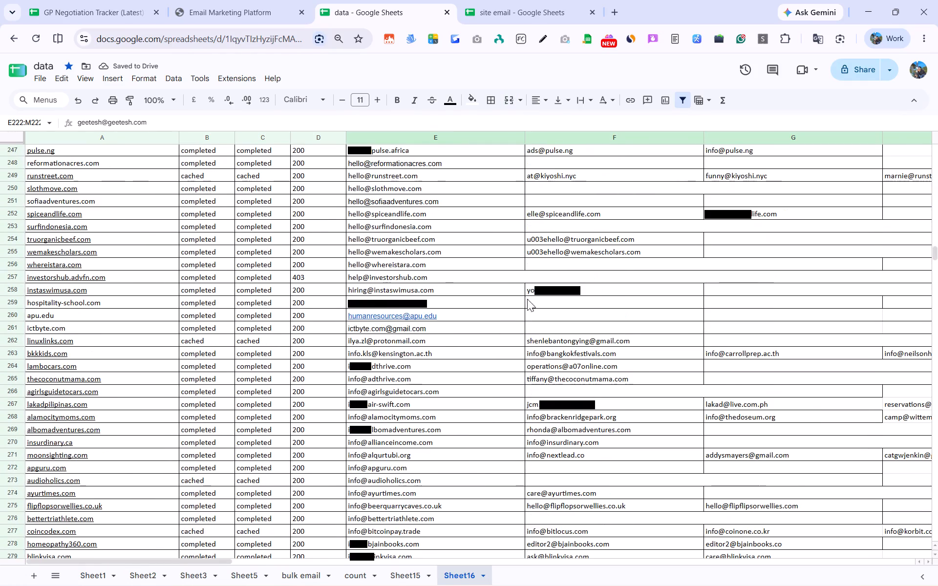
left_click(512, 272)
left_click(511, 95)
Unmerge the merged email cells E350:I350 in the venuerific.com row.
scroll(564, 349, "down", 2)
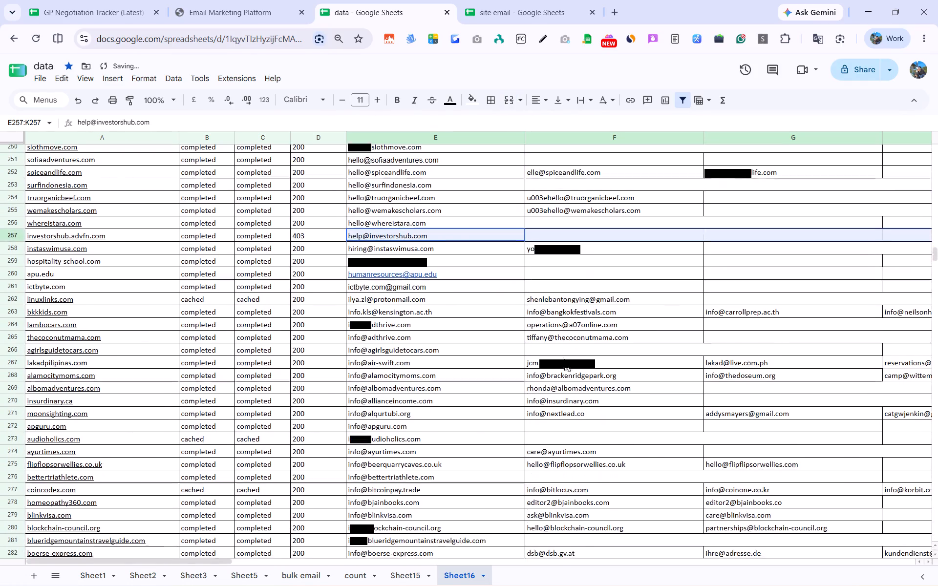
scroll(564, 359, "down", 3)
scroll(581, 428, "down", 1)
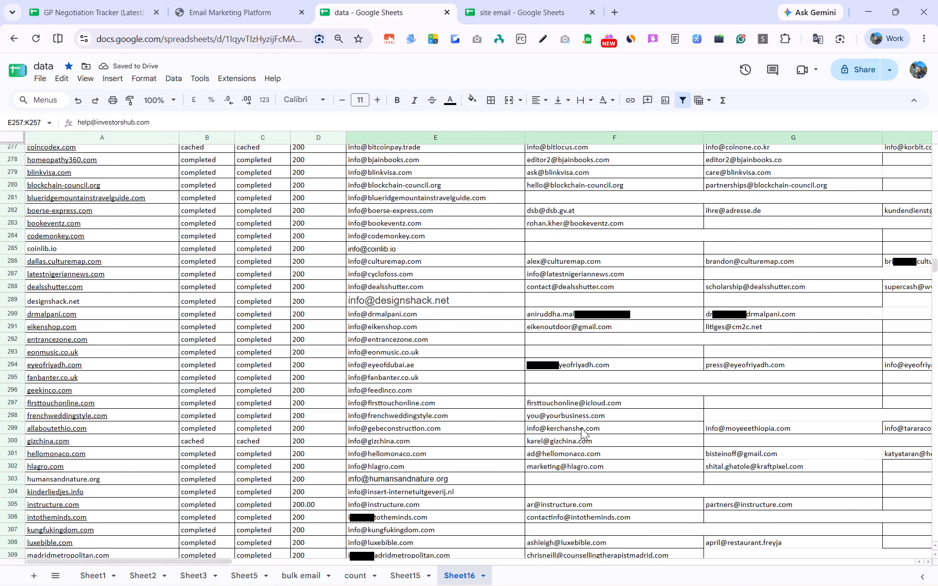
scroll(581, 428, "down", 6)
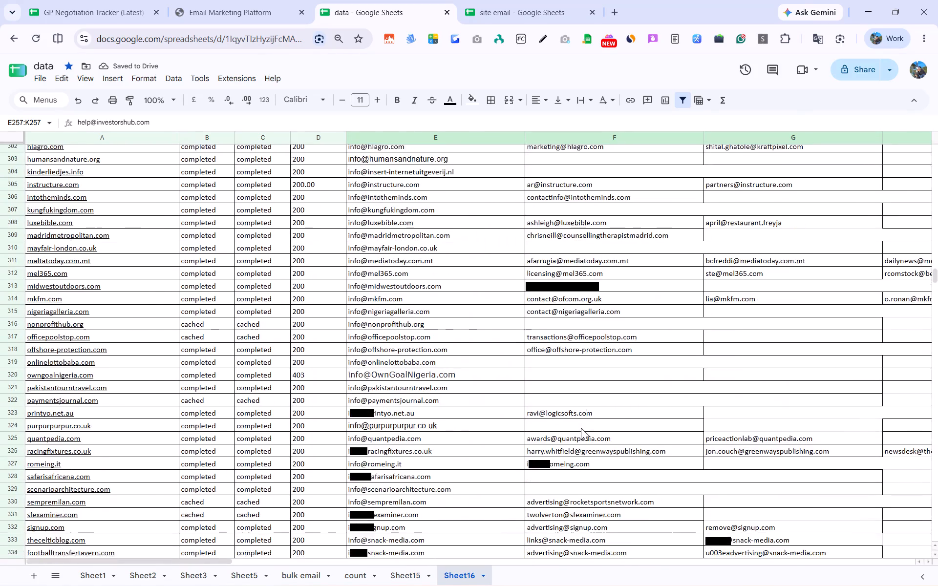
scroll(581, 428, "down", 4)
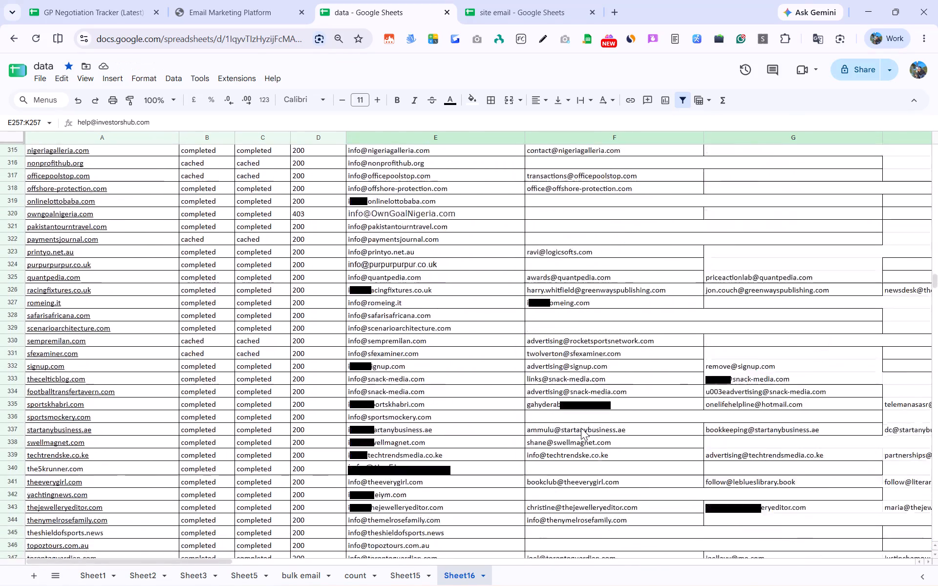
scroll(581, 428, "down", 4)
left_click(504, 322)
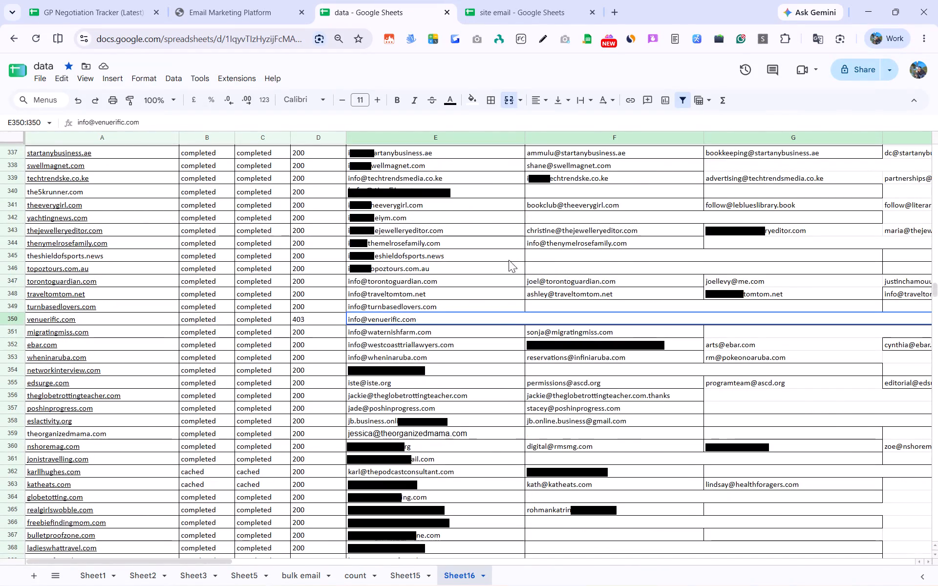
left_click(506, 102)
Unmerge the merged email cells E386:X386 in the vt.edu row.
scroll(521, 397, "down", 2)
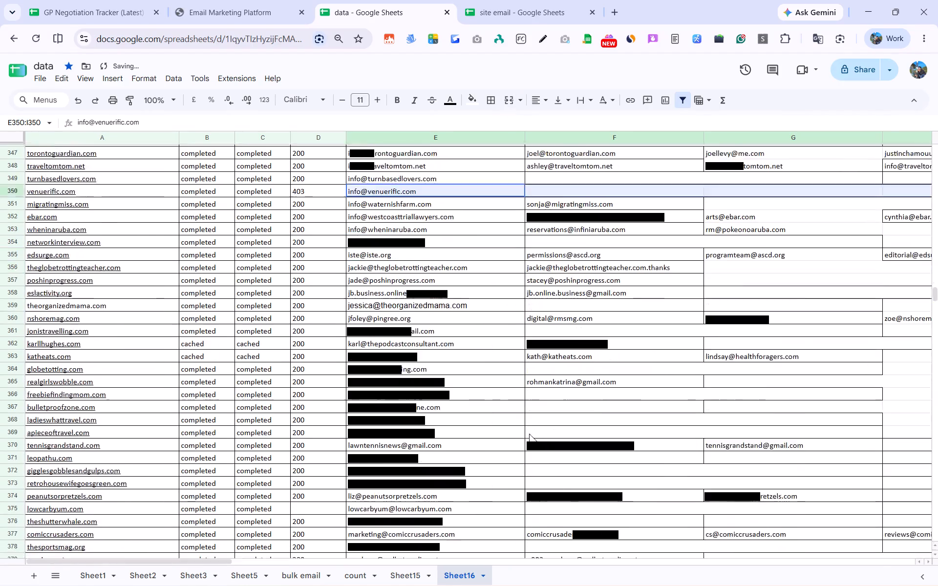
scroll(529, 434, "down", 4)
left_click(511, 382)
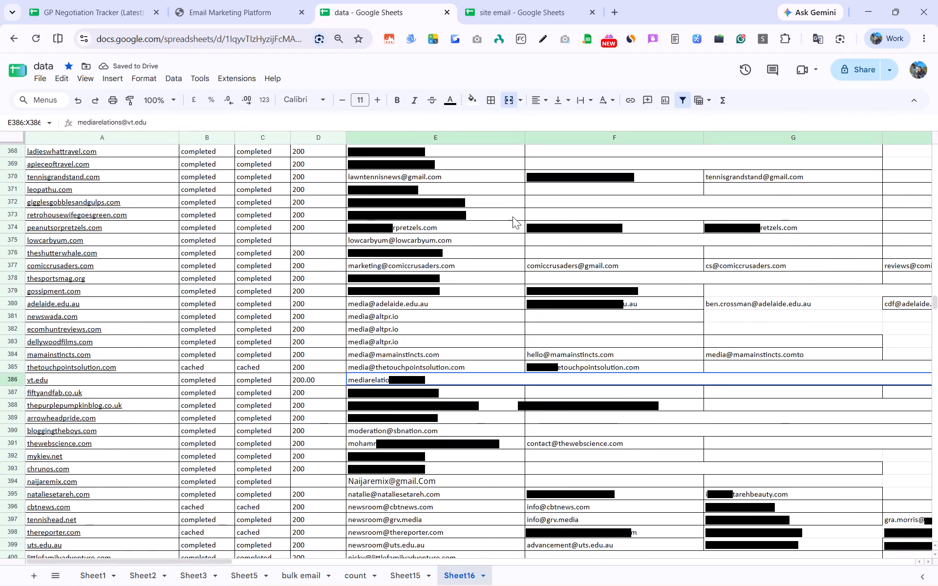
left_click(510, 103)
Unmerge the merged email cells E424:K424 for themalaysianreserve.com and E434:J434 for bookyogaretreats.com.
scroll(554, 445, "down", 3)
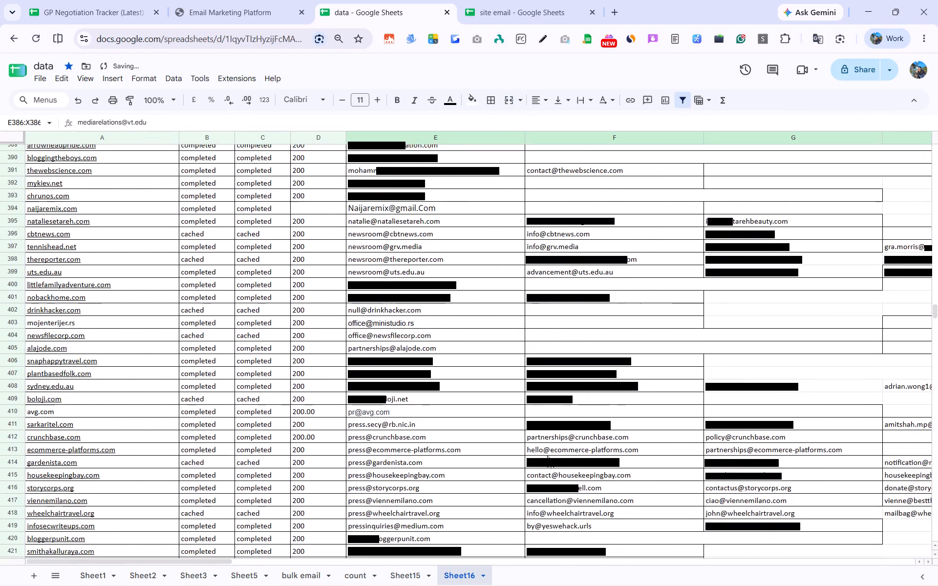
scroll(547, 456, "down", 4)
left_click(514, 439)
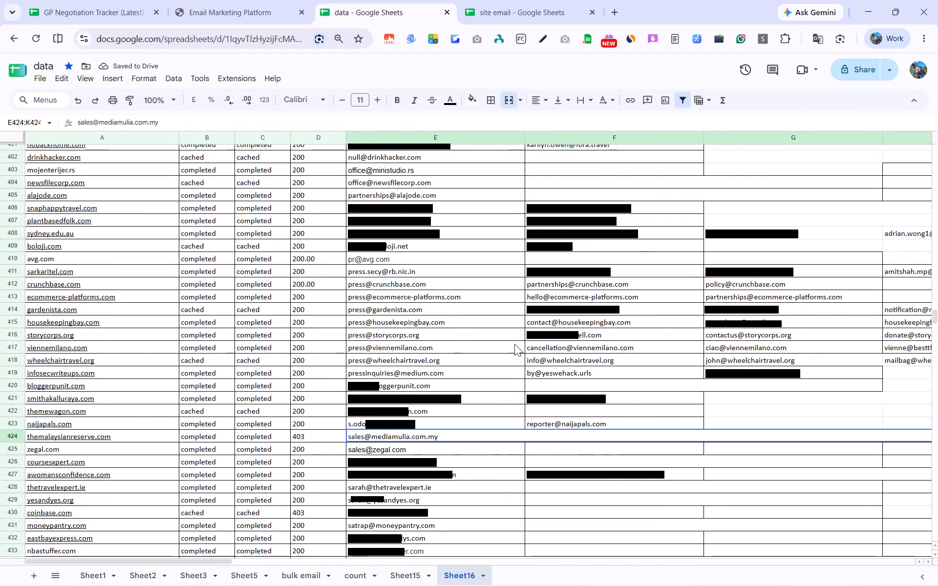
left_click(511, 92)
scroll(512, 311, "down", 4)
left_click(511, 390)
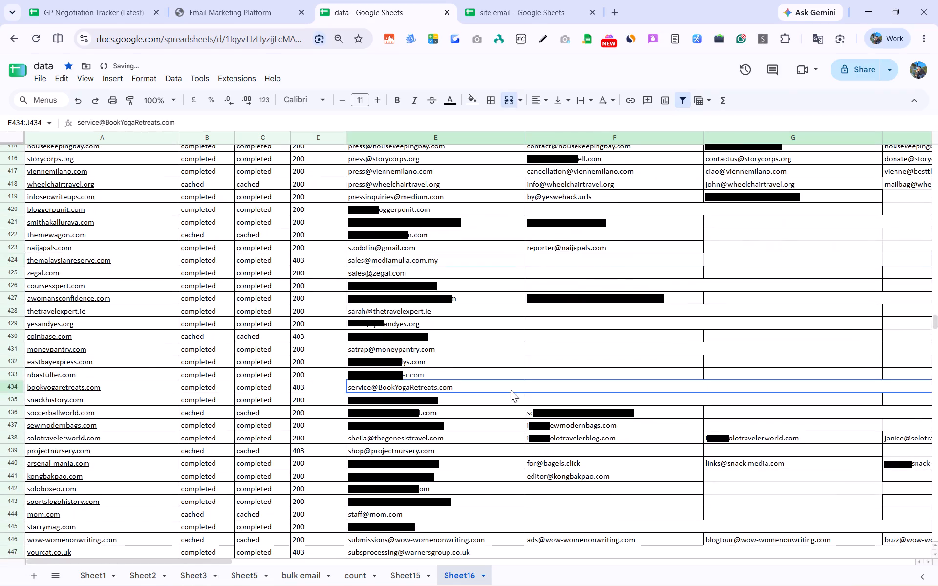
left_click(506, 97)
Unmerge the merged email cells E445:I445 for starrymag.com and E450:I450 for cureus.com.
scroll(530, 323, "down", 4)
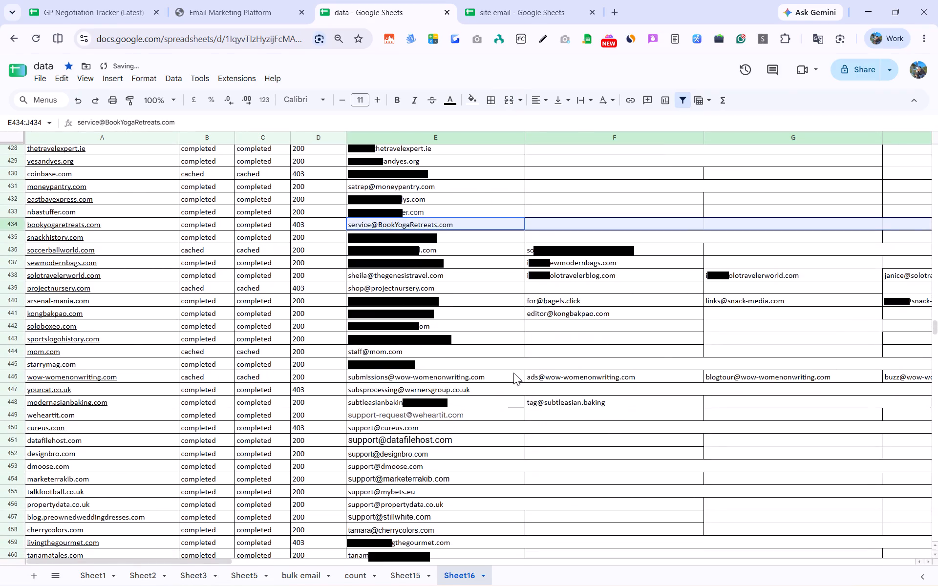
left_click(512, 365)
left_click(508, 105)
scroll(534, 321, "down", 2)
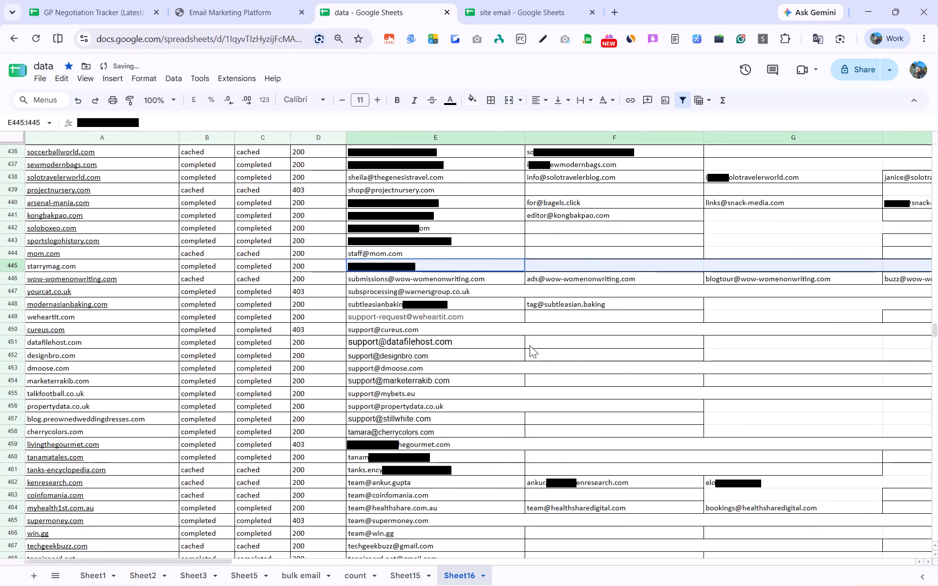
left_click(522, 332)
left_click(509, 107)
Unmerge the merged email cells in row 453 for dmoose.com, E455:Q455 for talkfootball.co.uk and E447:I447 for yourcat.co.uk.
scroll(513, 300, "down", 1)
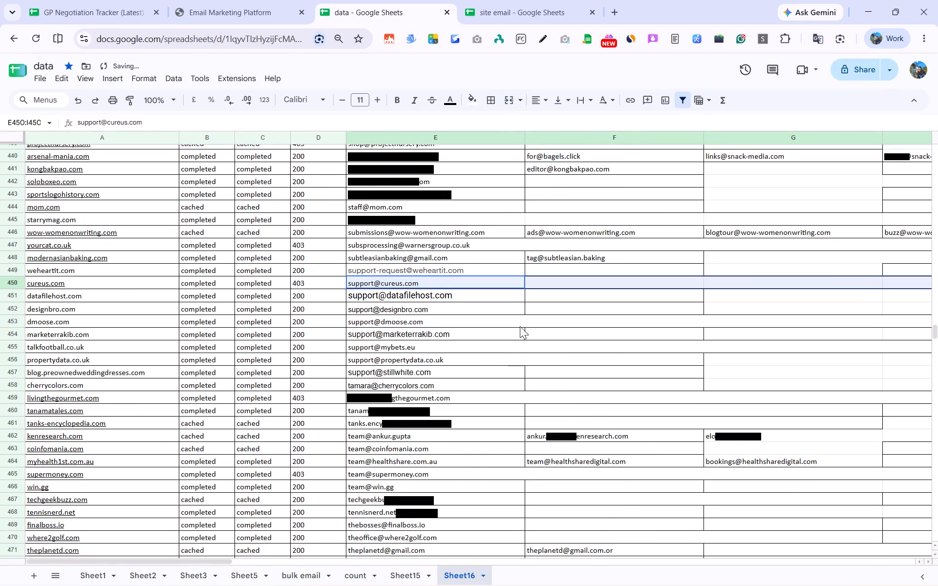
left_click(520, 321)
left_click(511, 98)
scroll(520, 335, "down", 1)
left_click(513, 314)
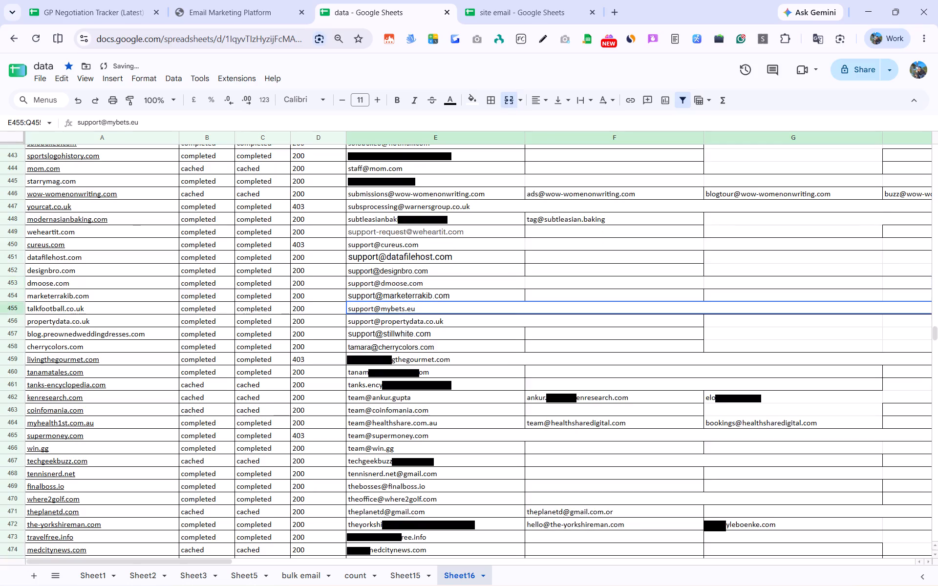
left_click(508, 103)
left_click(507, 211)
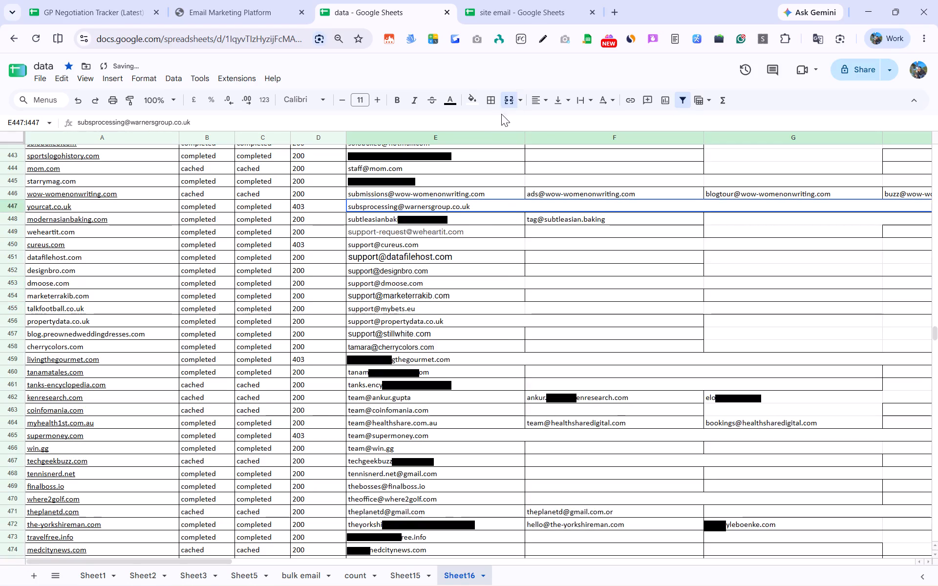
left_click(506, 104)
Unmerge the merged email cells E456:F456 for propertydata.co.uk and E459:J459 for livingthegourmet.com.
scroll(561, 330, "down", 1)
left_click(513, 266)
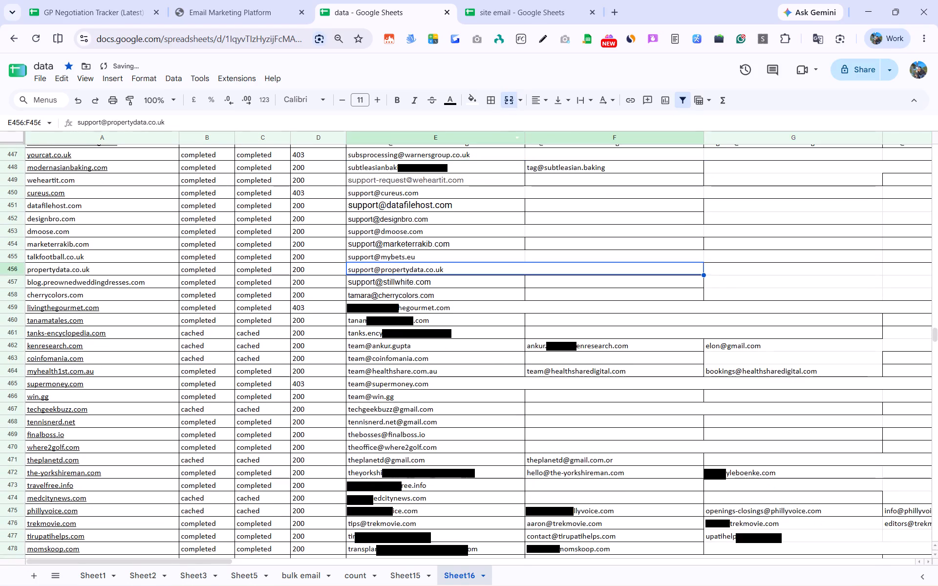
left_click(509, 106)
left_click(510, 304)
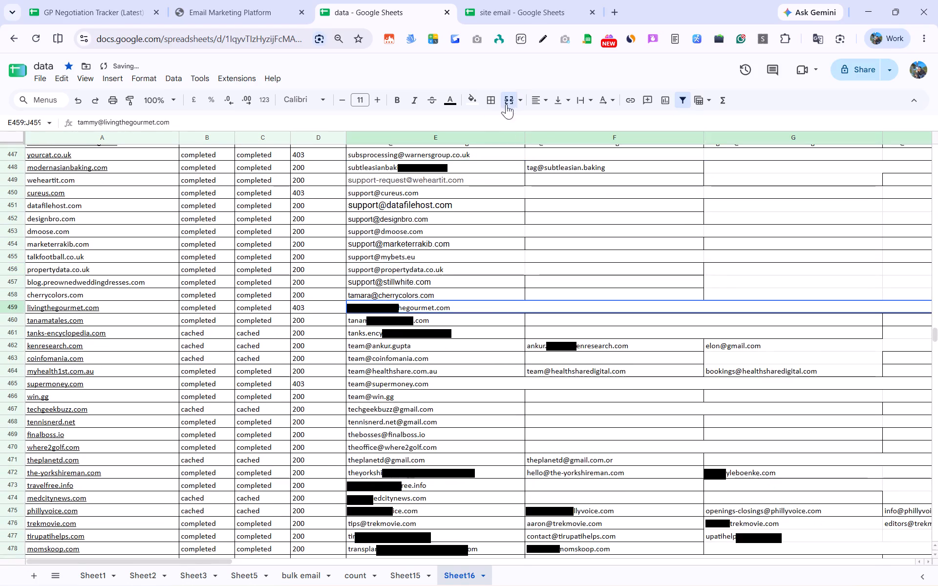
left_click(508, 98)
Unmerge the merged email cells E465:J465 for supermoney.com and E485:H485 for uiowa.edu.
scroll(531, 347, "down", 1)
left_click(514, 356)
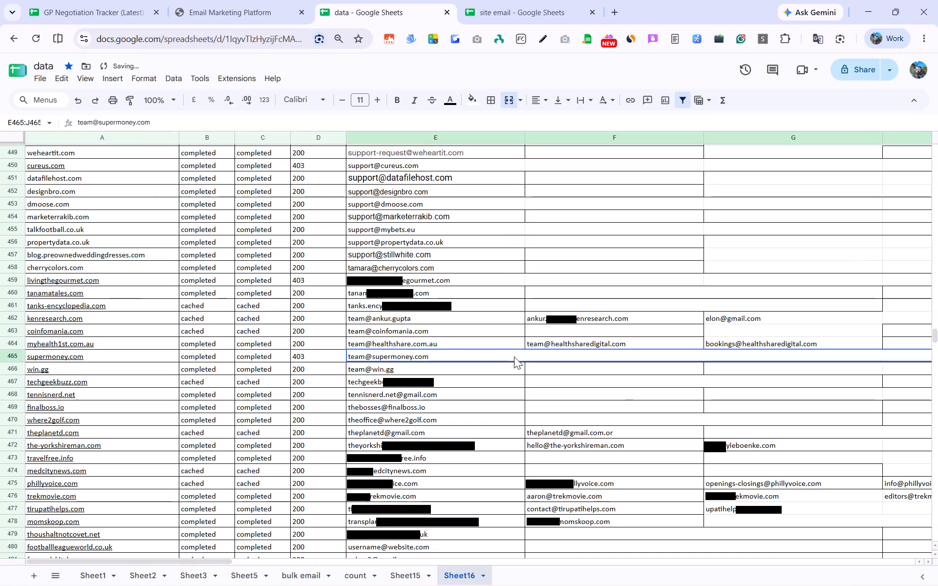
left_click(504, 101)
scroll(549, 392, "down", 1)
scroll(532, 489, "down", 2)
left_click(517, 471)
left_click(510, 97)
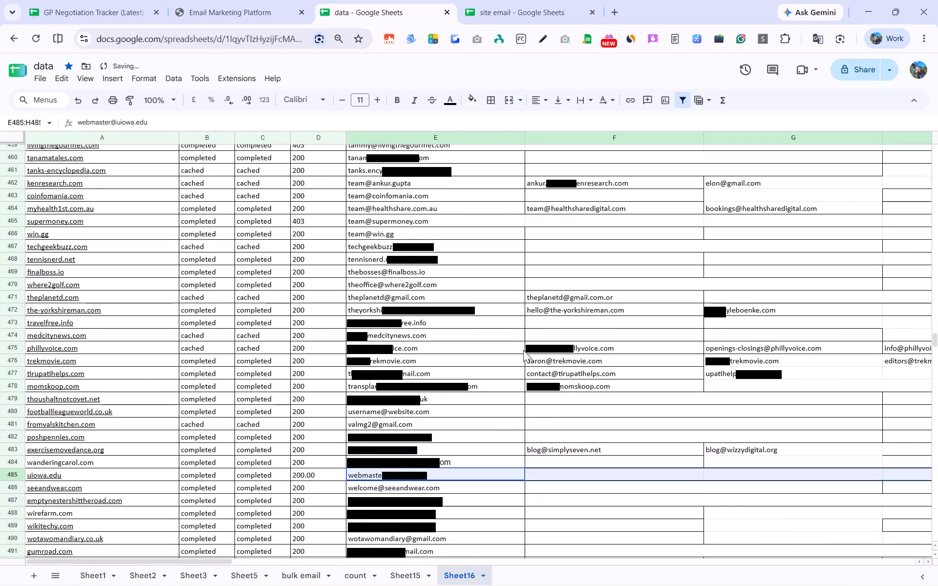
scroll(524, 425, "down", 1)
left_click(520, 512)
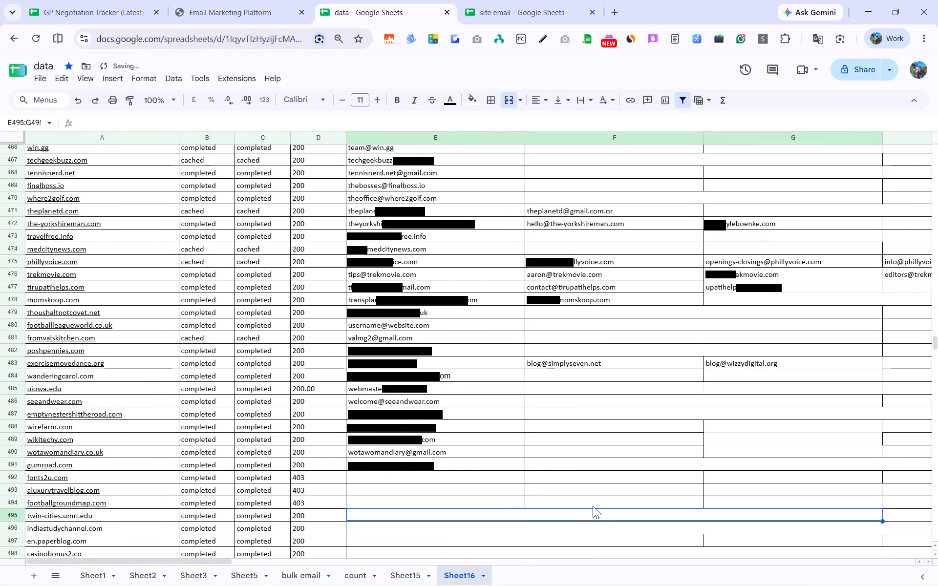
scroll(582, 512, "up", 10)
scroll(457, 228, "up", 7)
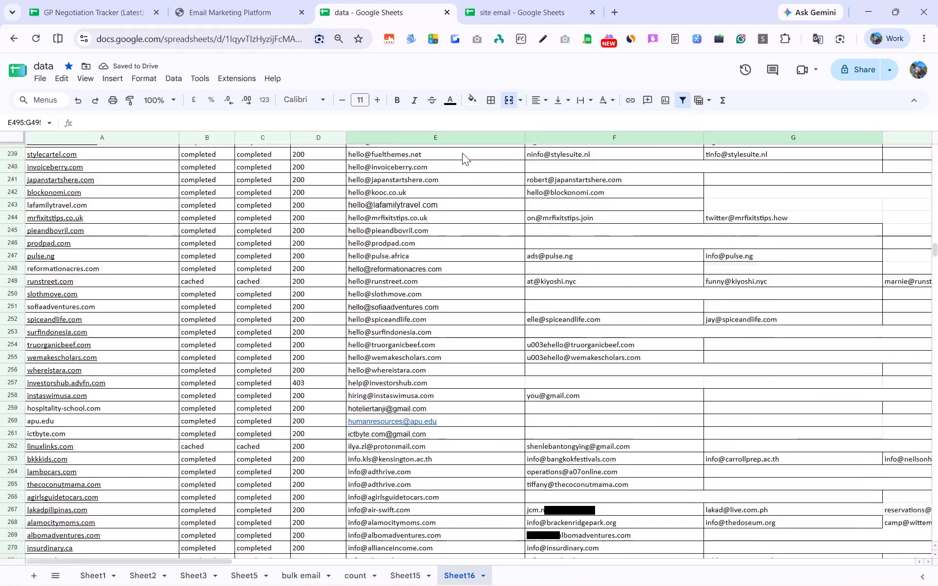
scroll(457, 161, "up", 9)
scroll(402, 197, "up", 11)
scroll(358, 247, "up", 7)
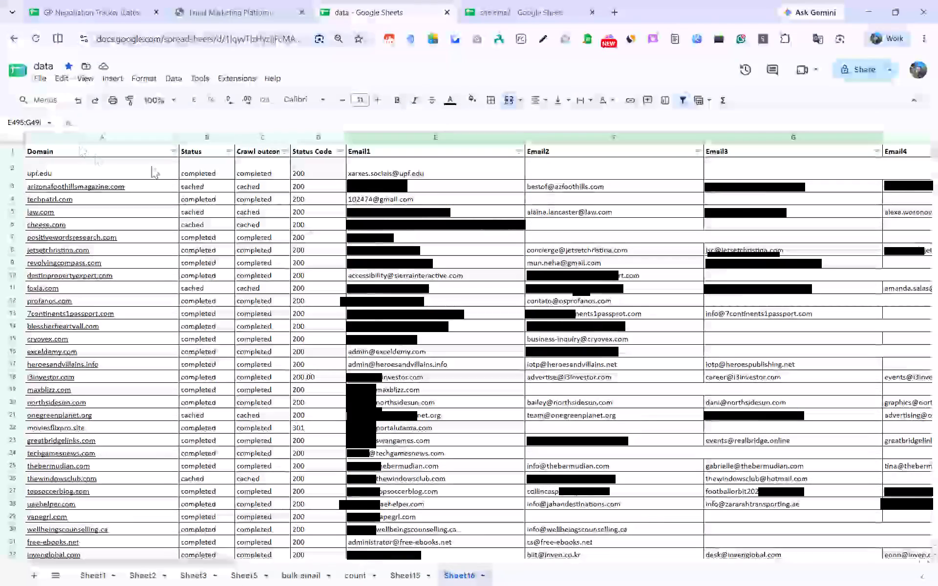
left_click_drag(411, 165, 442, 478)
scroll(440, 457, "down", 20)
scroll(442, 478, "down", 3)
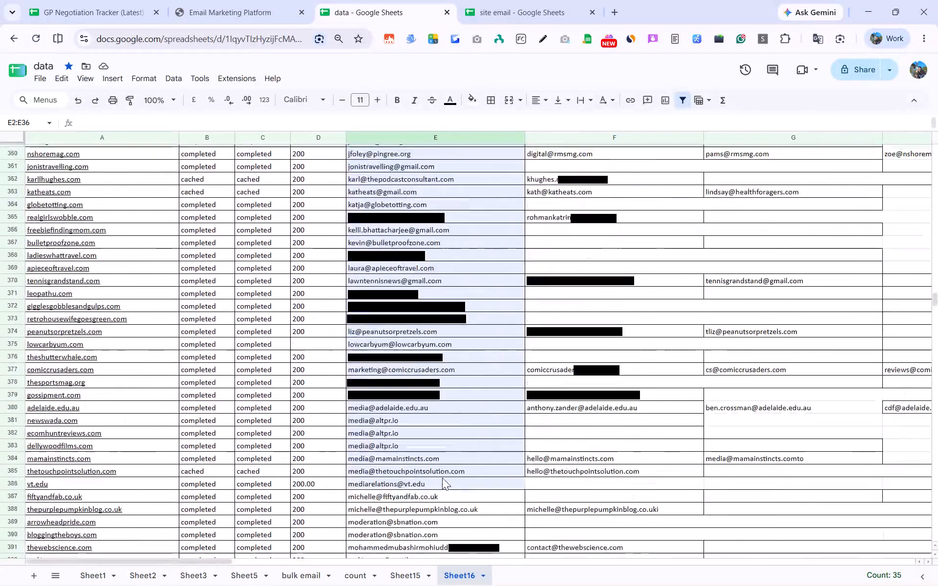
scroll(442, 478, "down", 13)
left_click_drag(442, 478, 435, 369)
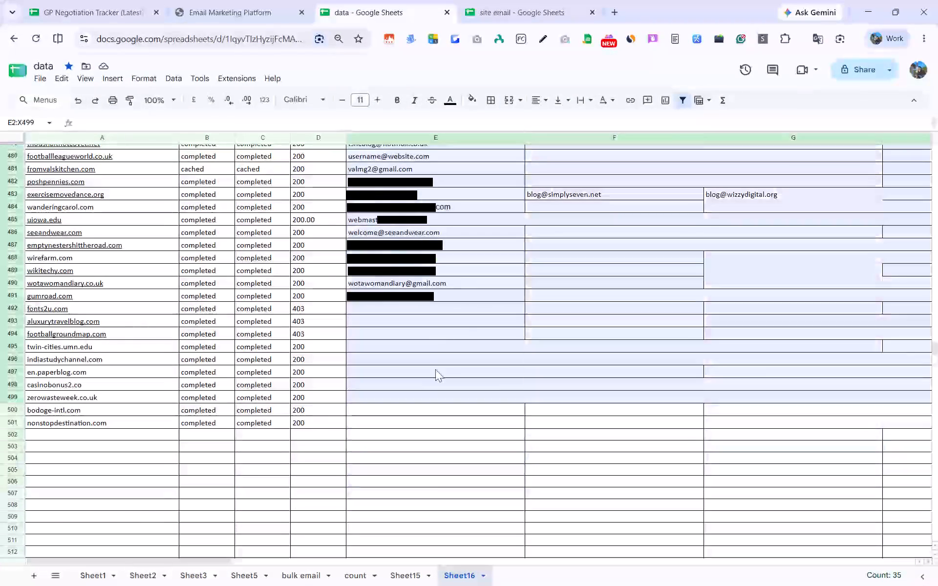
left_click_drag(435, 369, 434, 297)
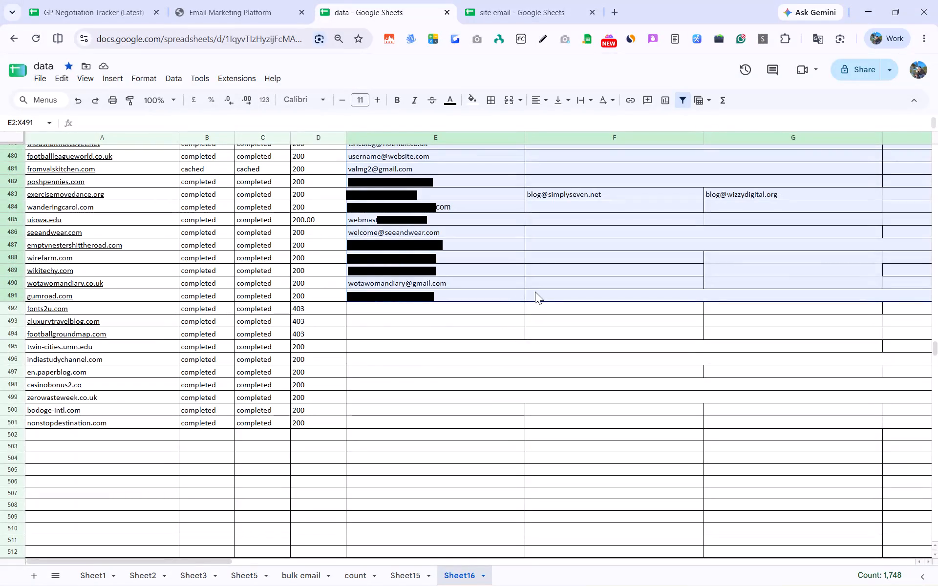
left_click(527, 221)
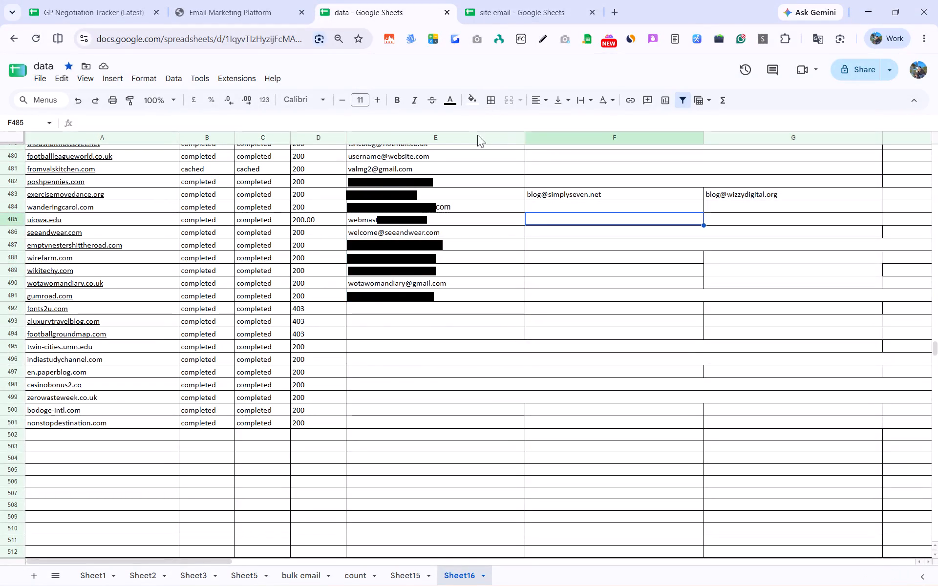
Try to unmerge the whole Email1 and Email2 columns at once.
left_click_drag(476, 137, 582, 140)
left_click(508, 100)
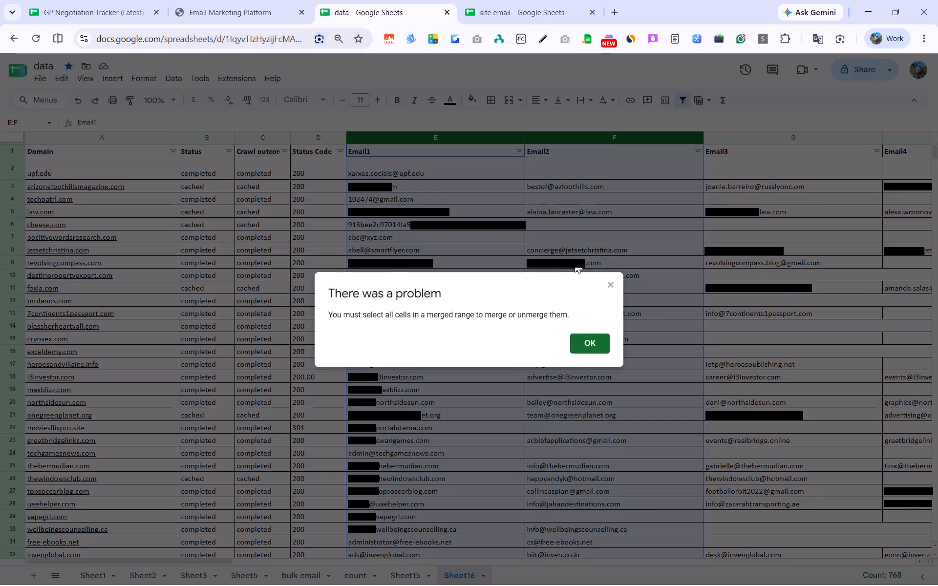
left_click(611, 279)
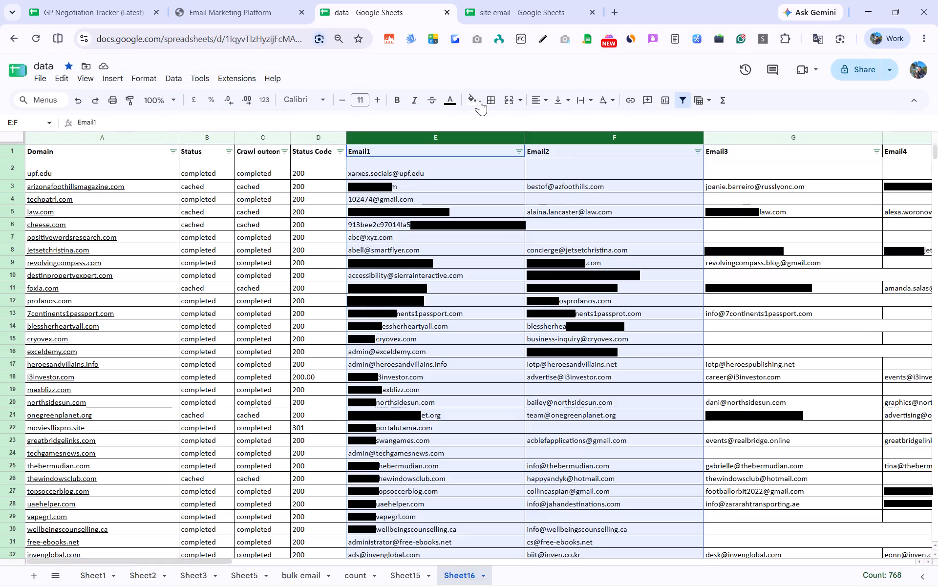
Apply all borders to the selected Email1 and Email2 columns.
left_click(491, 101)
left_click(496, 127)
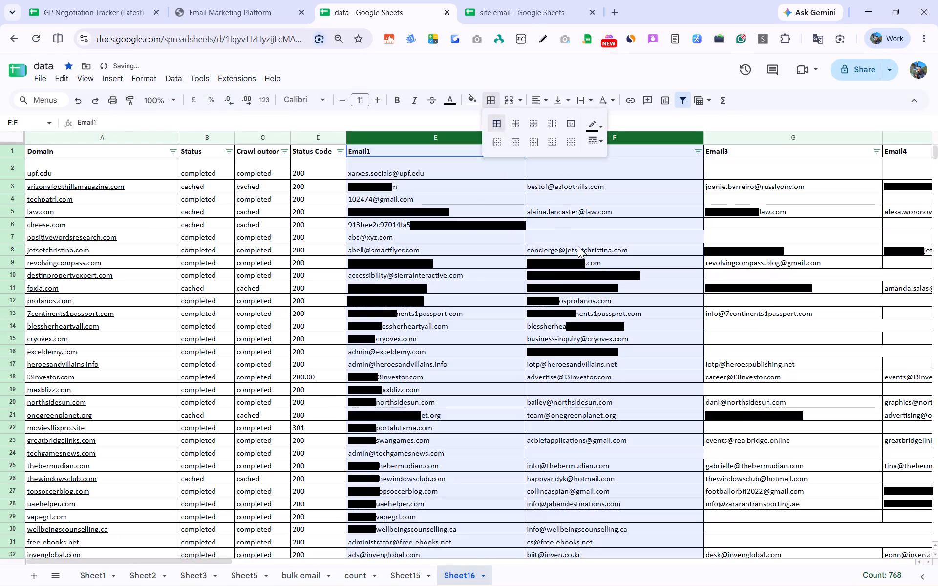
Unmerge the merged email cells in row 99 for bellybelly.com.au.
left_click(578, 246)
scroll(559, 234, "down", 3)
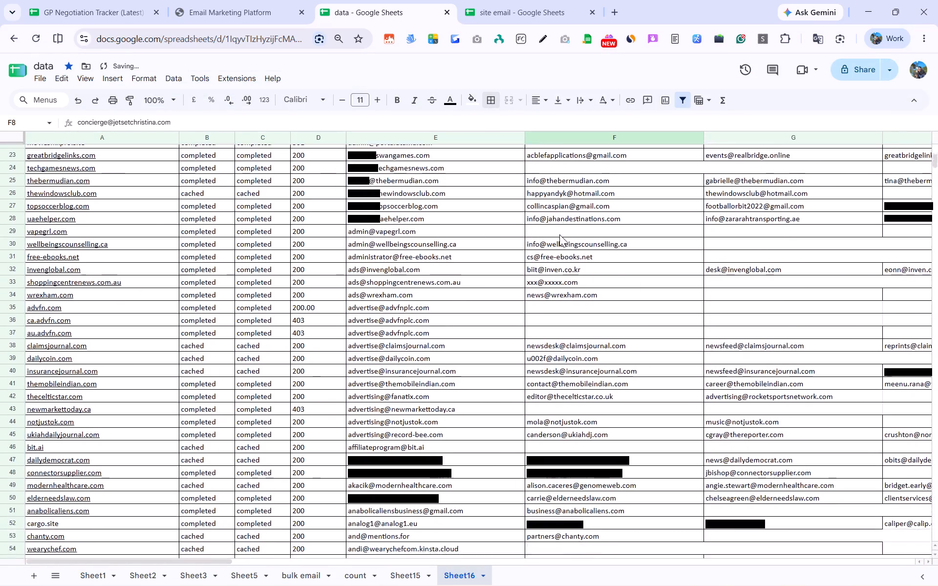
scroll(559, 234, "down", 1)
scroll(560, 236, "up", 18)
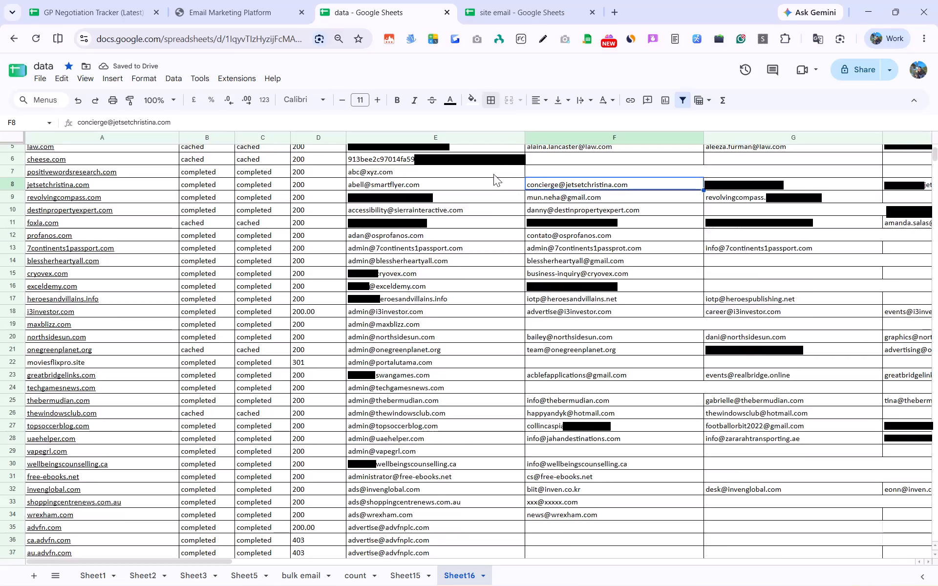
left_click_drag(493, 171, 495, 585)
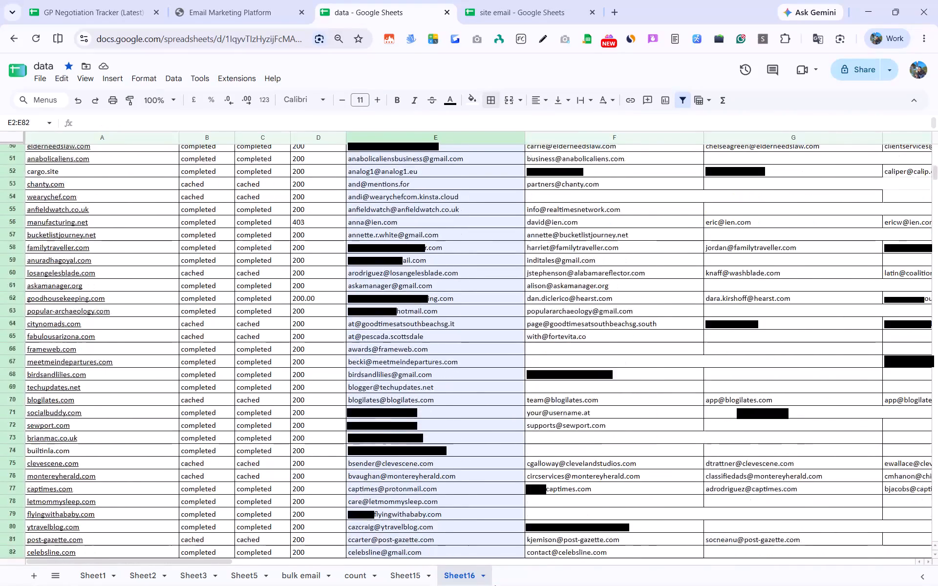
left_click_drag(495, 585, 509, 406)
left_click(514, 283)
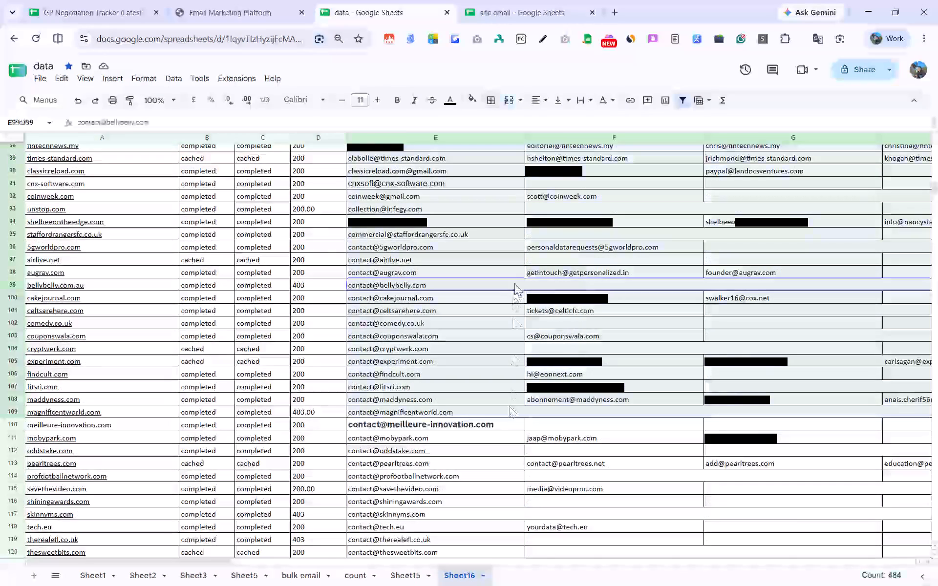
left_click(503, 102)
left_click(543, 312)
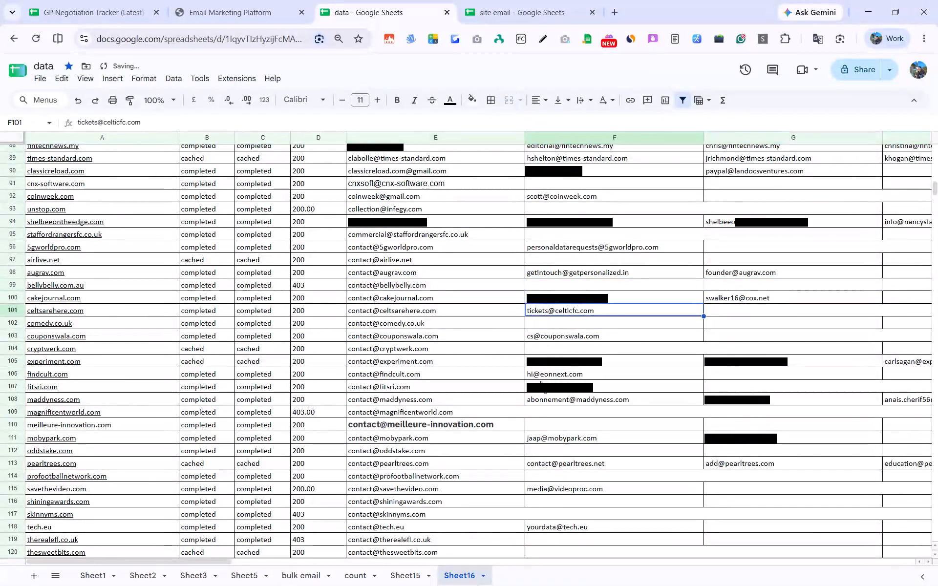
Unmerge the merged email cells in row 109 for magnificentworld.com and E117:I117 for skinnyms.com.
left_click(524, 413)
left_click(512, 105)
scroll(556, 398, "down", 2)
left_click(528, 366)
left_click(528, 376)
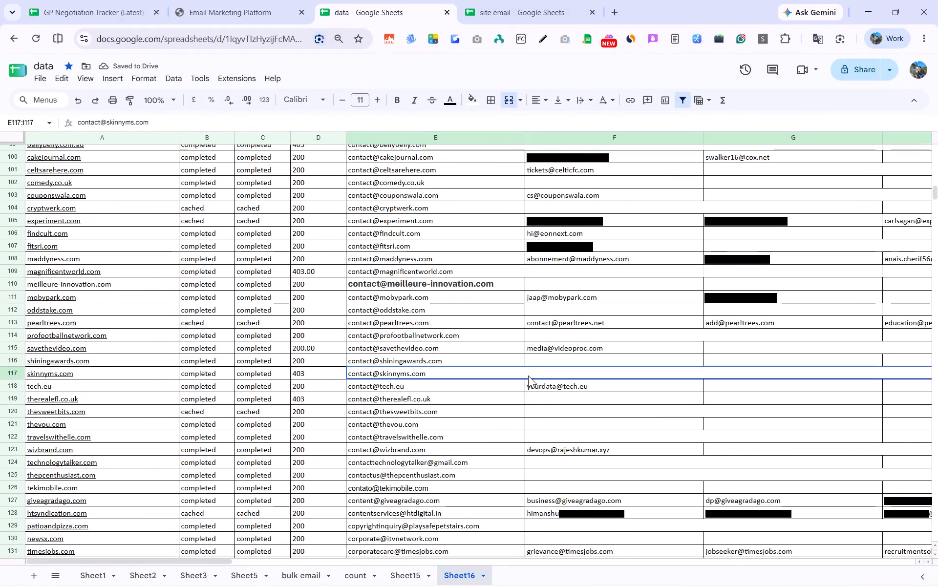
left_click(507, 100)
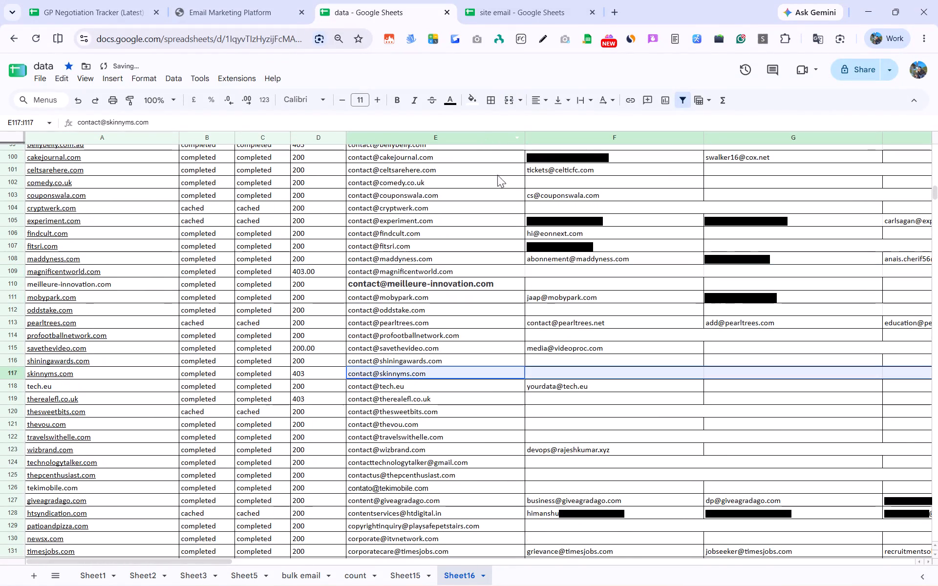
left_click(507, 226)
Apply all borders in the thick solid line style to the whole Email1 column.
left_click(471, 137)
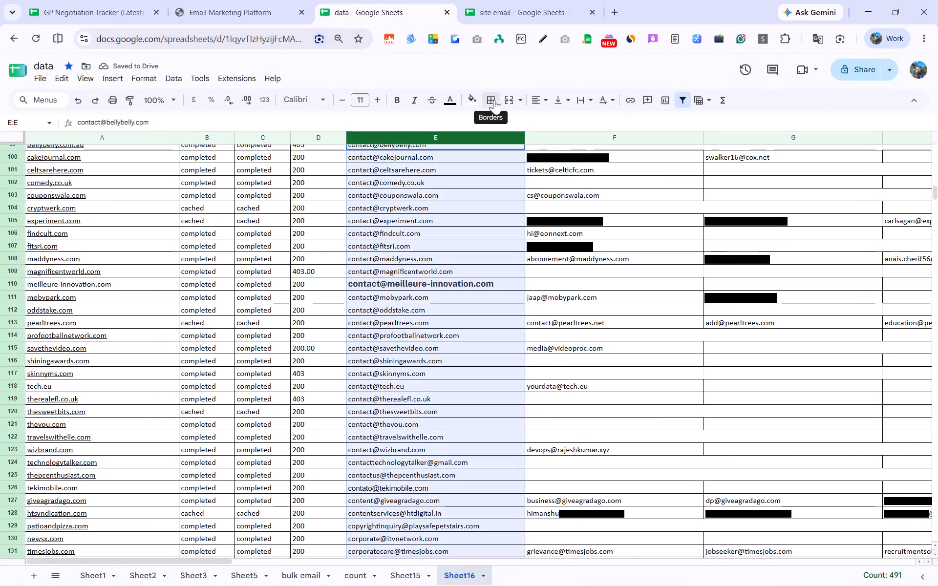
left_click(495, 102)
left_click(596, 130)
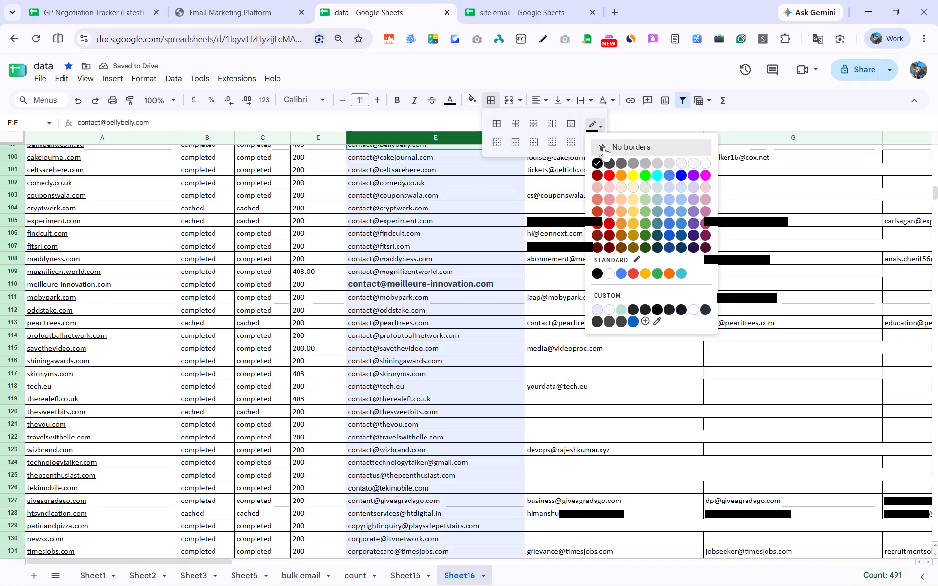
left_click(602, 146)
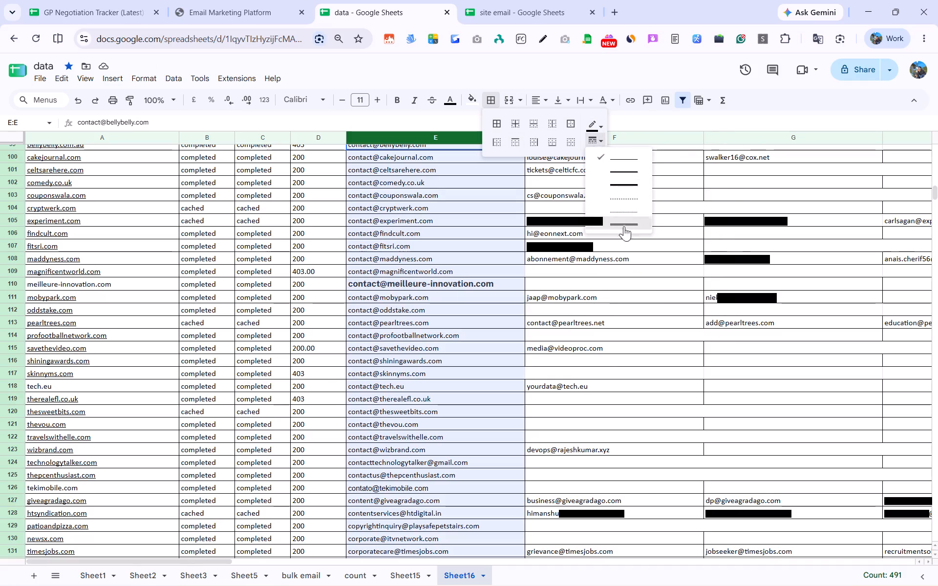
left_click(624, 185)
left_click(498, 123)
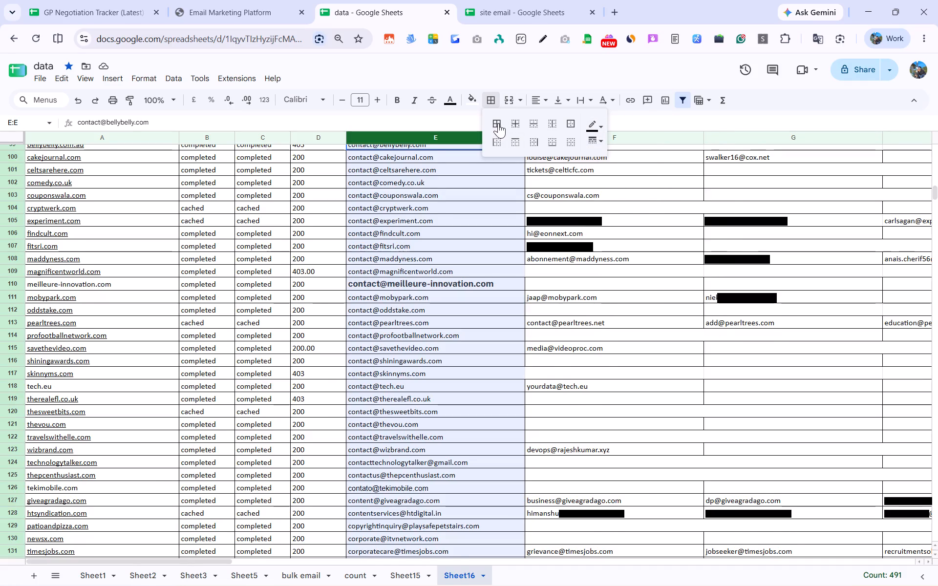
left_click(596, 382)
Unmerge the merged blank email cells in rows 495 to 499, from twin-cities.umn.edu to zerowasteweek.co.uk.
scroll(567, 422, "down", 4)
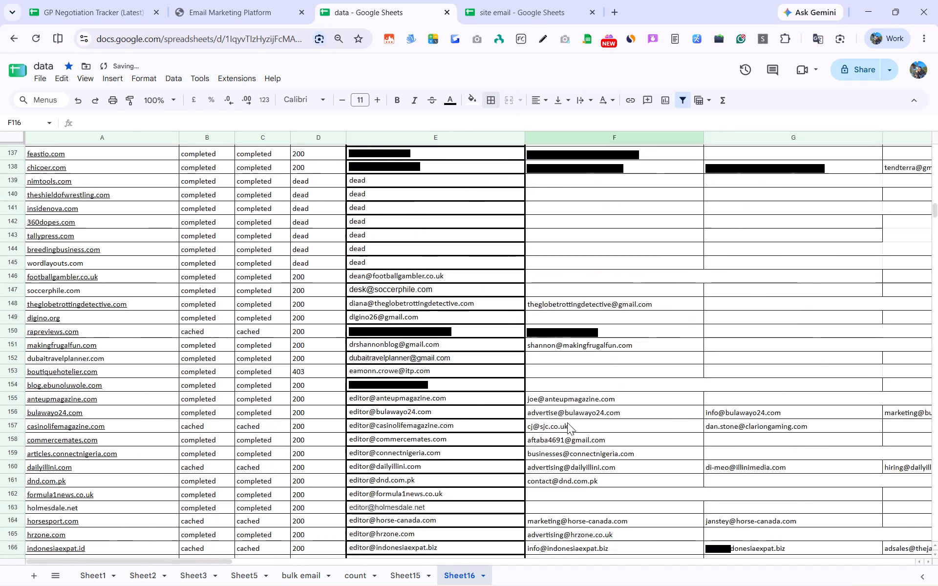
scroll(567, 422, "down", 10)
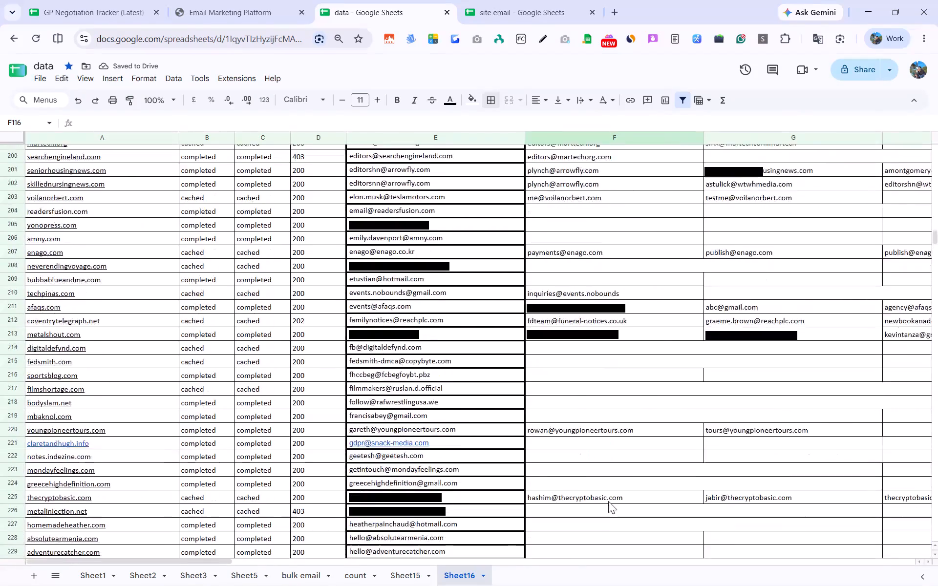
scroll(608, 501, "down", 10)
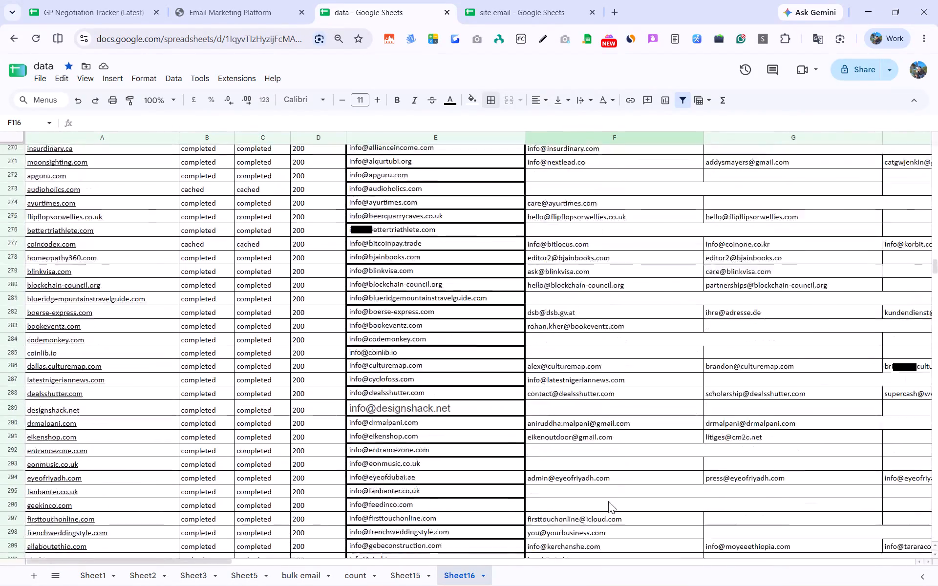
scroll(608, 501, "down", 10)
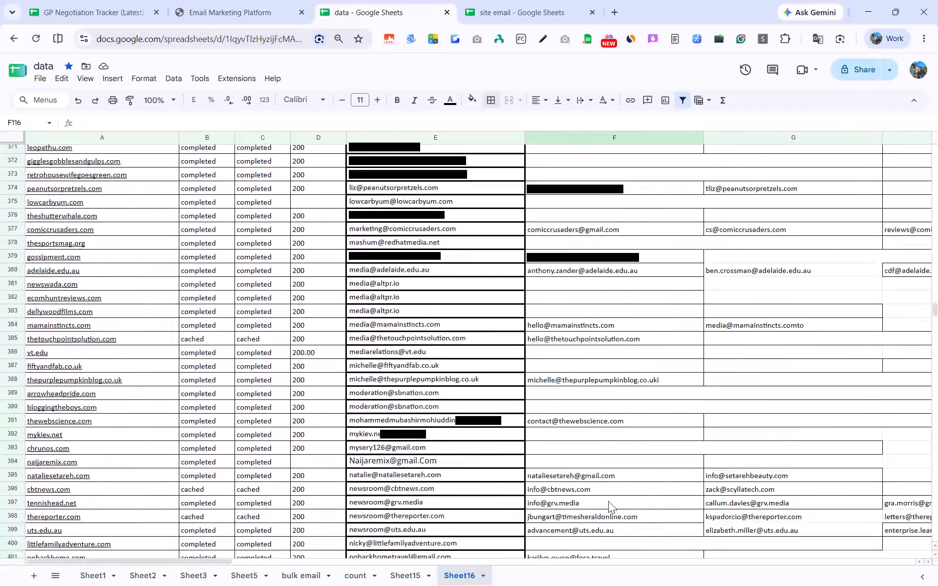
scroll(608, 501, "down", 9)
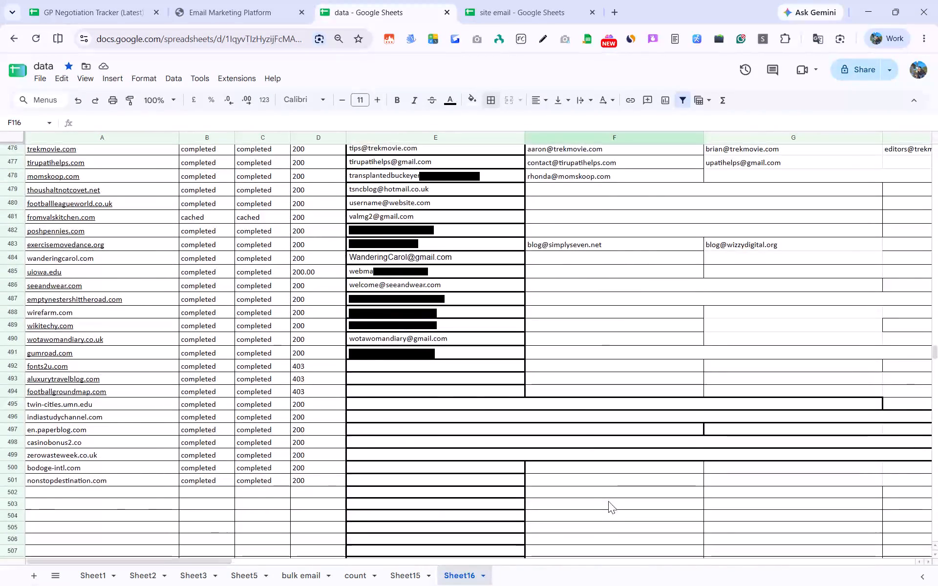
scroll(550, 396, "down", 1)
left_click_drag(508, 356, 508, 402)
left_click(556, 368)
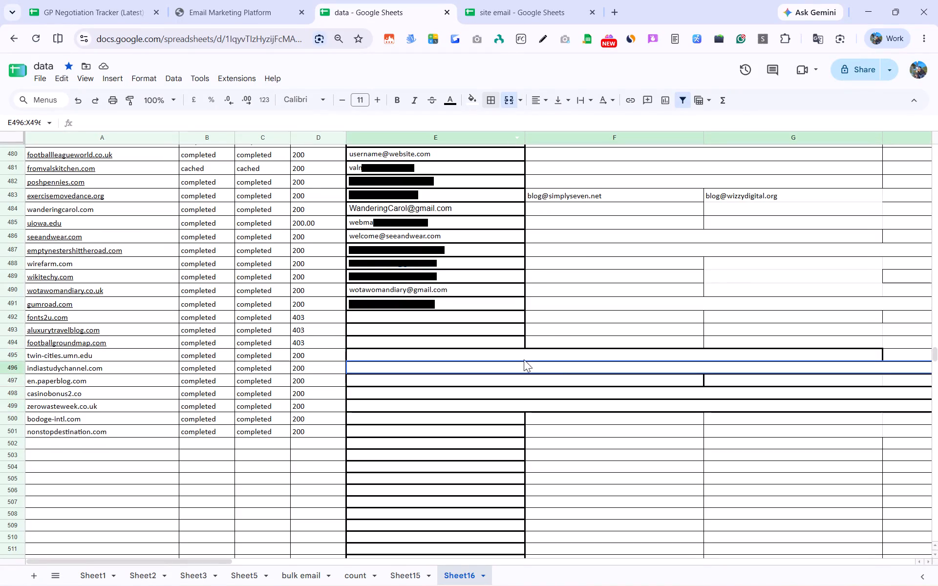
left_click_drag(512, 353, 515, 369)
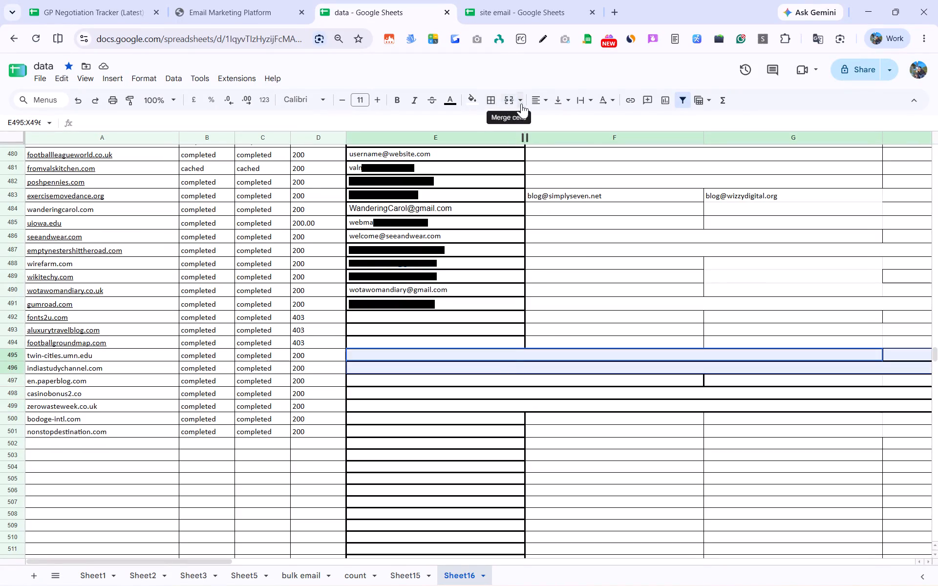
left_click(520, 100)
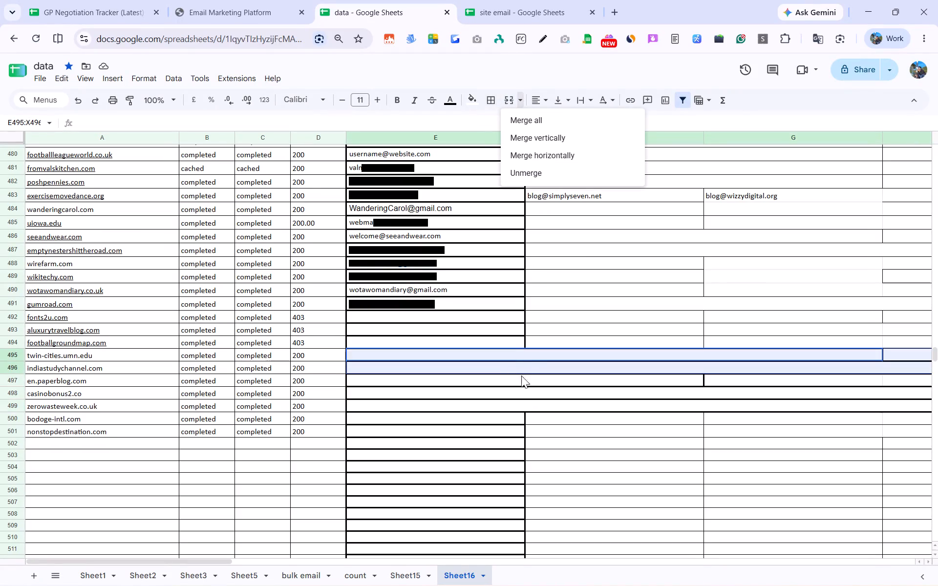
left_click(512, 355)
left_click_drag(511, 355, 514, 404)
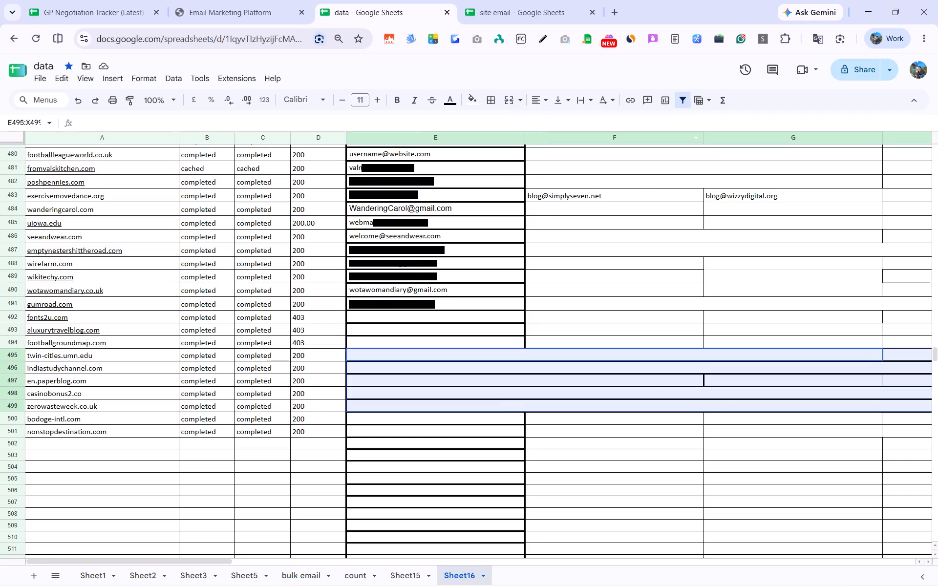
left_click(523, 96)
left_click(537, 167)
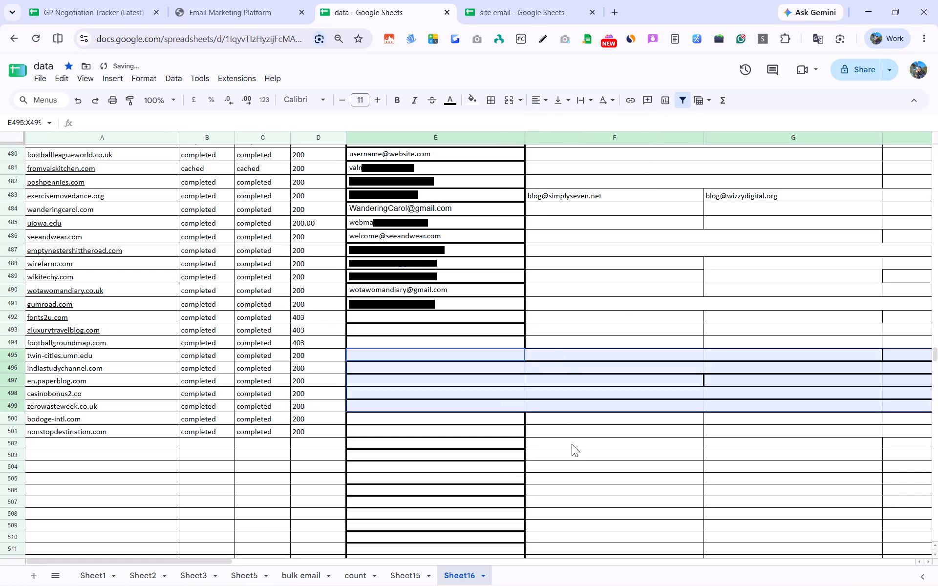
left_click(572, 444)
Set the border style to the thin solid line and apply all borders to the whole Email1 column.
scroll(557, 424, "down", 2)
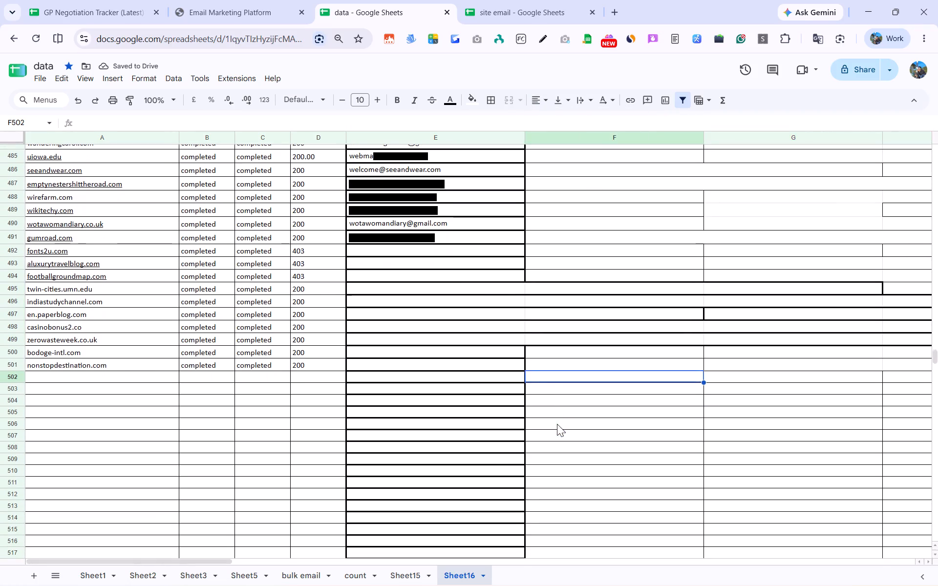
scroll(557, 424, "down", 3)
scroll(557, 424, "up", 1)
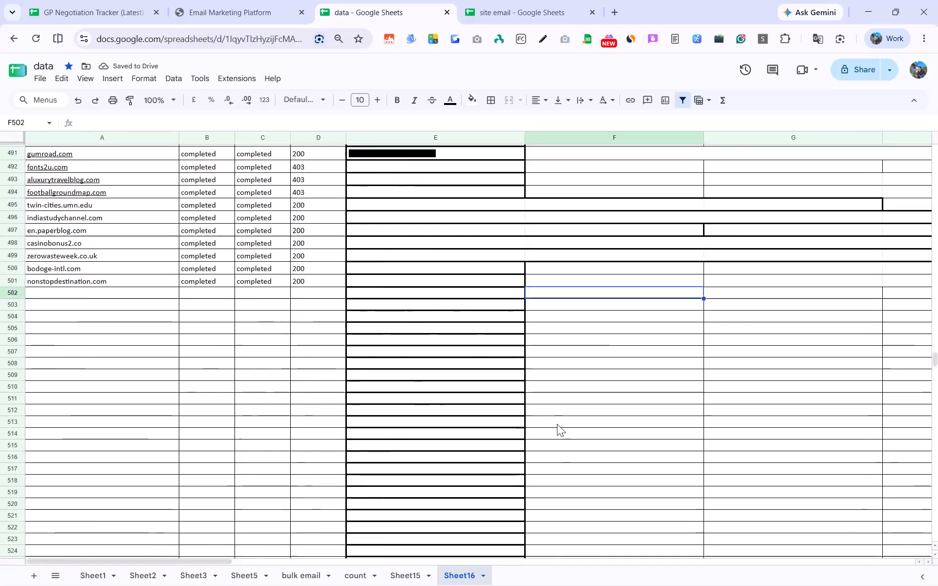
scroll(557, 424, "up", 20)
scroll(557, 424, "up", 2)
scroll(481, 166, "up", 5)
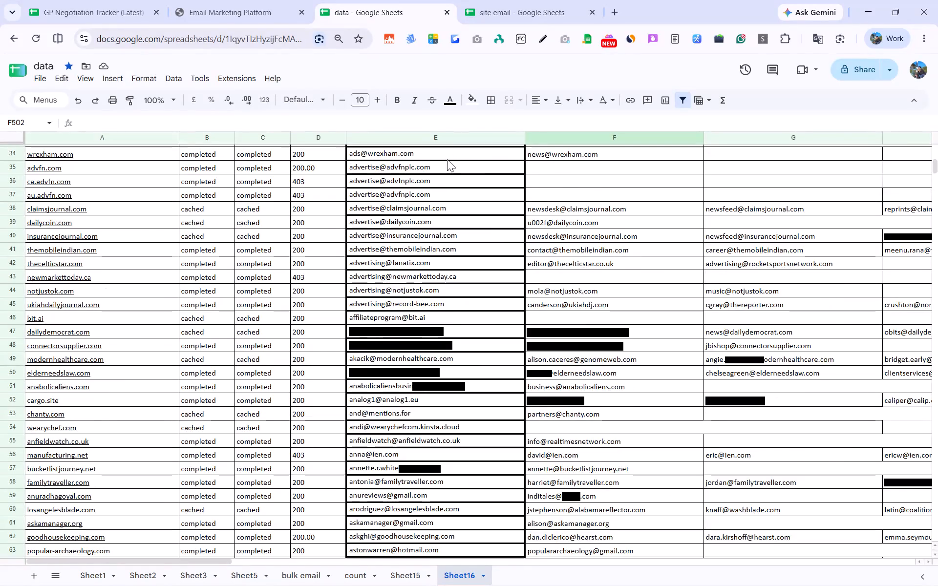
left_click(487, 99)
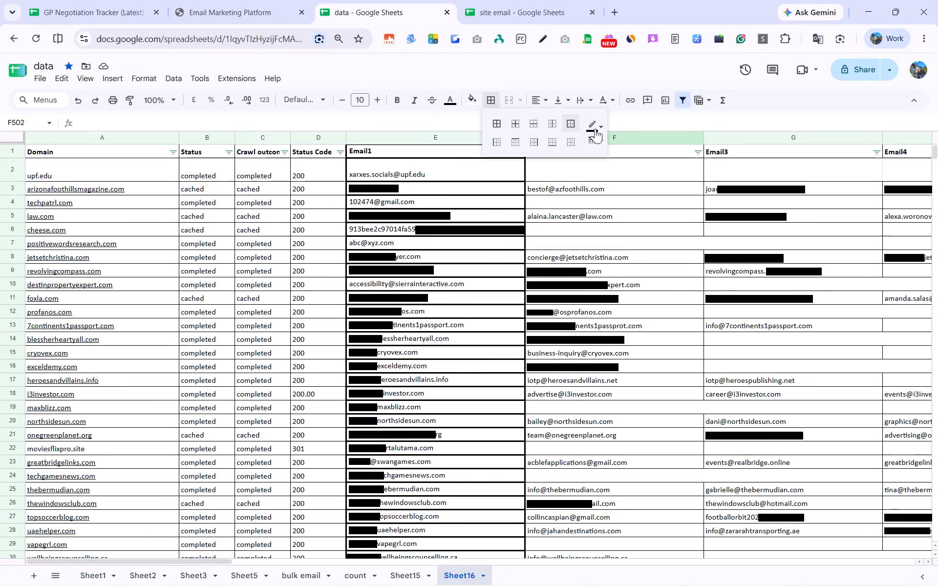
left_click(594, 126)
left_click(601, 124)
left_click(598, 143)
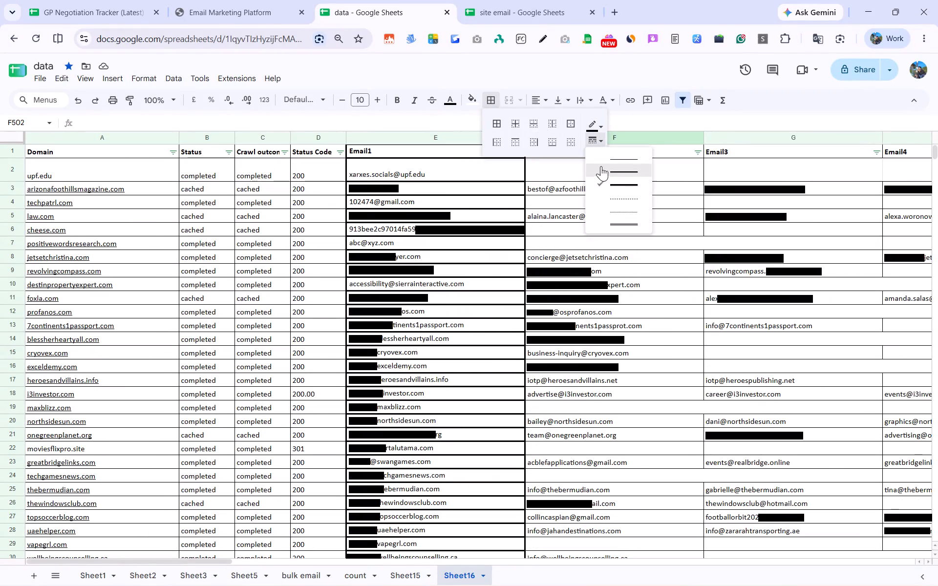
left_click(600, 156)
left_click(496, 122)
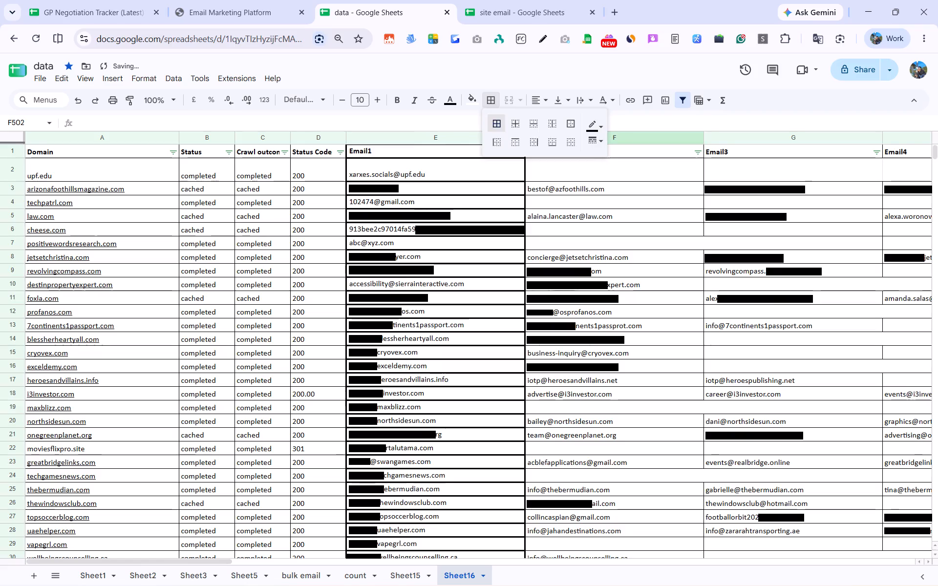
left_click(430, 135)
left_click(494, 100)
left_click(501, 120)
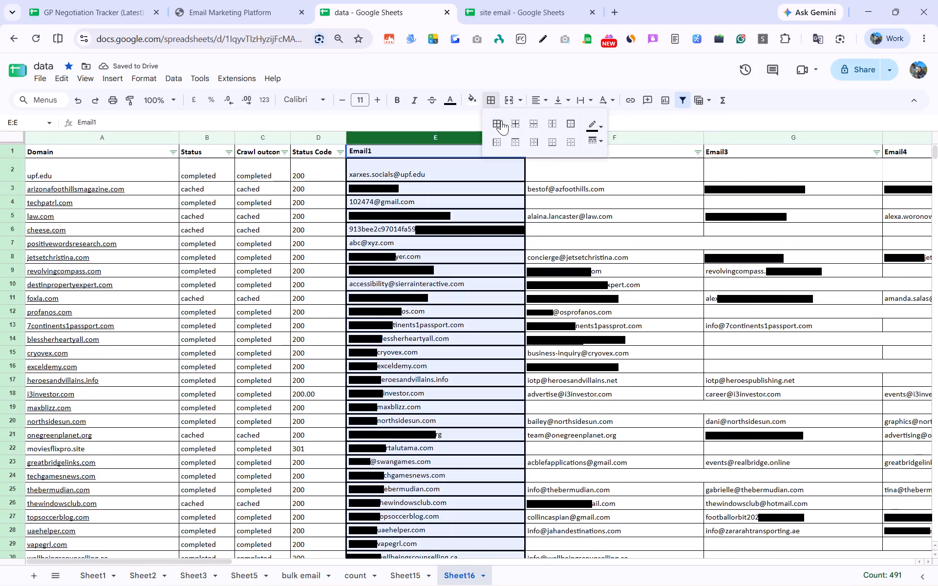
Copy the Email1 addresses E2:E491 from Sheet16 into Sheet1's present column, starting at B2.
left_click_drag(427, 165, 446, 265)
left_click_drag(431, 171, 458, 478)
scroll(457, 452, "down", 18)
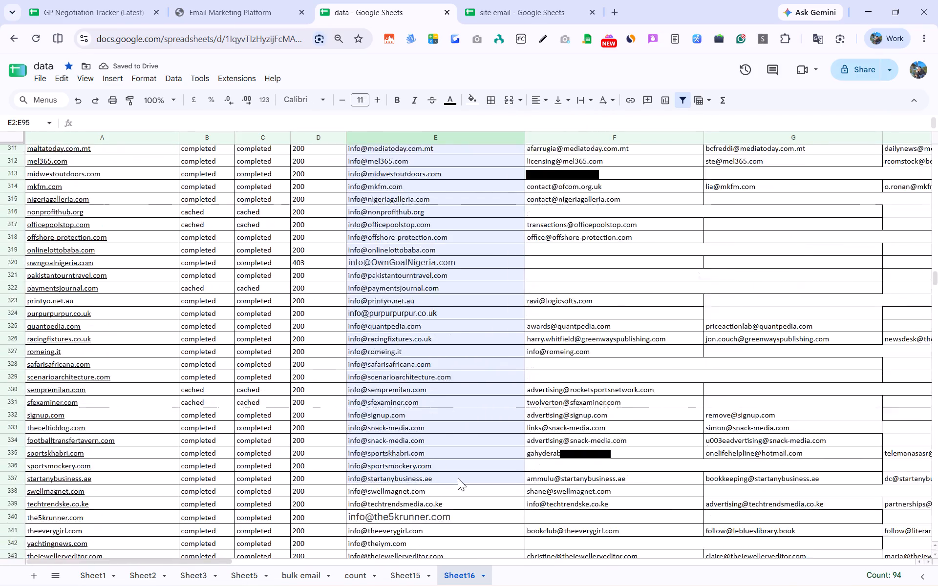
left_click_drag(458, 478, 458, 469)
scroll(458, 478, "down", 4)
scroll(458, 478, "up", 1)
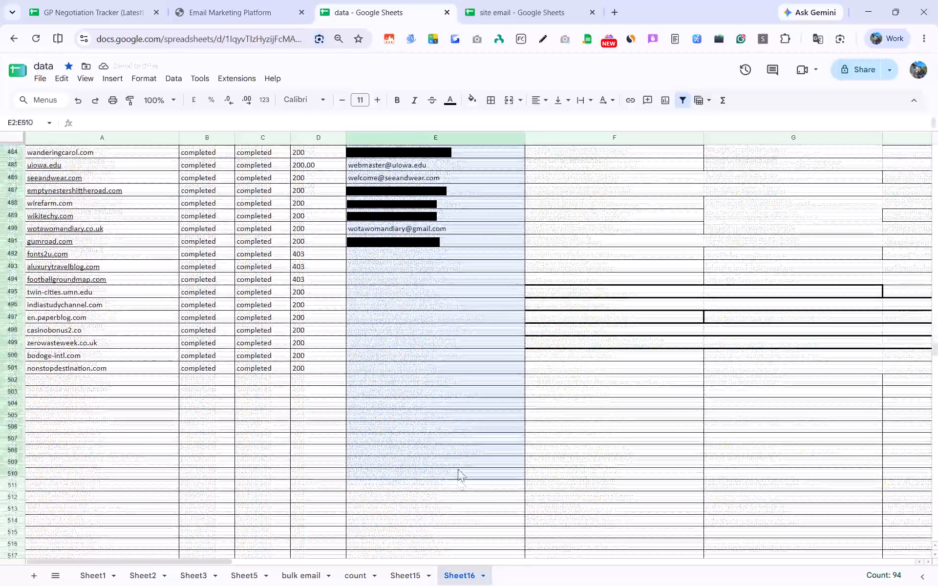
left_click_drag(458, 469, 456, 242)
key("ctrl+c")
key("ctrl+c")
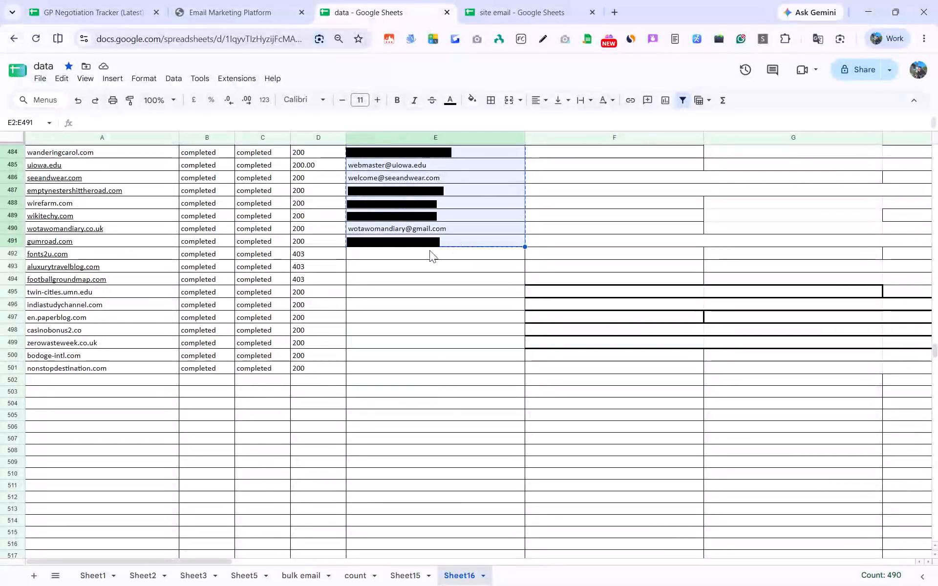
left_click(100, 567)
left_click(186, 164)
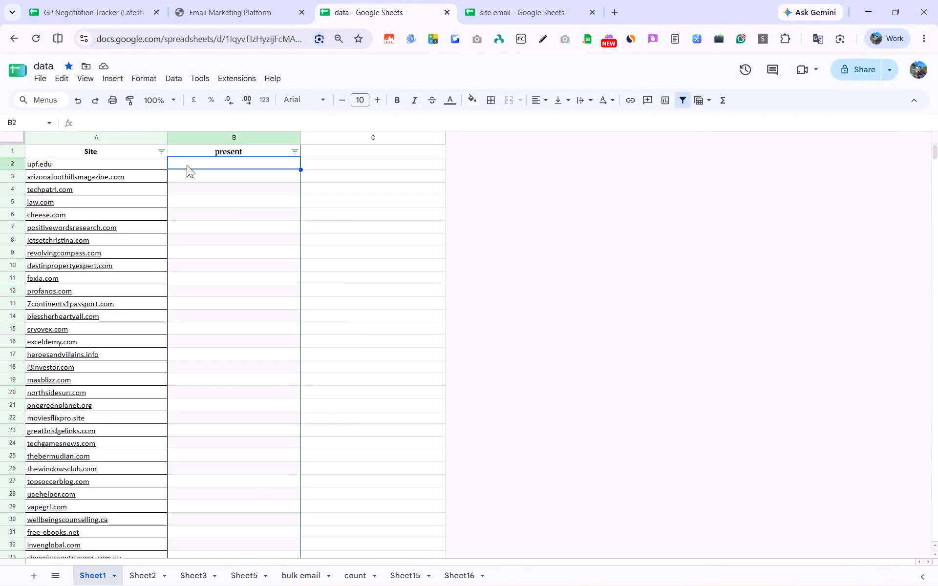
key("ctrl+v")
Enter "not found" in the present column for fonts2u.com (B492) and fill it down to nonstopdestination.com (B501).
scroll(316, 273, "down", 15)
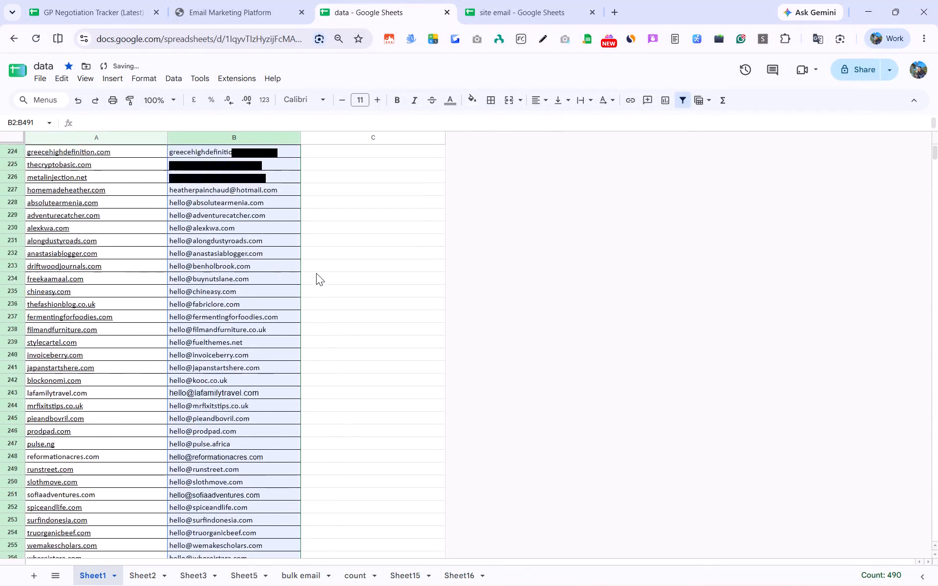
scroll(316, 273, "down", 6)
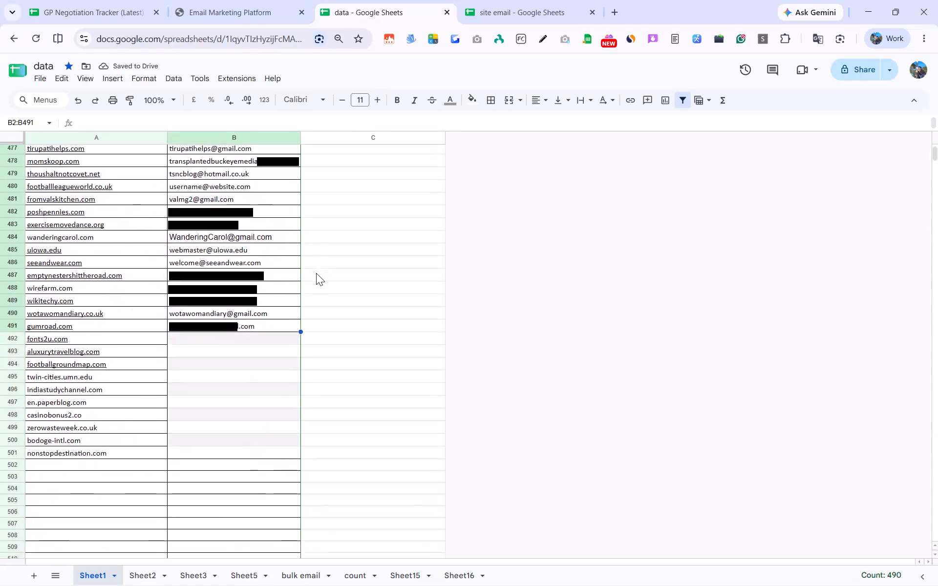
scroll(316, 273, "down", 2)
left_click(186, 220)
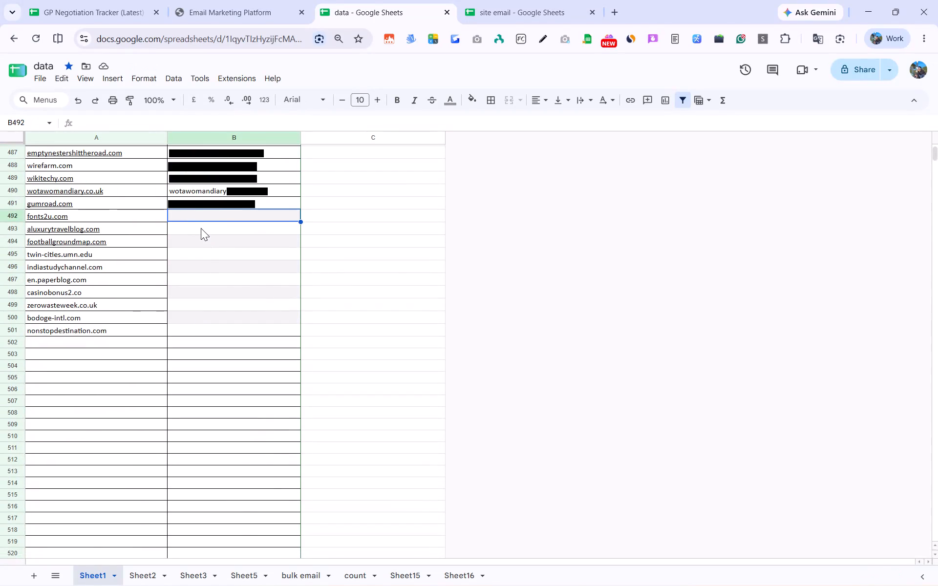
type("not")
key("space")
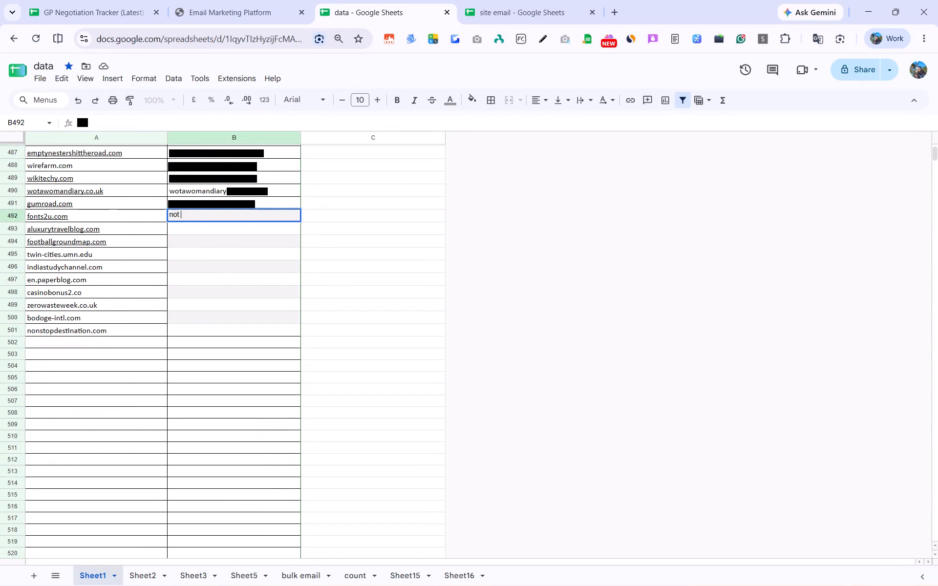
type("found")
key("Tab")
left_click(192, 215)
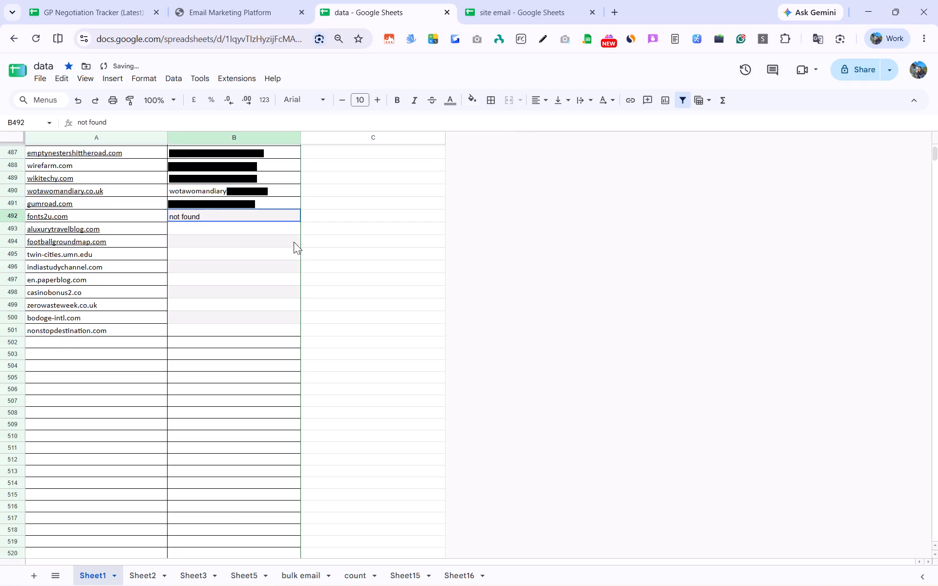
left_click_drag(301, 220, 288, 328)
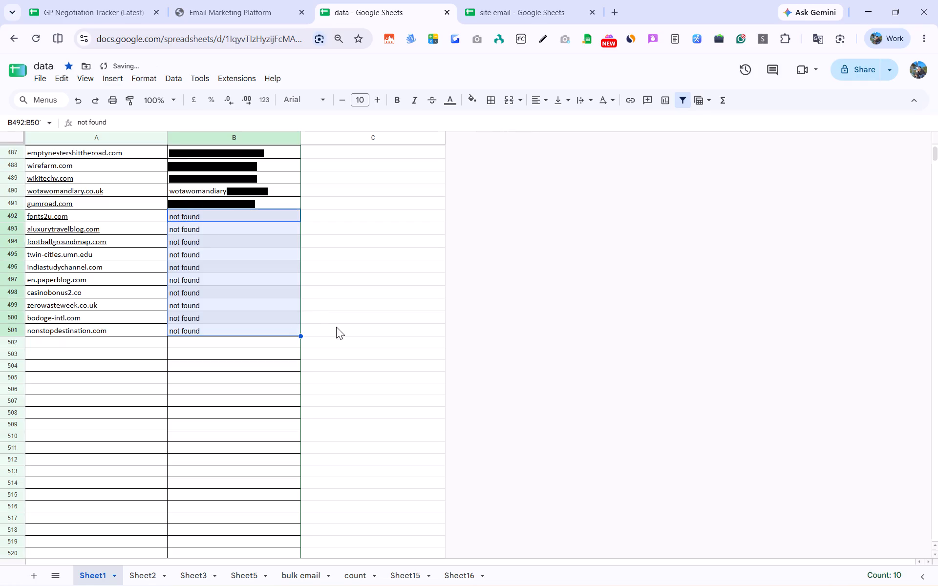
Copy the "not found" entries B492:B501 from Sheet1 into Sheet16's Email1 column, starting at E492.
left_click(416, 574)
left_click(446, 575)
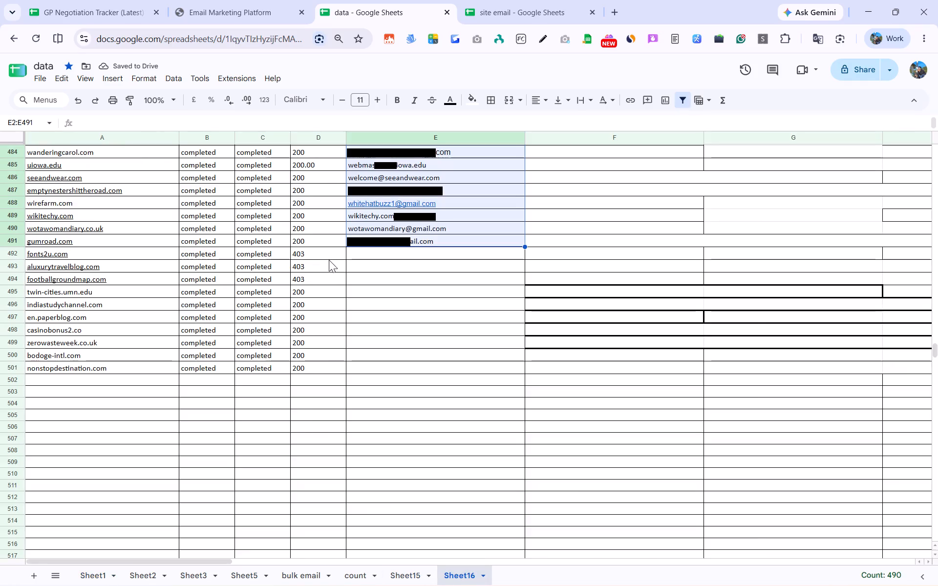
left_click_drag(328, 253, 335, 366)
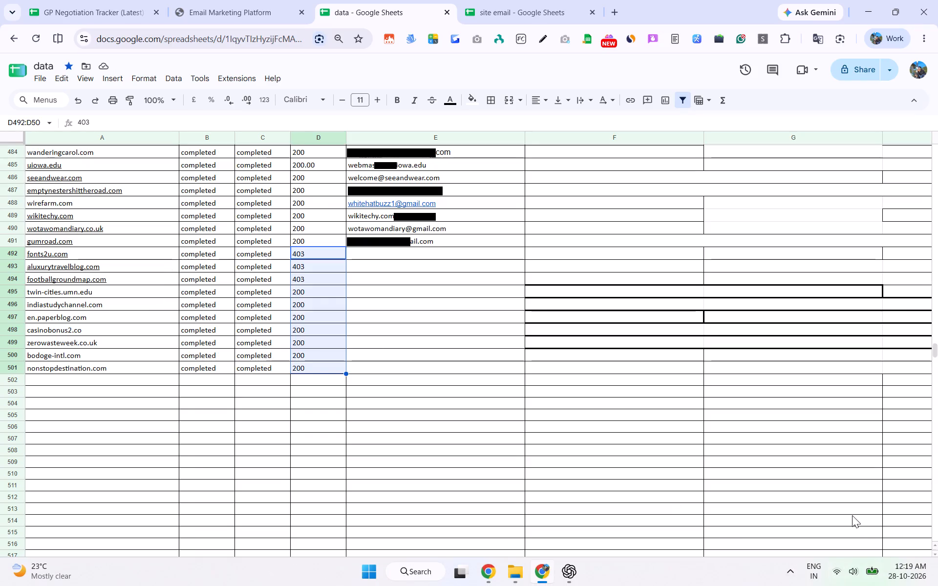
left_click(864, 571)
left_click(865, 560)
left_click(106, 574)
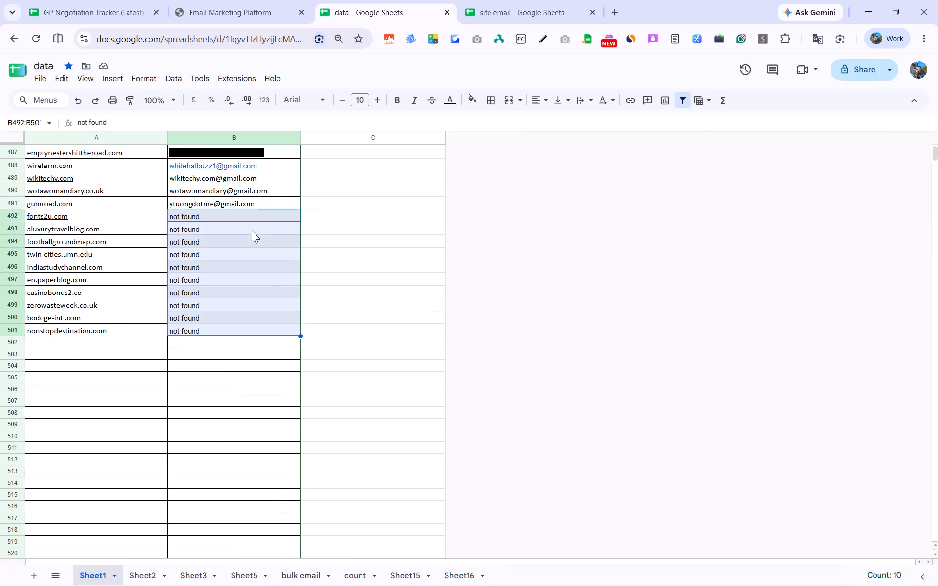
key("ctrl+c")
left_click(460, 570)
left_click(381, 255)
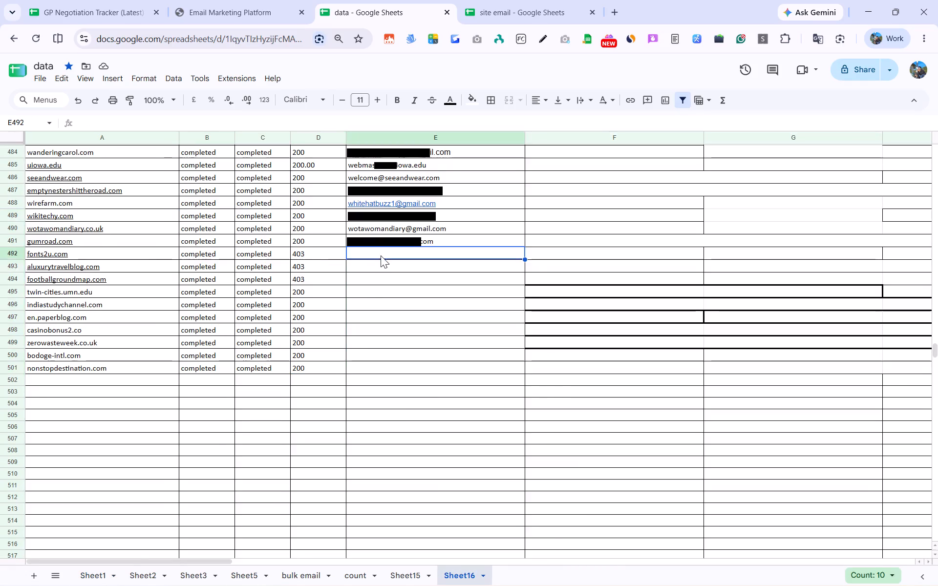
key("ctrl+v")
left_click(426, 404)
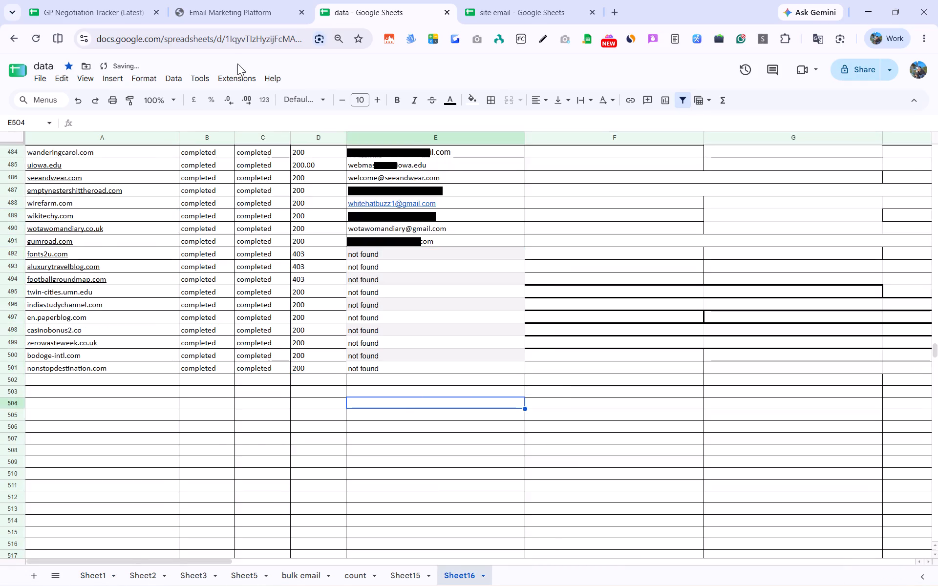
Open Sheet2 of the data file, then apply the "Copy of NEGO_OR - SP" filter view to the GP Negotiation Tracker's Inhouse sheet.
left_click(105, 566)
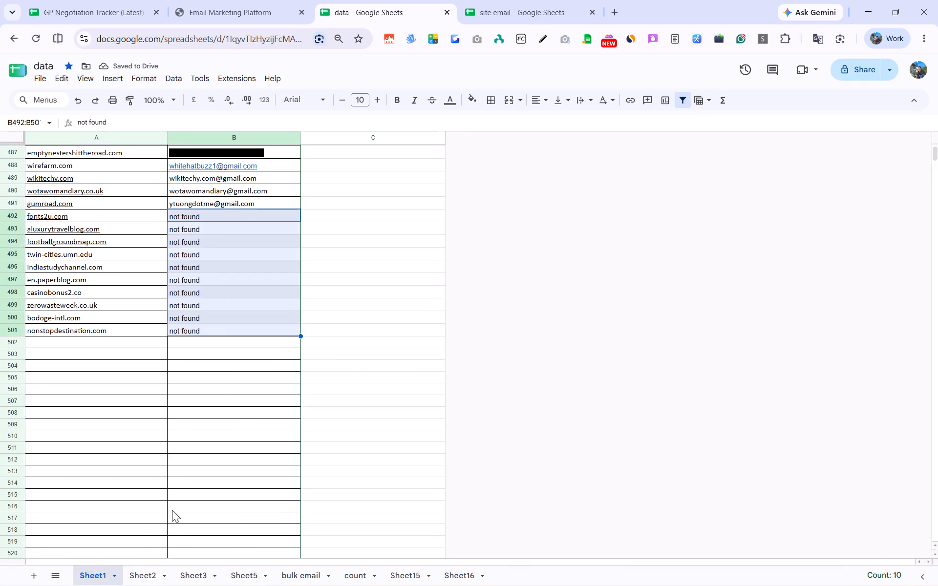
left_click(130, 573)
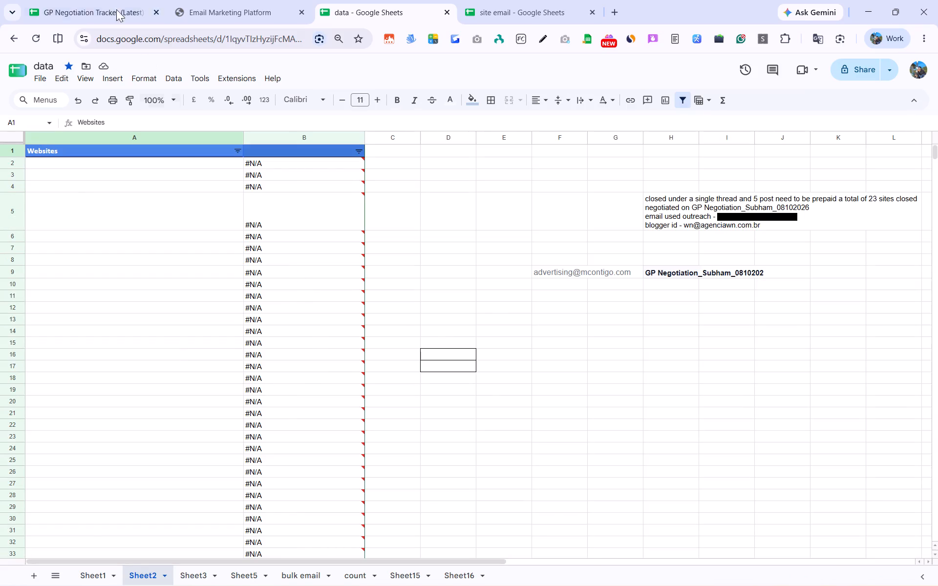
left_click(100, 0)
scroll(148, 190, "up", 18)
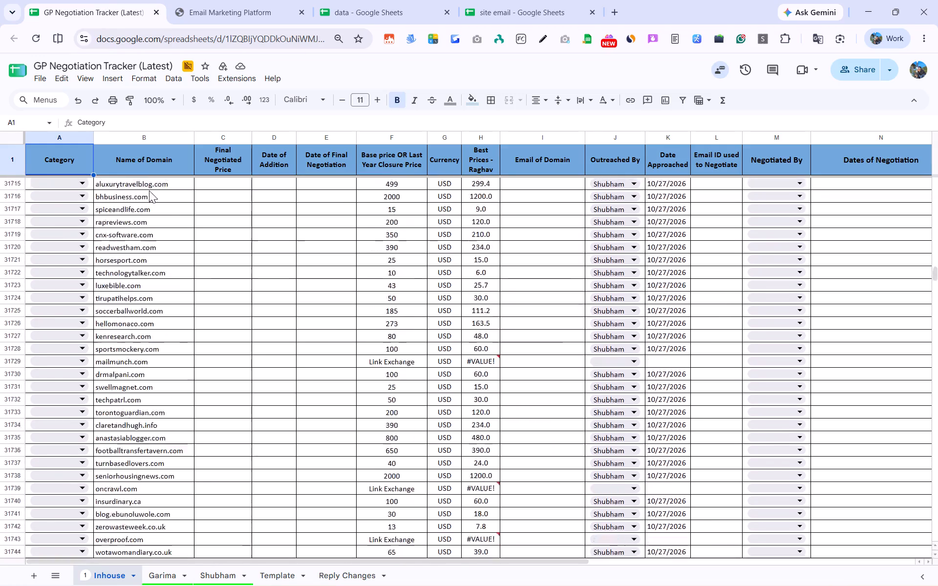
scroll(149, 190, "up", 15)
scroll(149, 190, "up", 9)
scroll(149, 190, "down", 1)
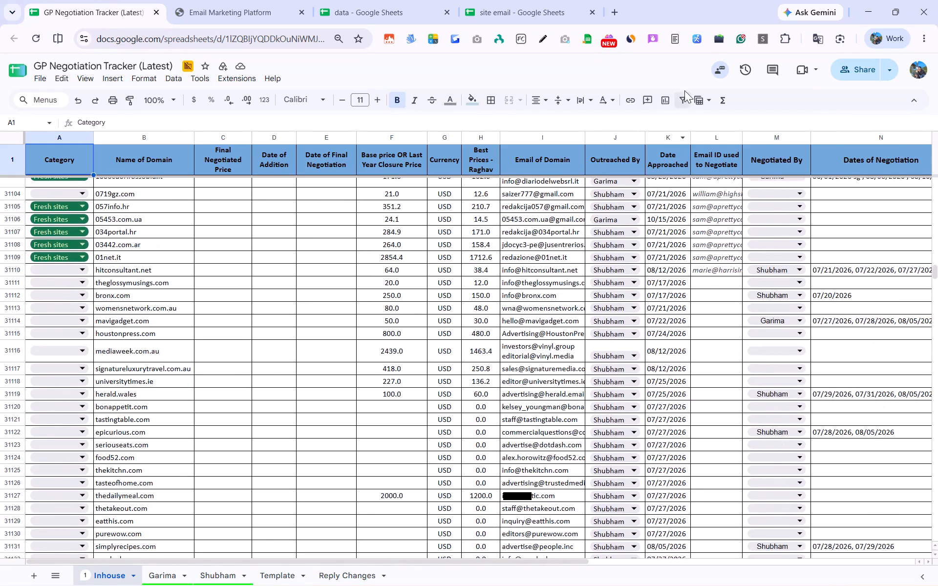
left_click(706, 93)
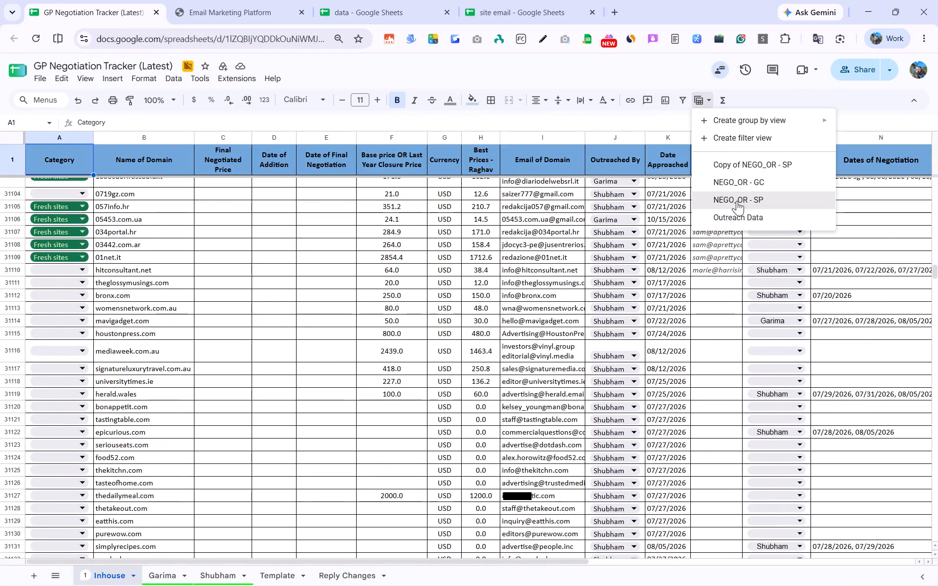
left_click(737, 201)
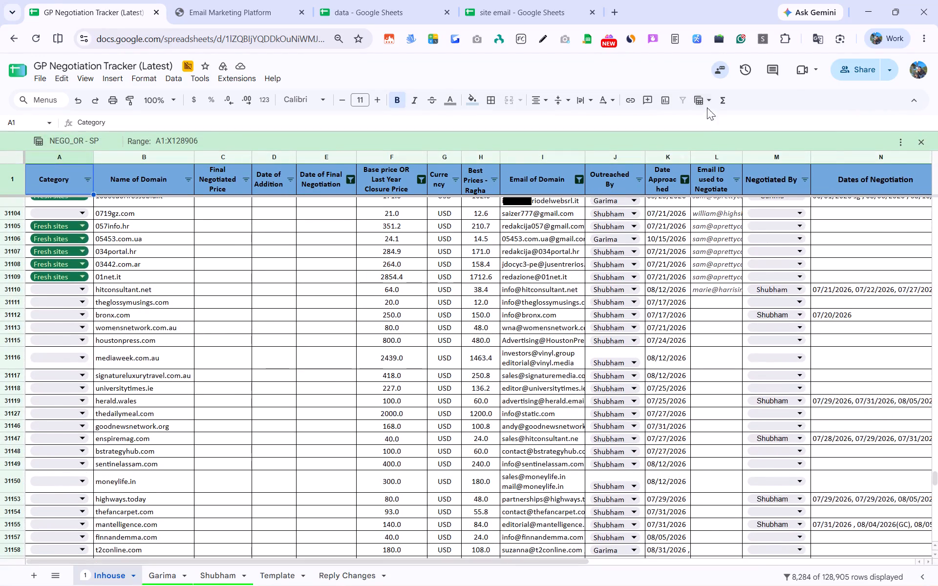
left_click(707, 105)
left_click(726, 174)
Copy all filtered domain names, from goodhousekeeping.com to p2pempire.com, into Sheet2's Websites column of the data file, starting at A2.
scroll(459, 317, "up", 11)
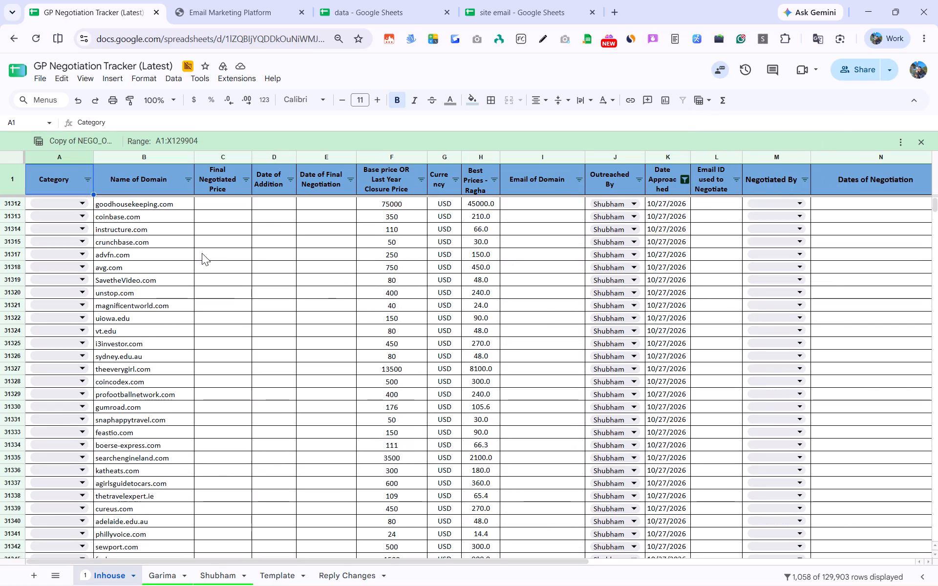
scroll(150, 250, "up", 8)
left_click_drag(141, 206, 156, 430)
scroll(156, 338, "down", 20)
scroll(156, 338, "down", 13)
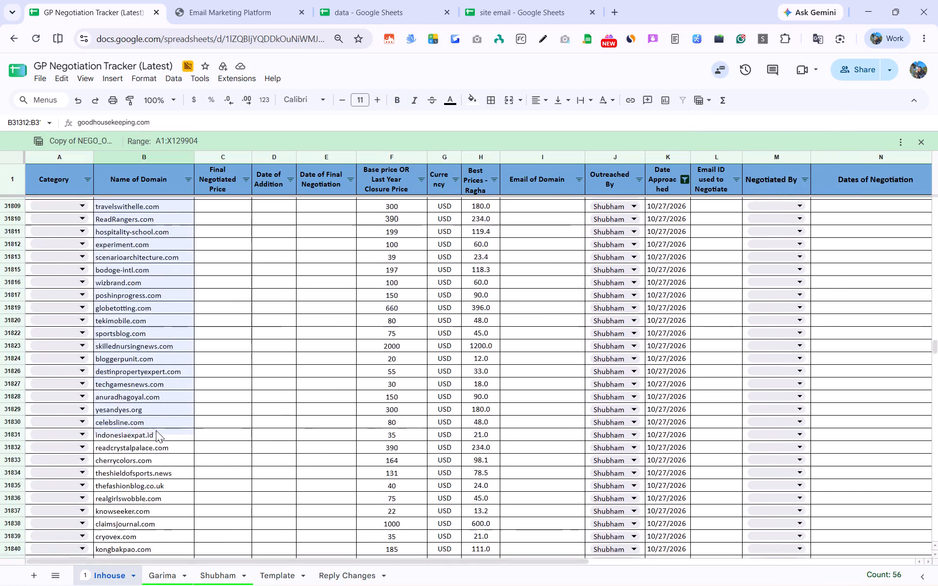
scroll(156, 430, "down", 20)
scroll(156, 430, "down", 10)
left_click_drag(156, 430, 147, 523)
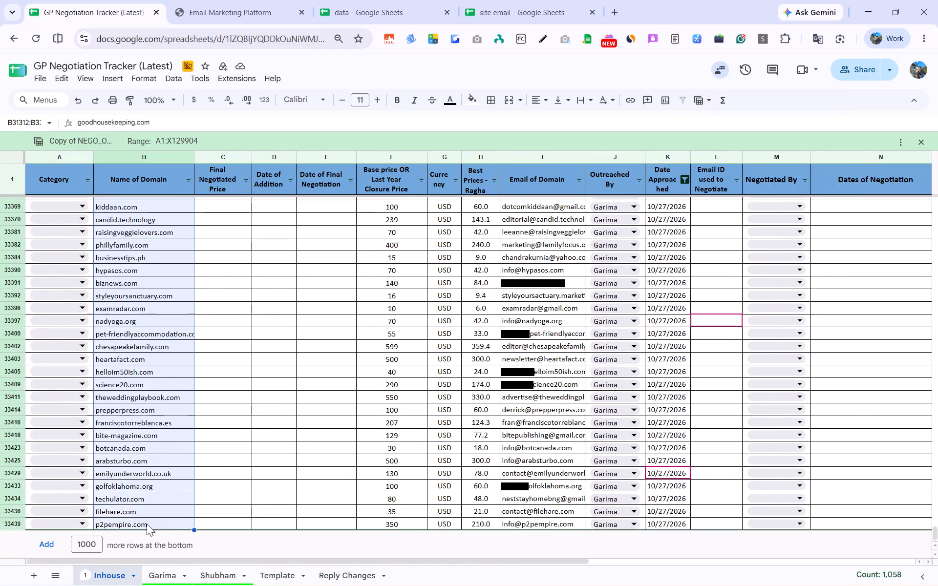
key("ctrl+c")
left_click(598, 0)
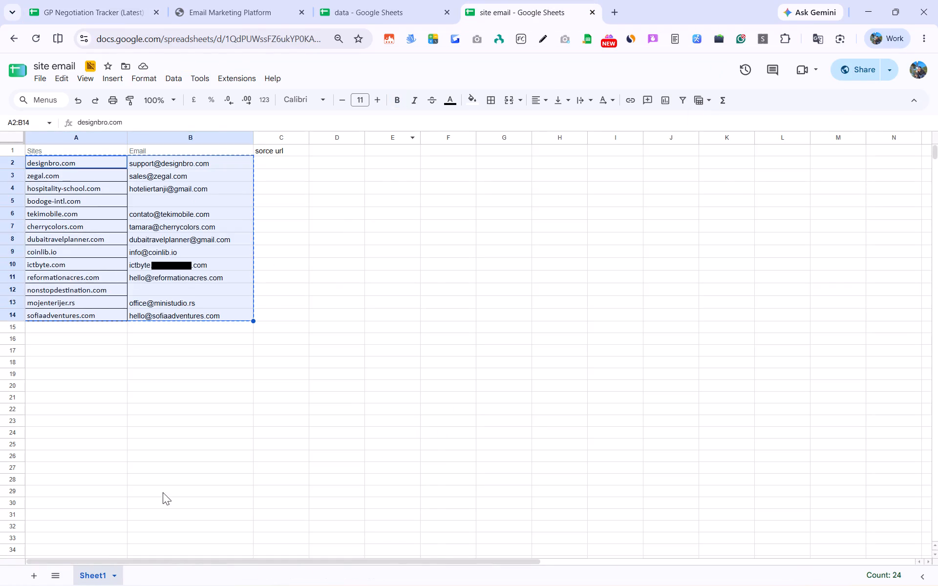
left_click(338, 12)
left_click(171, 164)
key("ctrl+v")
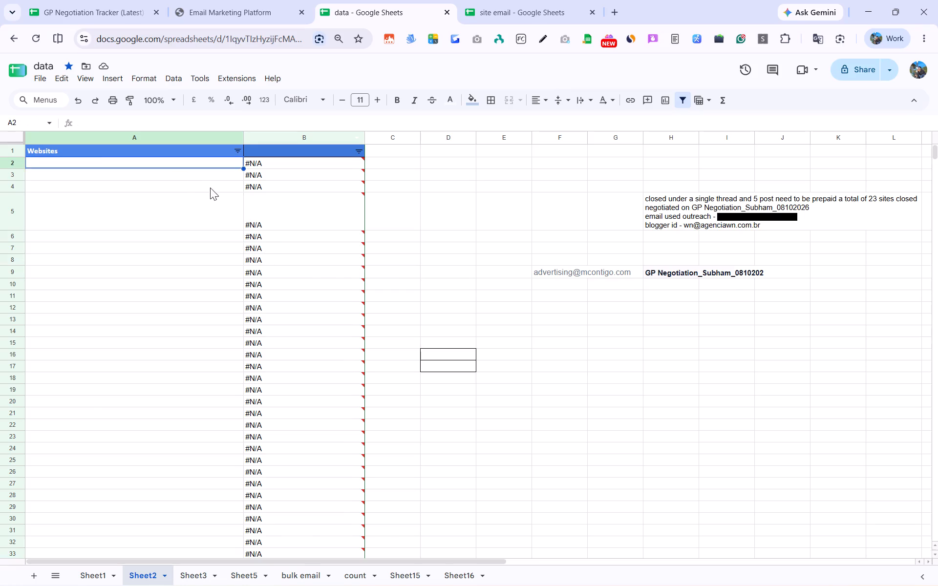
Examine the lookup results in column B of Sheet2 for the pasted domains.
left_click(405, 220)
left_click_drag(306, 163, 318, 392)
scroll(318, 335, "down", 9)
scroll(318, 392, "down", 6)
scroll(318, 392, "up", 10)
scroll(318, 392, "up", 14)
left_click(371, 194)
left_click_drag(320, 163, 320, 325)
scroll(320, 297, "down", 20)
scroll(320, 297, "down", 13)
scroll(320, 325, "up", 11)
scroll(320, 325, "down", 8)
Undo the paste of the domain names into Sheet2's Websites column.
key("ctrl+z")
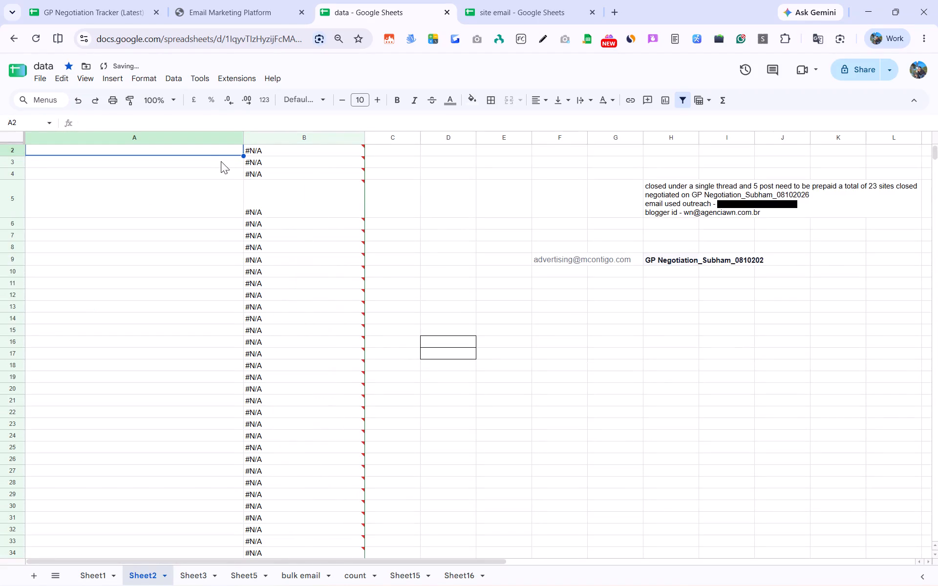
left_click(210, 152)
Filter the Outreached By column of the GP Negotiation Tracker's Inhouse sheet to show only Shubham.
left_click(103, 0)
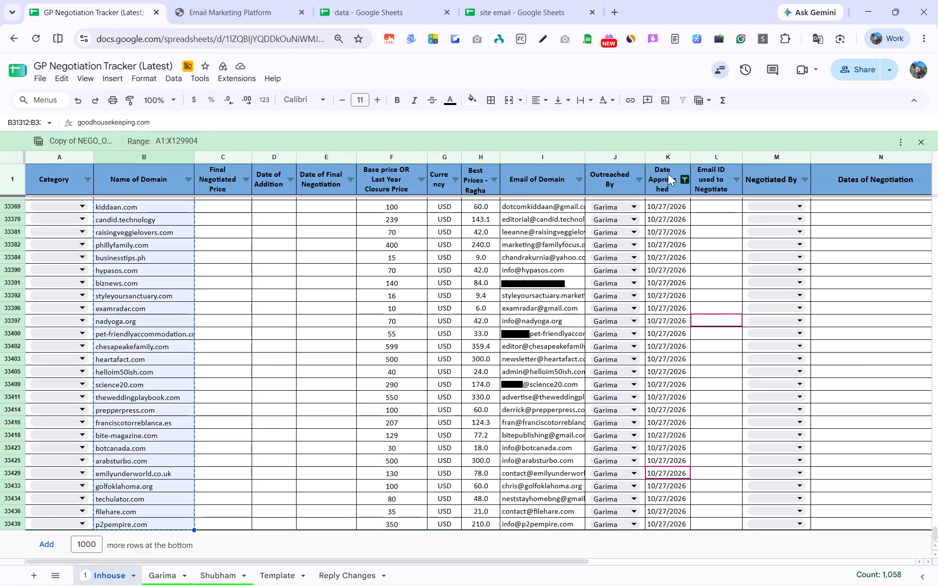
left_click(712, 252)
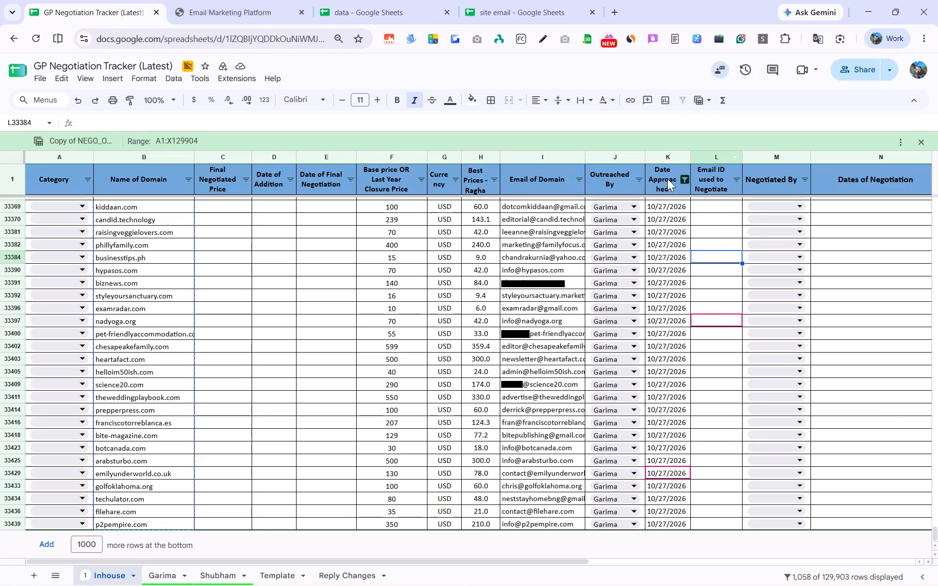
left_click(640, 178)
left_click(565, 369)
left_click(626, 449)
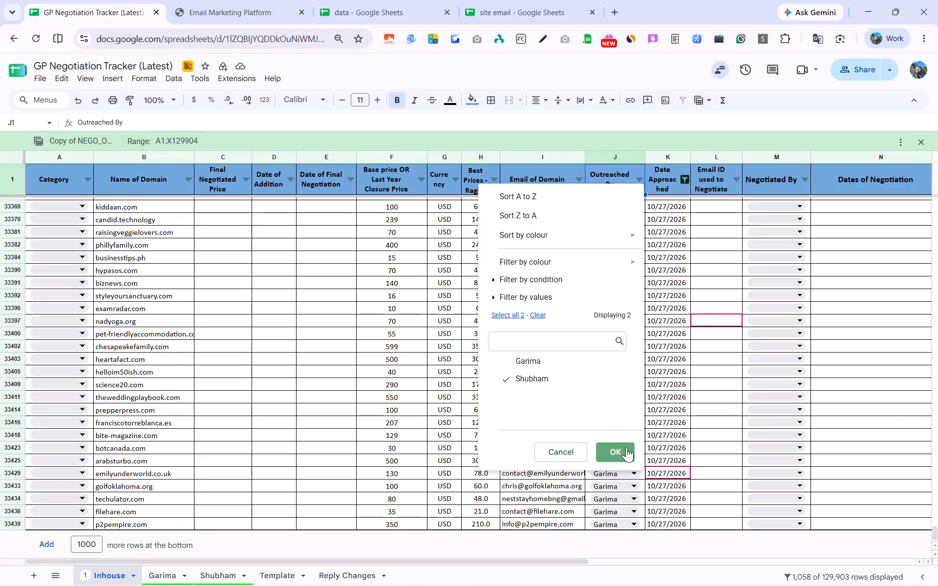
Copy the filtered domain names, from goodhousekeeping.com to blog.xoxoday.com, into Sheet2's Websites column of the data file, starting at A2.
scroll(494, 325, "up", 11)
scroll(296, 287, "up", 20)
scroll(296, 287, "up", 14)
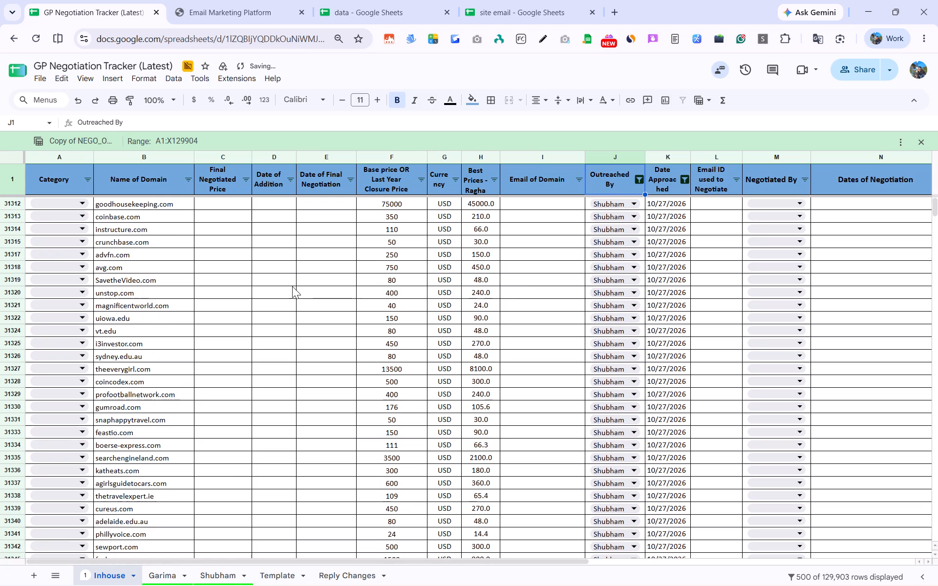
scroll(292, 286, "up", 11)
left_click_drag(176, 203, 165, 475)
scroll(176, 371, "down", 20)
scroll(176, 371, "down", 12)
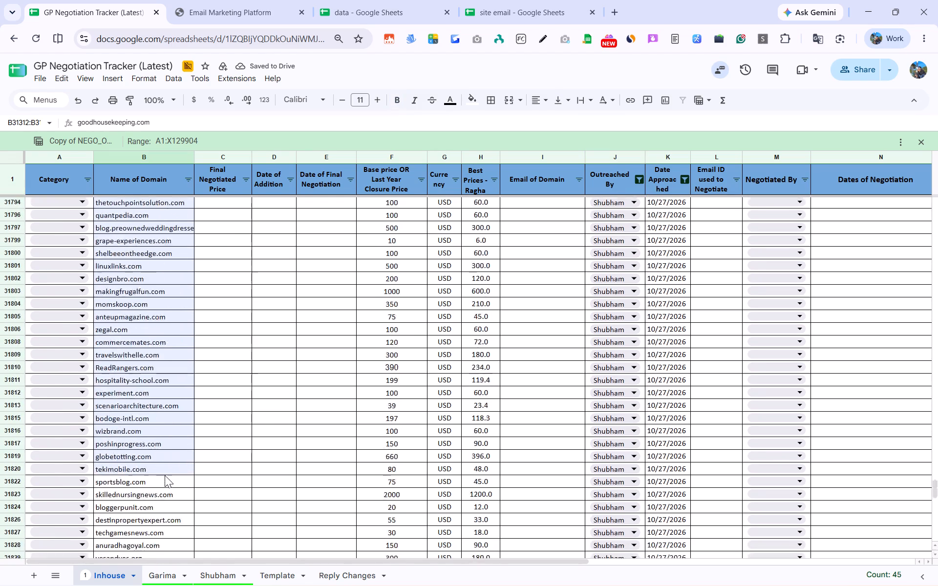
scroll(165, 475, "down", 20)
left_click_drag(165, 475, 162, 524)
key("ctrl+c")
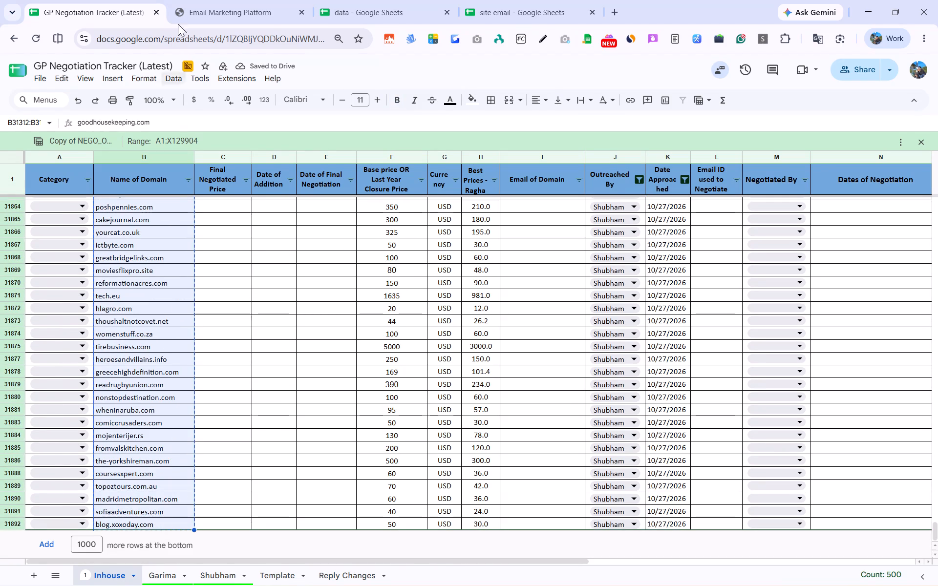
left_click(178, 0)
left_click(364, 0)
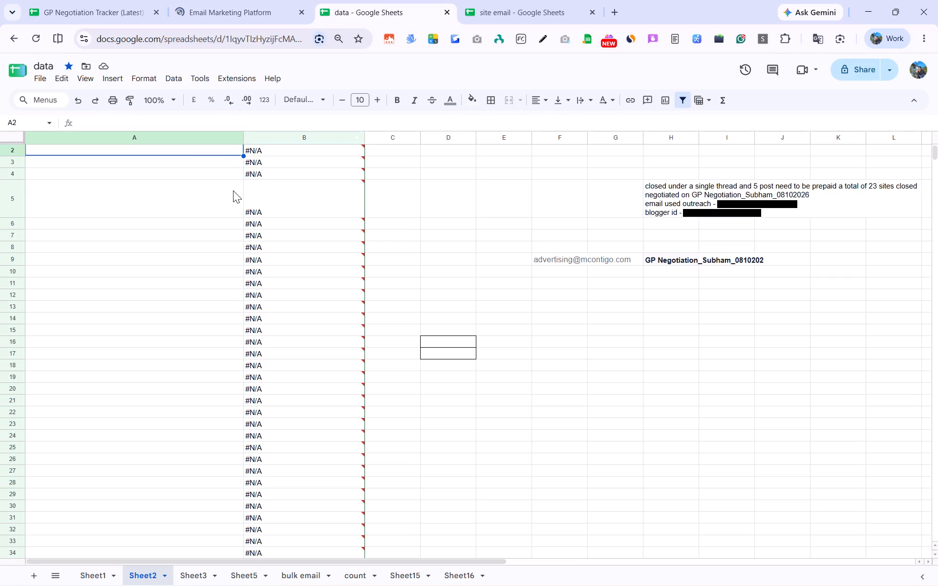
left_click(189, 151)
key("ctrl+v")
left_click(449, 179)
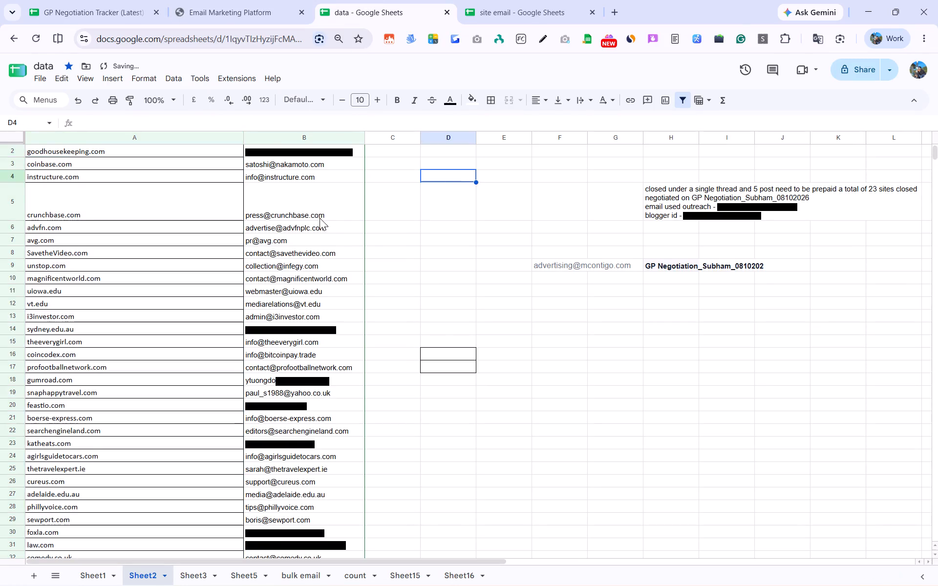
Copy Sheet2's looked-up email results B2:B501, from goodhousekeeping.com to blog.xoxoday.com.
scroll(327, 225, "down", 19)
scroll(327, 226, "down", 9)
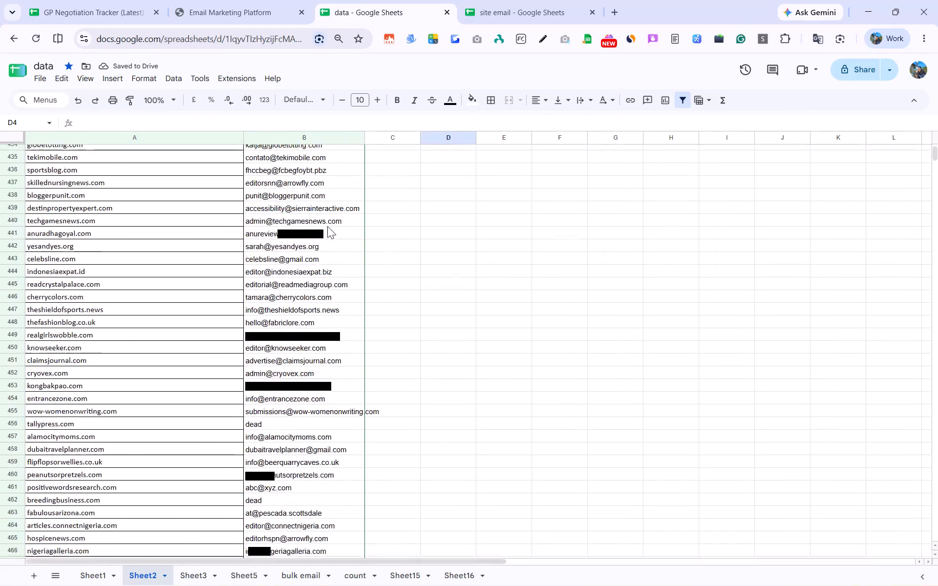
scroll(327, 226, "down", 2)
scroll(327, 226, "up", 1)
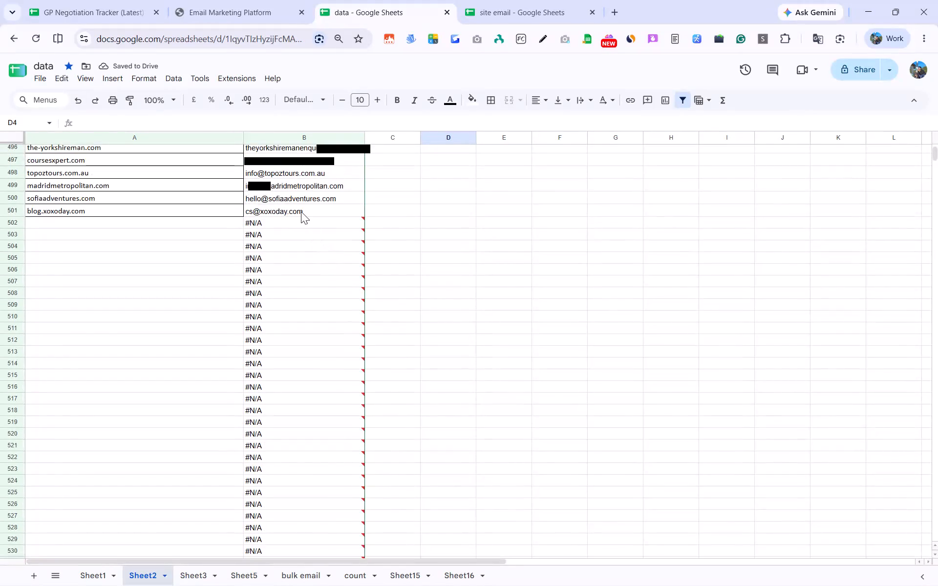
left_click_drag(301, 211, 308, 171)
scroll(301, 211, "up", 11)
scroll(301, 211, "up", 20)
scroll(301, 211, "up", 18)
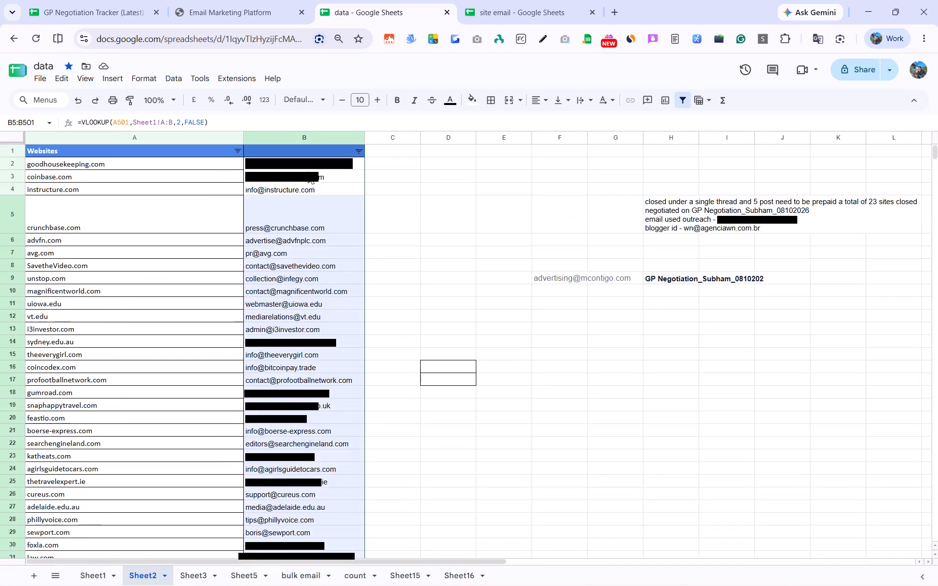
left_click_drag(308, 171, 308, 159)
key("ctrl+c")
key("ctrl+c")
key("ctrl+c")
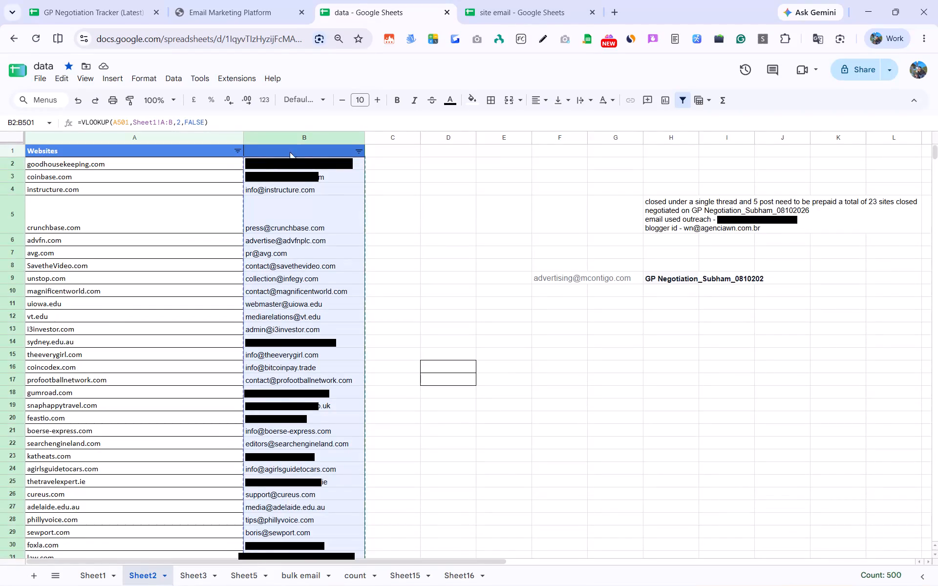
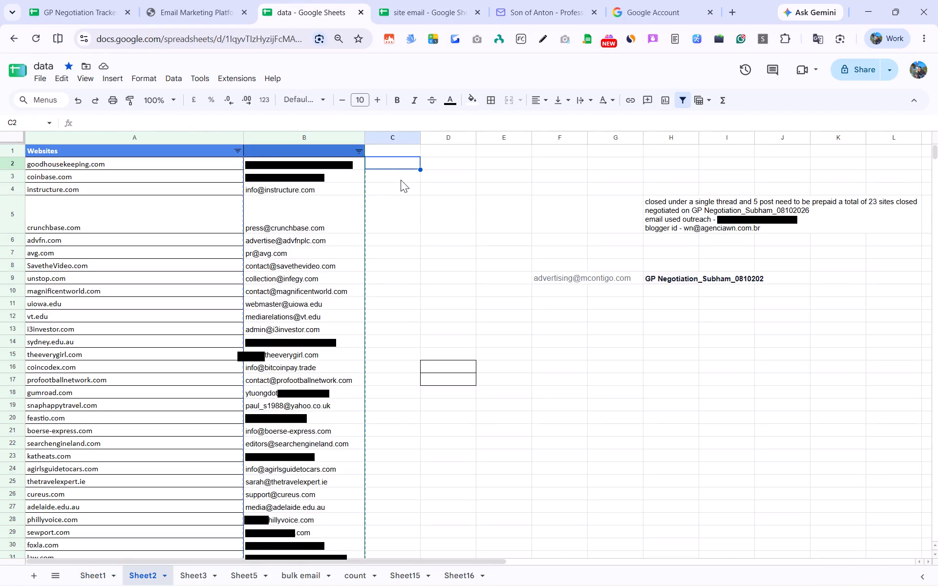
double_click(337, 168)
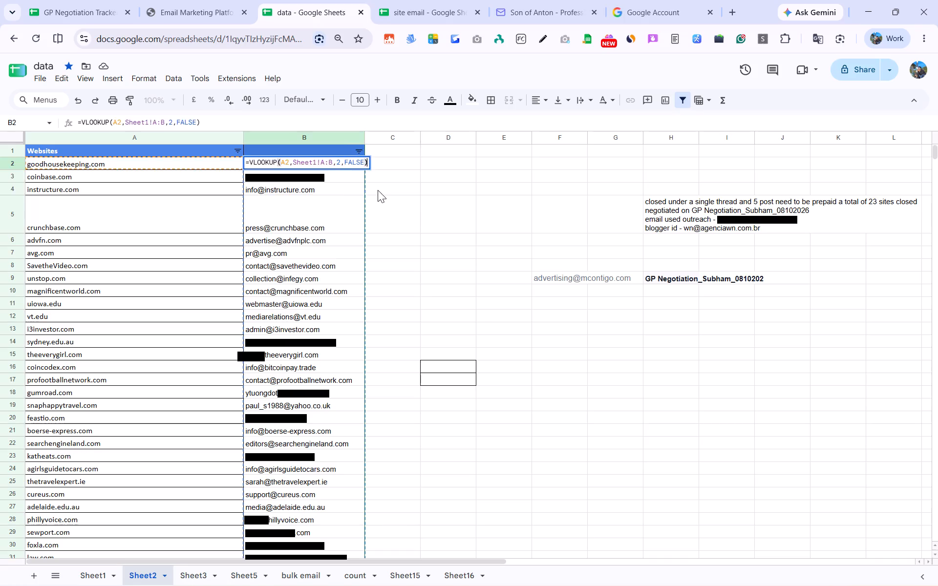
left_click(378, 190)
left_click(382, 163)
key("ctrl+v")
key("ctrl+z")
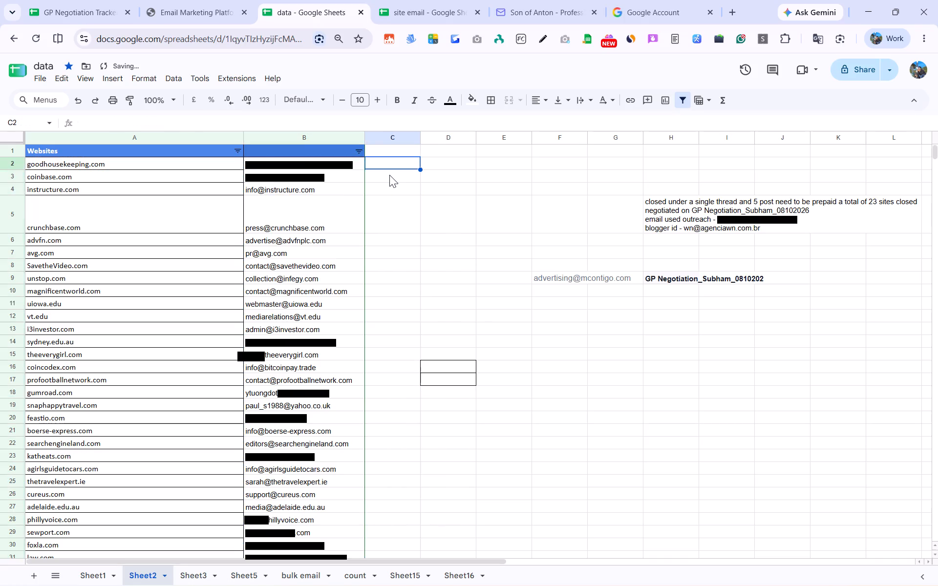
key("ctrl+shift+v")
Copy the pasted email values C2:C501 in Sheet2, down to the blog.xoxoday.com row.
left_click_drag(391, 165, 389, 330)
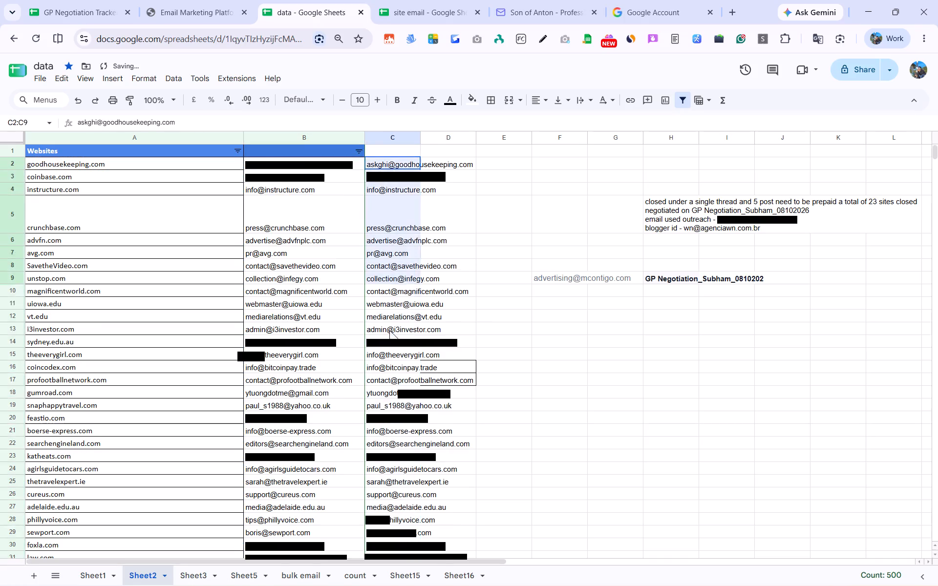
left_click_drag(389, 330, 388, 401)
scroll(388, 401, "down", 18)
scroll(388, 401, "down", 7)
scroll(388, 401, "up", 2)
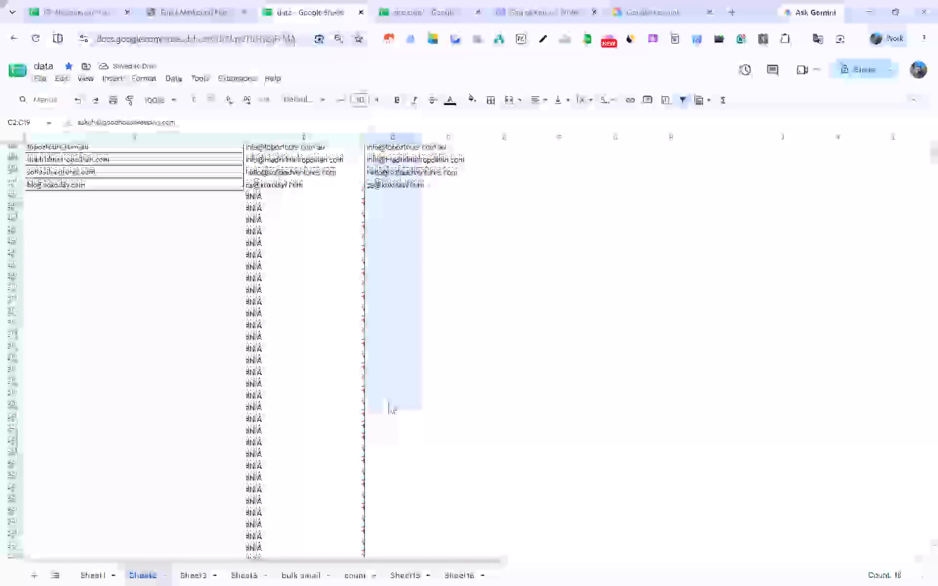
scroll(388, 401, "up", 2)
left_click_drag(388, 401, 398, 251)
key("ctrl+c")
double_click(398, 255)
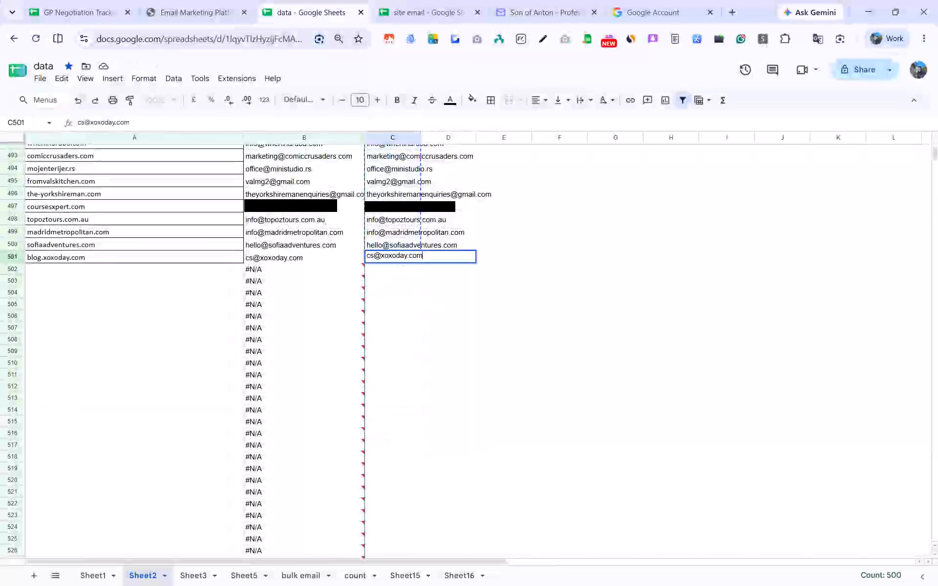
left_click(481, 264)
Switch to Son of Anton and paste the copied emails into the Emails box of the new verification list, list 500.
left_click(543, 0)
left_click(443, 254)
key("ctrl+v")
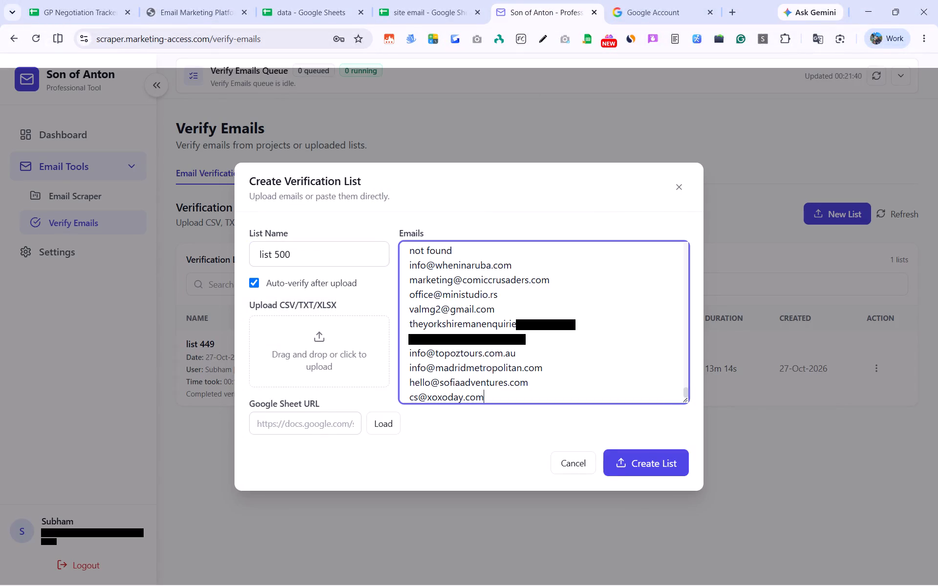
Review the pasted emails for list 500 from the last entry back up to the first.
scroll(517, 294, "up", 17)
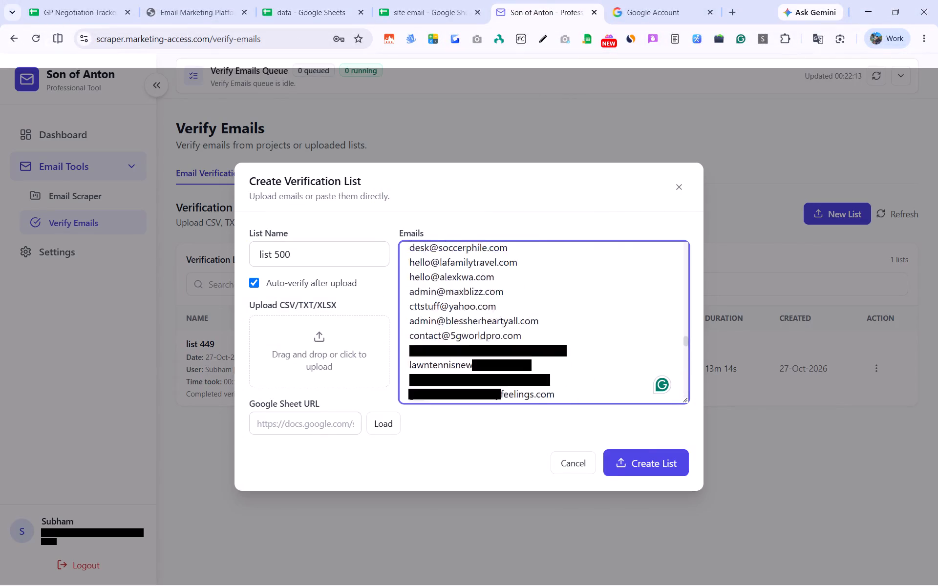
scroll(512, 297, "up", 15)
scroll(512, 297, "down", 13)
scroll(512, 297, "down", 13)
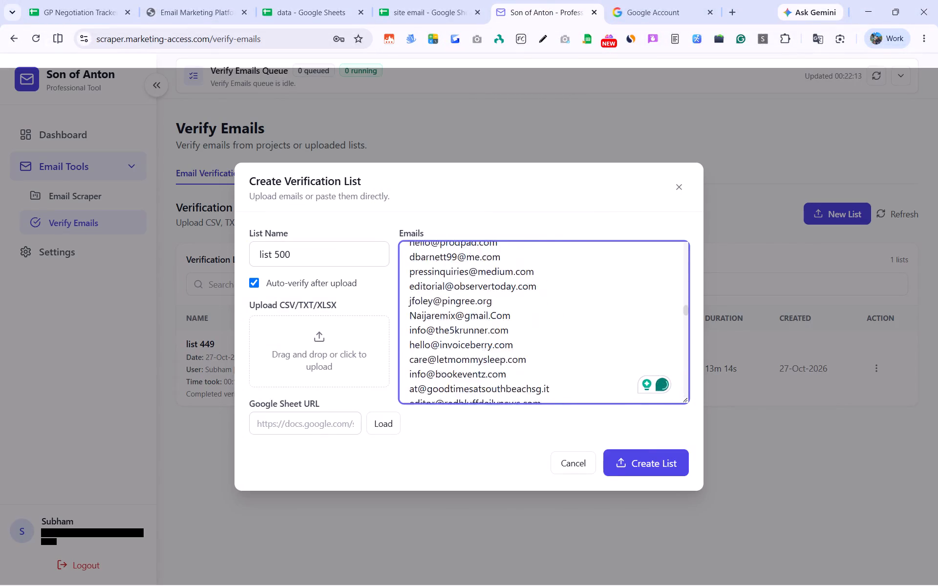
scroll(512, 297, "down", 20)
scroll(512, 297, "down", 8)
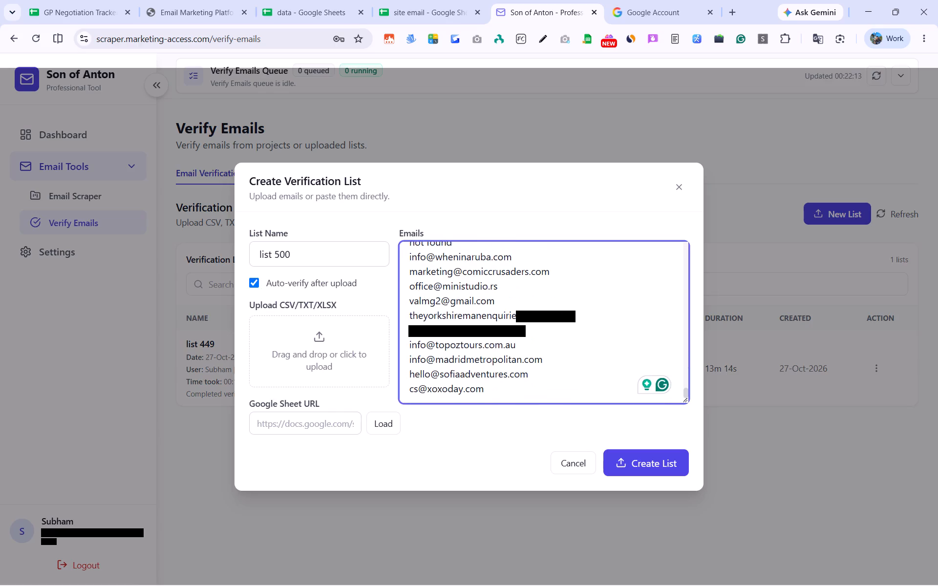
scroll(476, 377, "up", 6)
scroll(476, 313, "up", 1)
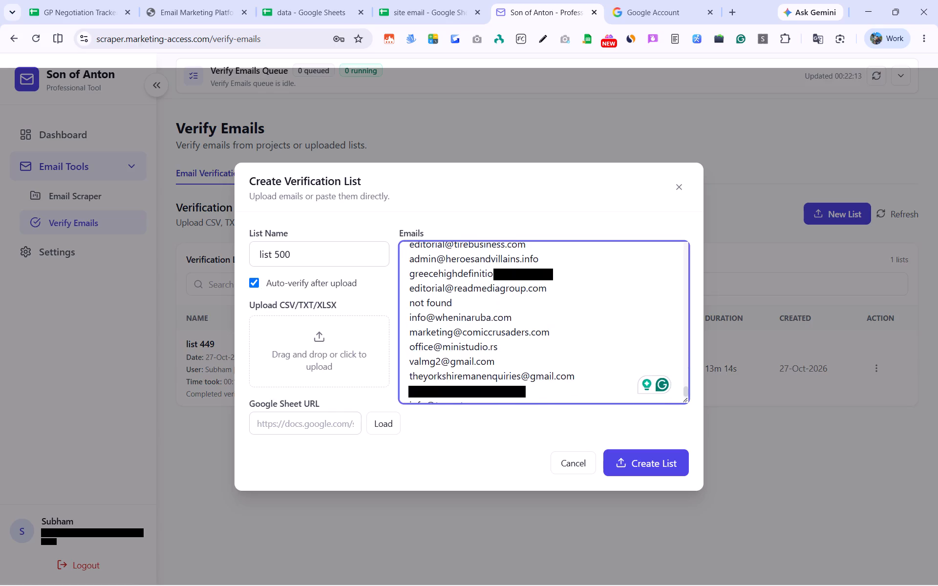
scroll(518, 332, "up", 10)
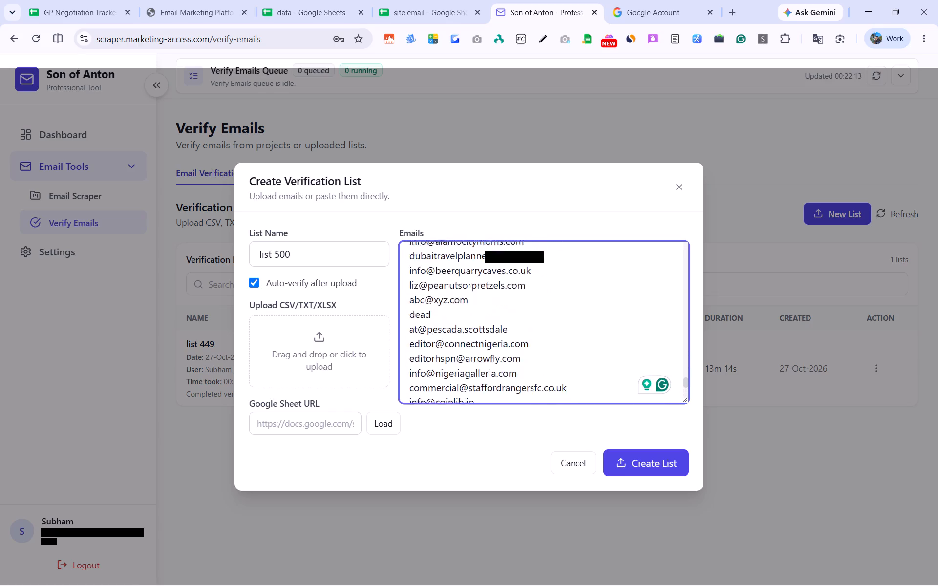
scroll(509, 333, "up", 20)
scroll(509, 333, "up", 12)
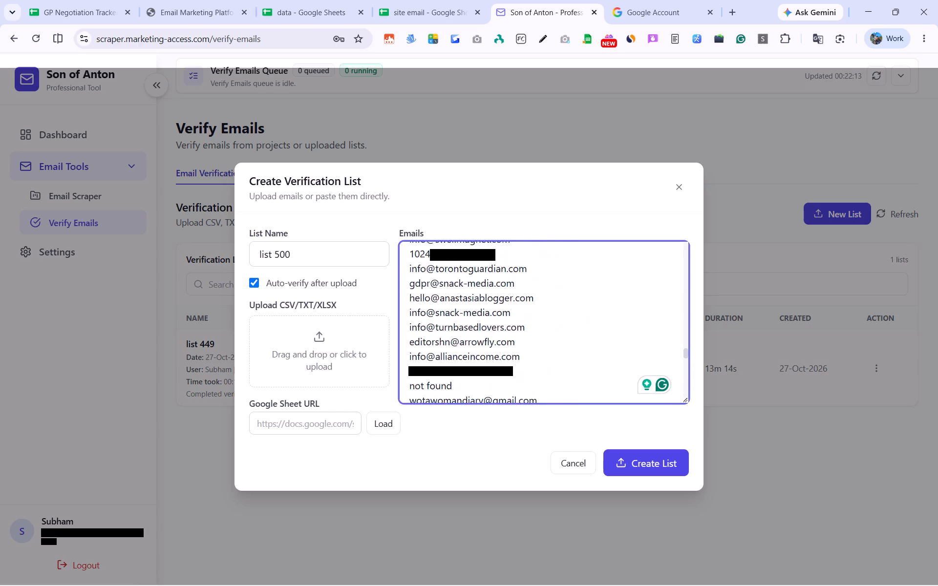
scroll(509, 333, "up", 20)
scroll(509, 333, "up", 11)
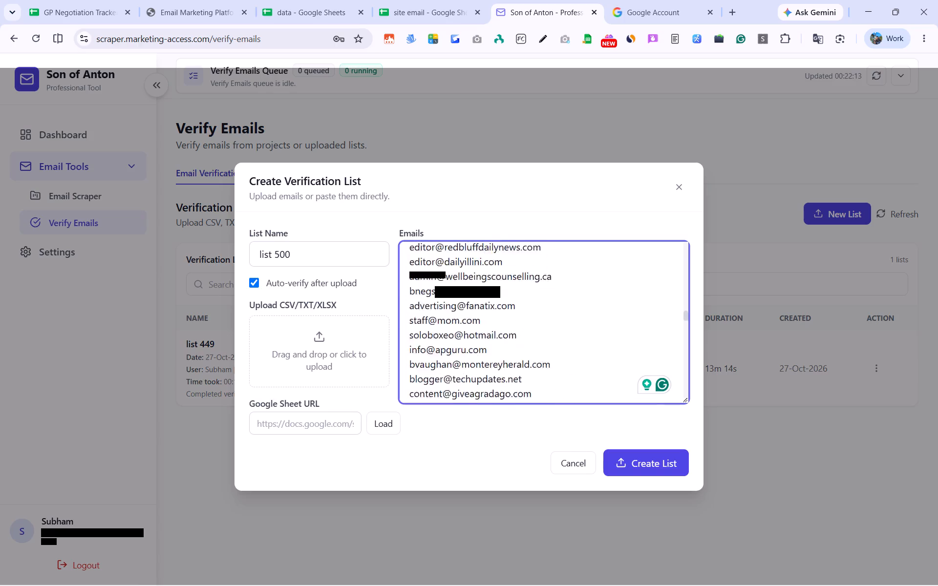
scroll(509, 333, "up", 20)
scroll(509, 333, "up", 11)
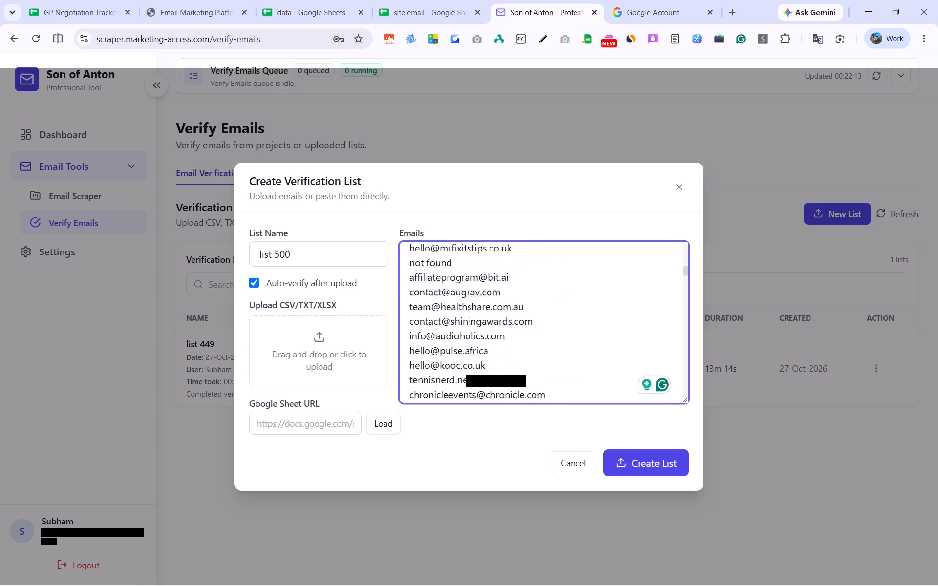
scroll(509, 333, "up", 20)
scroll(509, 333, "up", 5)
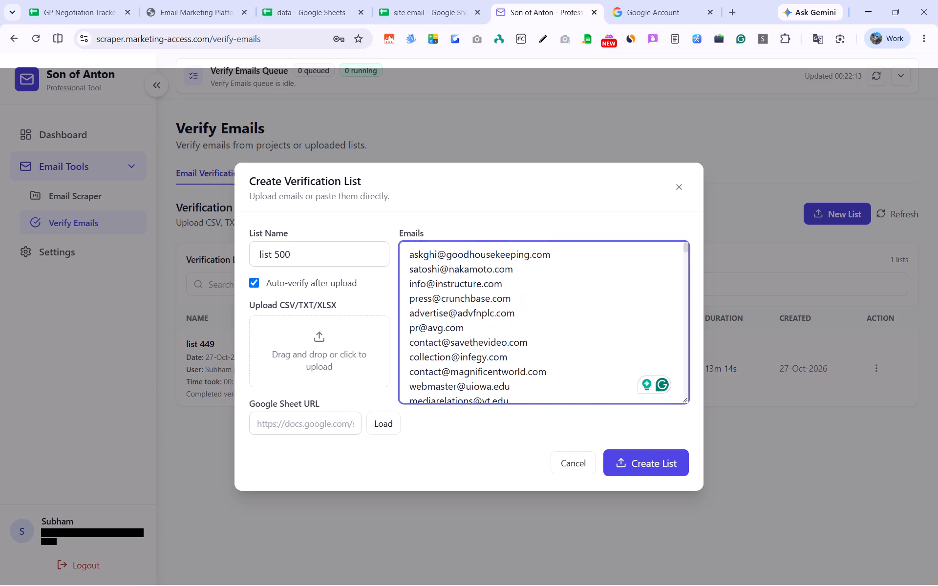
Create the list 500 verification list with auto-verify after upload enabled.
left_click(650, 469)
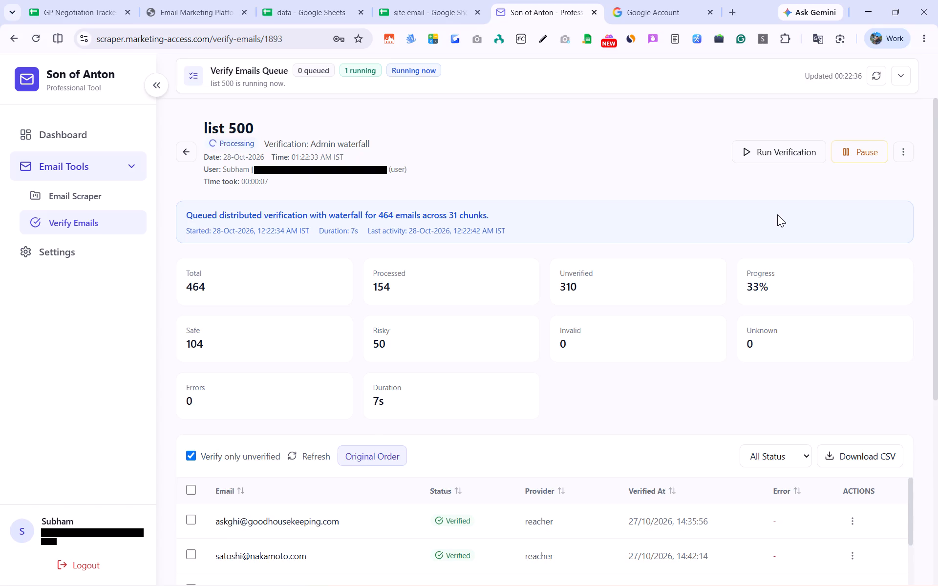
Examine list 500's verification progress, its summary figures and the status of individual emails.
scroll(577, 348, "down", 4)
scroll(566, 357, "up", 1)
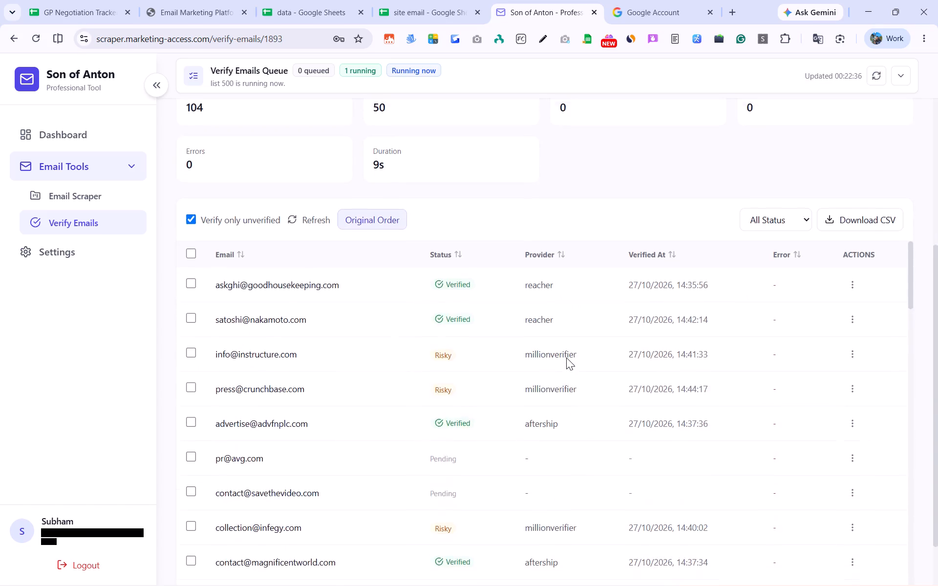
scroll(566, 357, "up", 3)
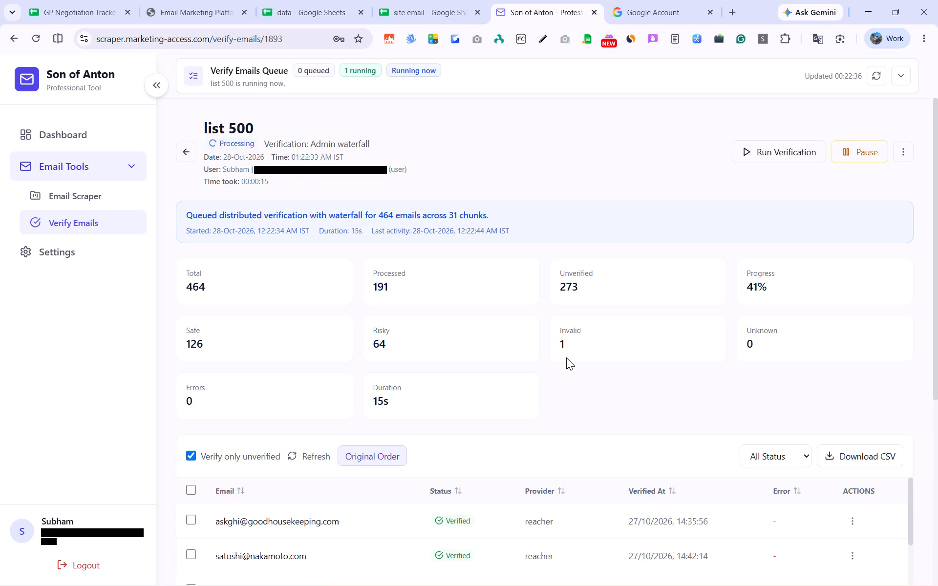
scroll(565, 360, "down", 20)
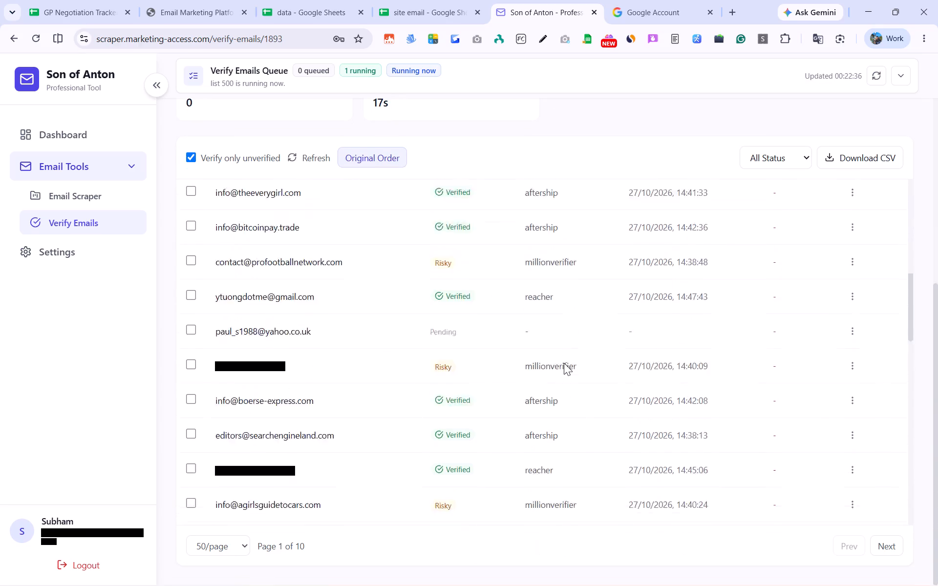
scroll(564, 363, "down", 2)
scroll(564, 364, "up", 20)
scroll(564, 364, "up", 3)
scroll(583, 191, "up", 2)
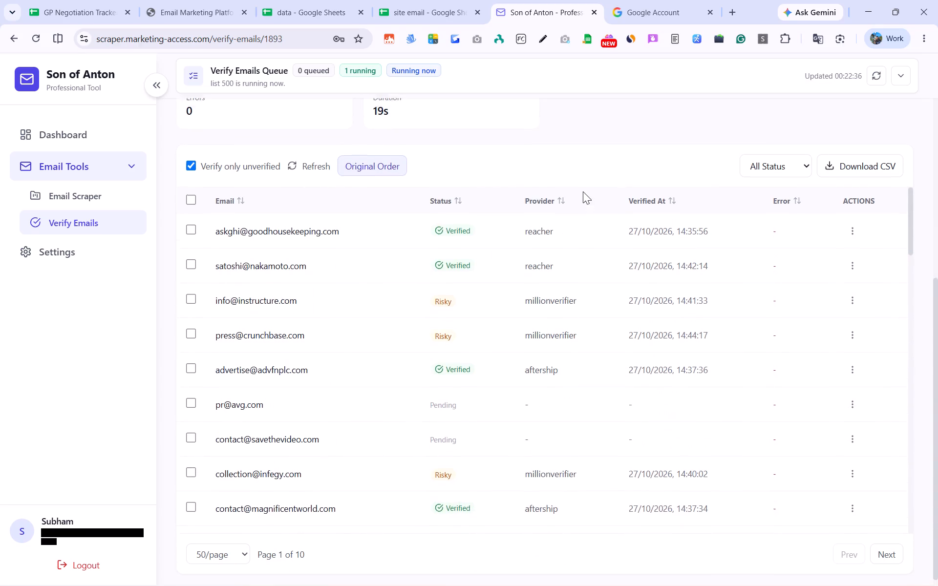
scroll(583, 191, "up", 3)
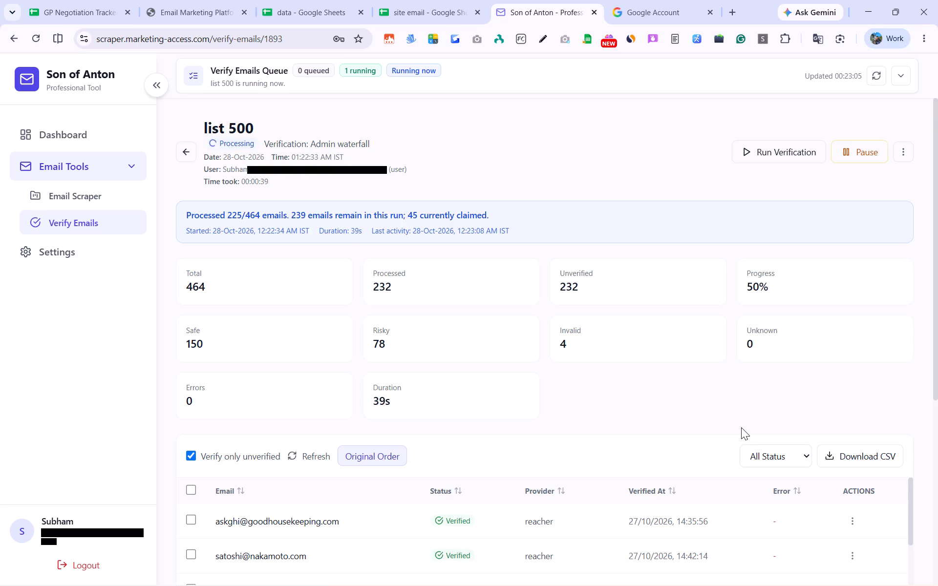
scroll(595, 514, "down", 3)
scroll(595, 514, "up", 1)
scroll(595, 514, "down", 5)
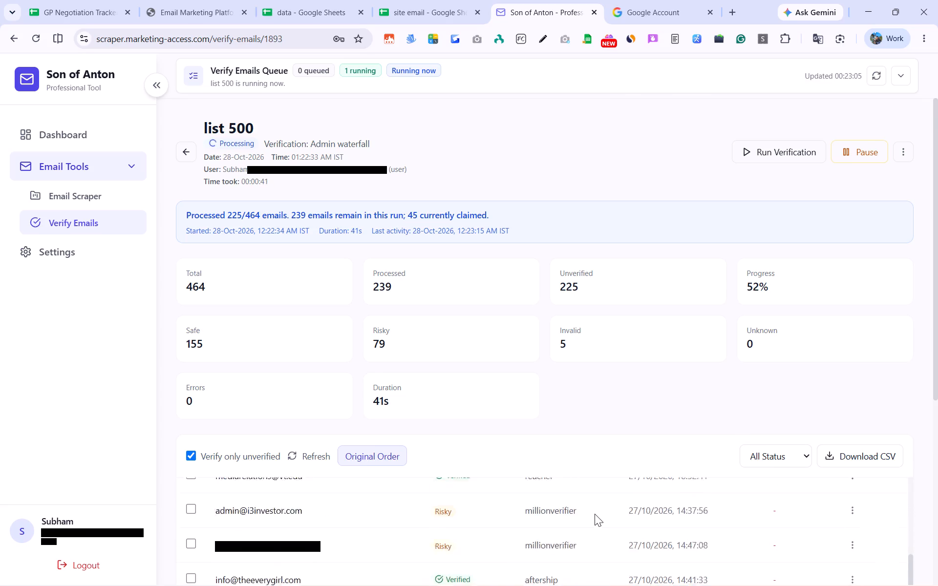
scroll(595, 514, "up", 2)
scroll(595, 514, "down", 9)
scroll(595, 514, "up", 6)
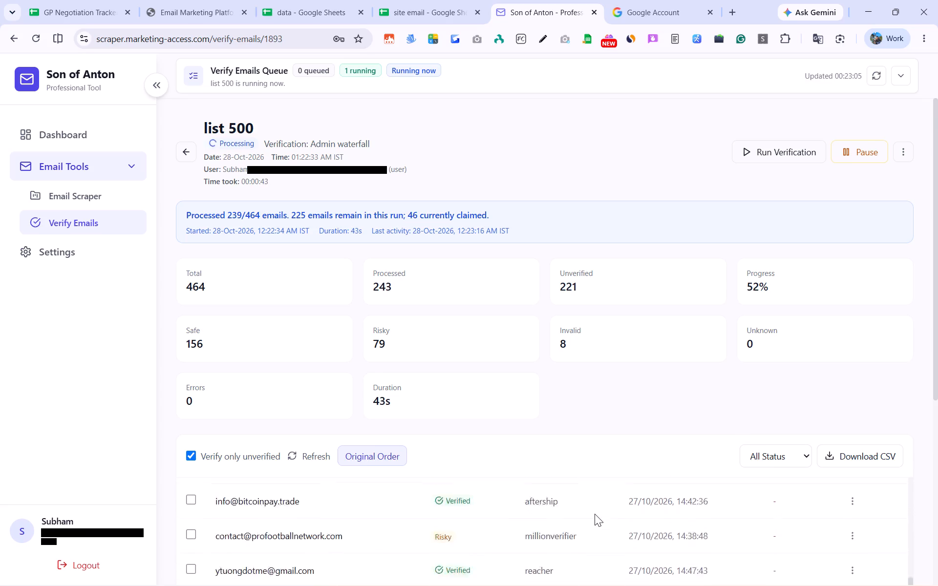
scroll(595, 514, "up", 9)
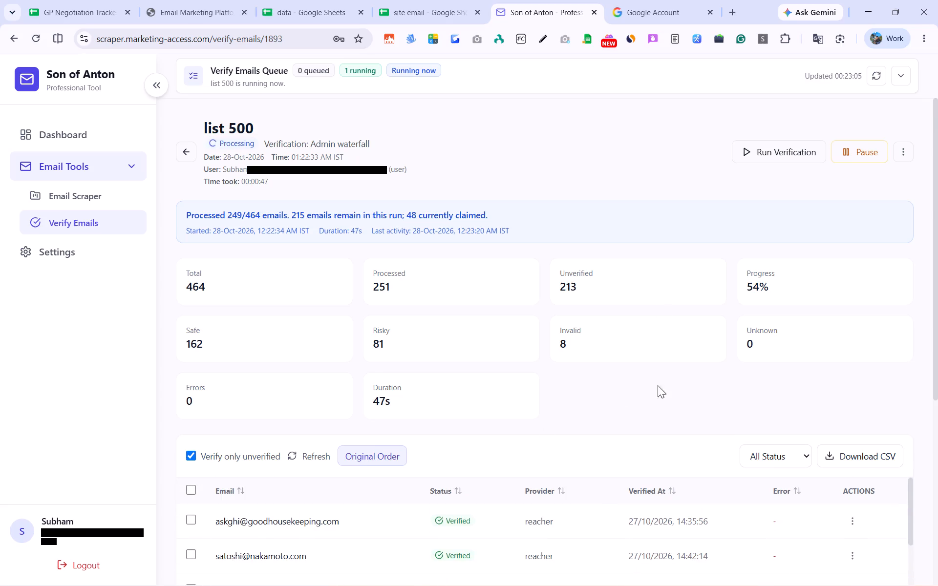
Collapse the side navigation and check list 500's email results in the wider view.
left_click(166, 83)
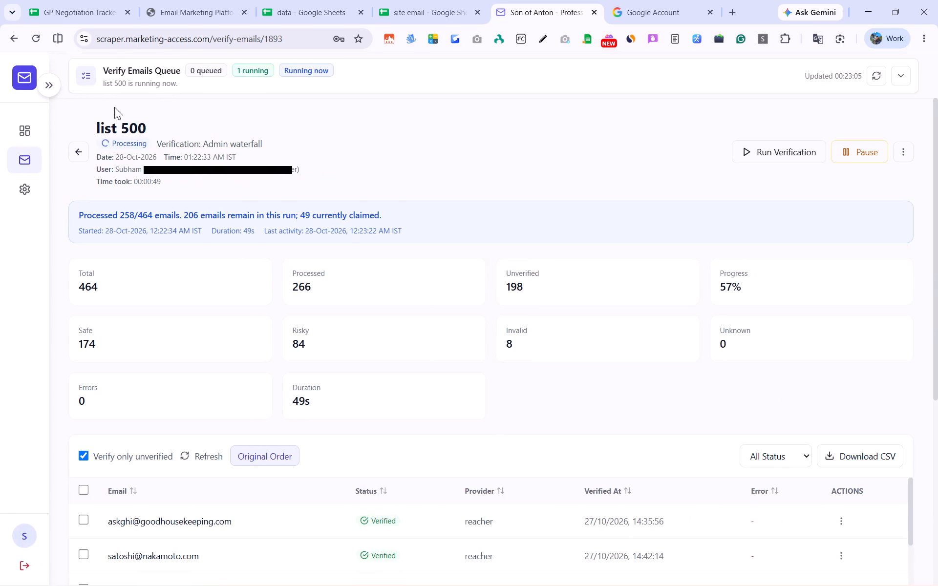
scroll(373, 232, "down", 13)
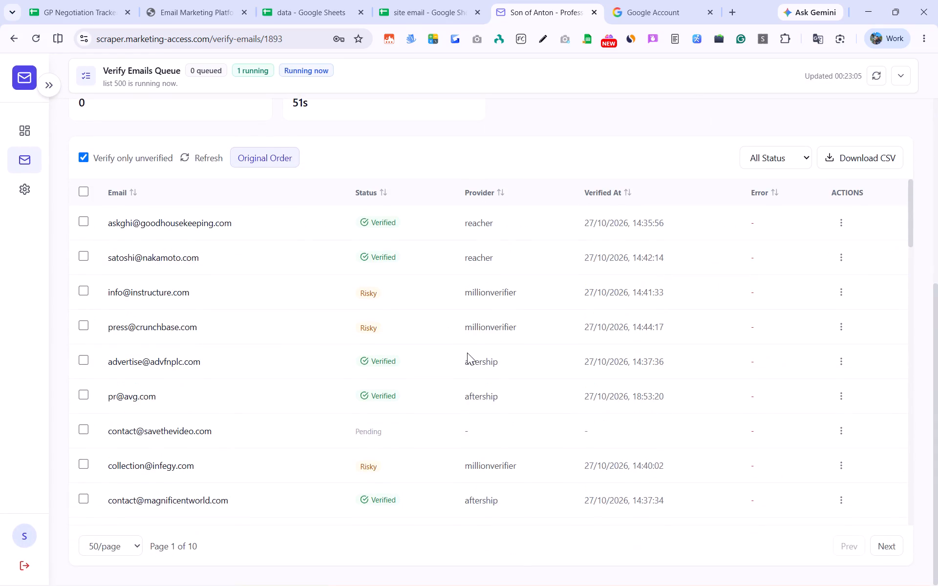
scroll(467, 353, "up", 6)
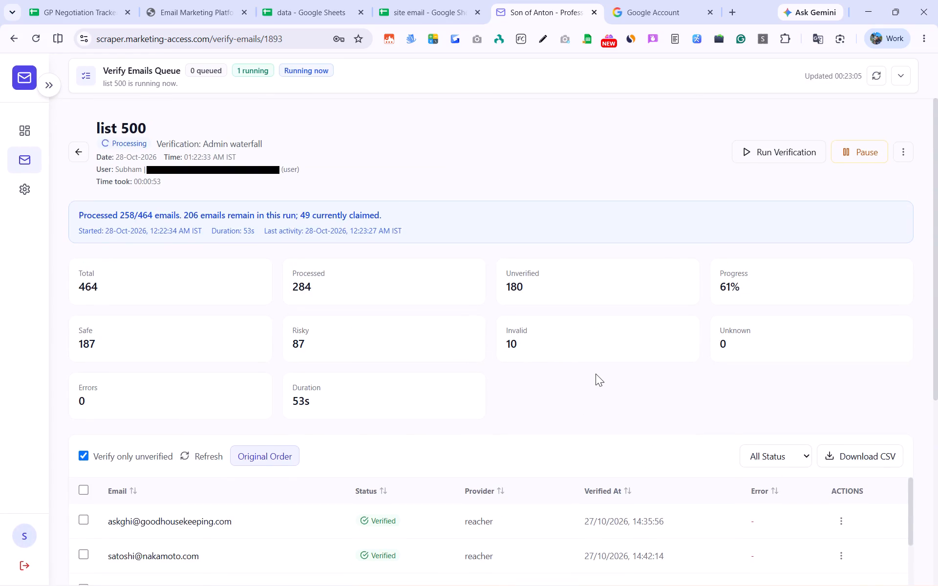
Return to the verification lists overview to check the processing status, and reopen list 500.
left_click(84, 154)
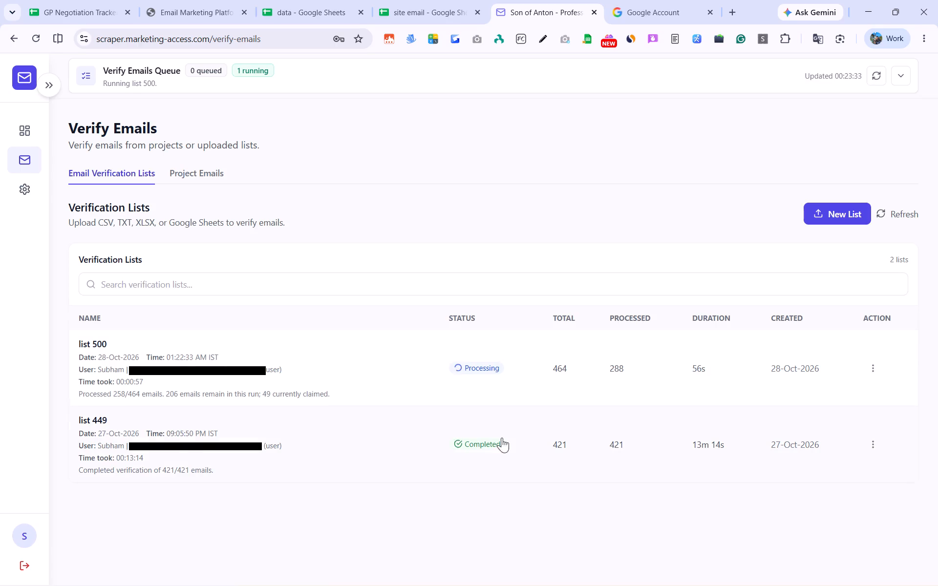
left_click(376, 367)
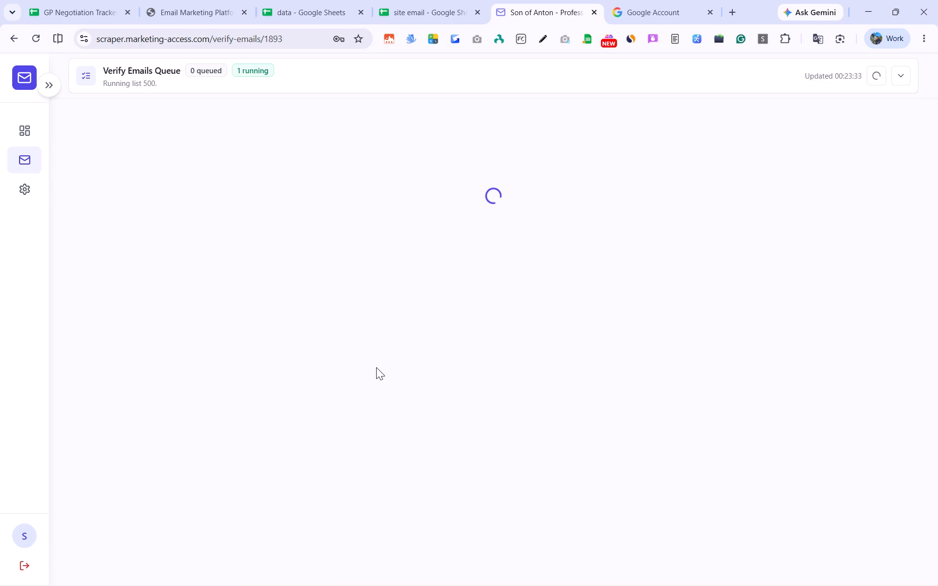
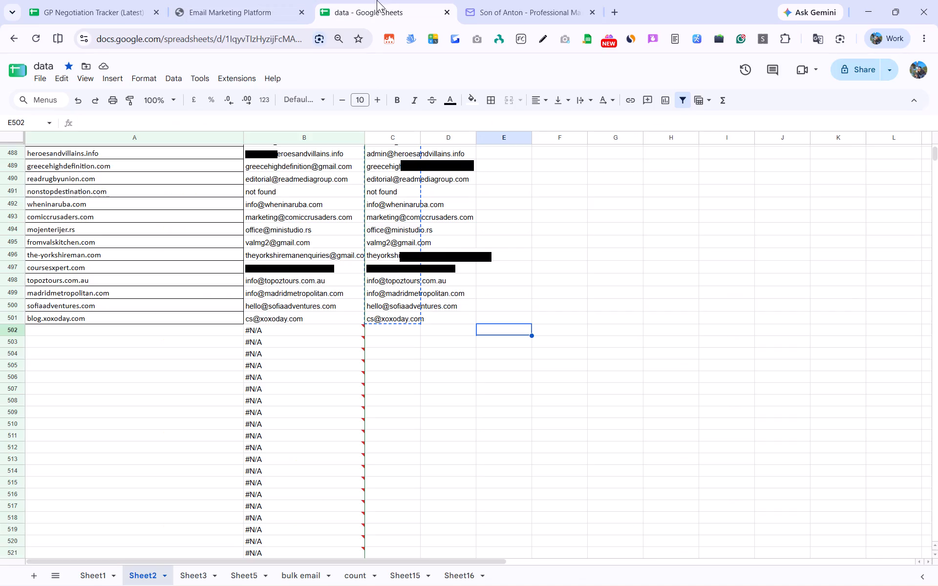
Return to list 500's verification page and examine its progress figures and the statuses of emails on the first results page.
left_click(529, 0)
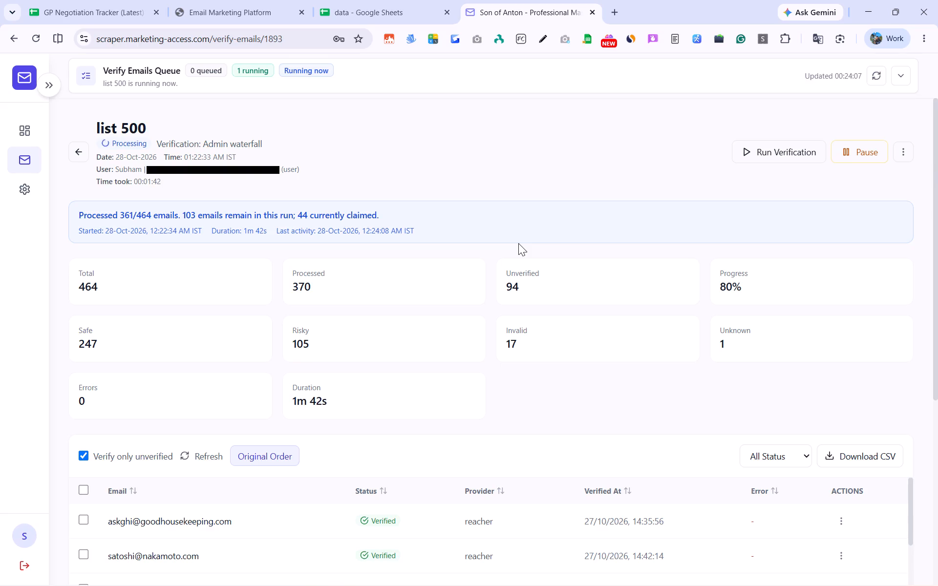
scroll(497, 250, "down", 4)
scroll(496, 256, "up", 1)
scroll(496, 256, "down", 3)
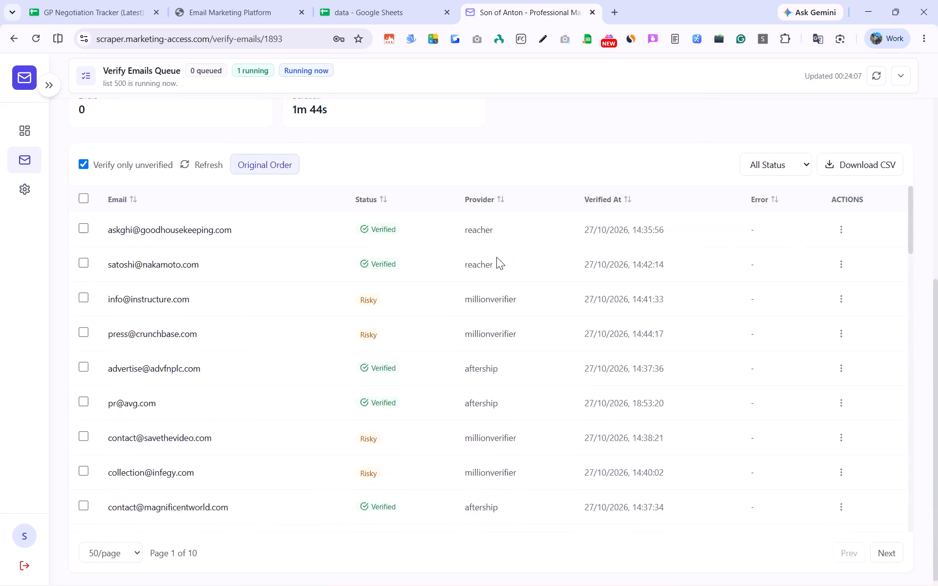
scroll(496, 257, "down", 4)
scroll(365, 353, "down", 18)
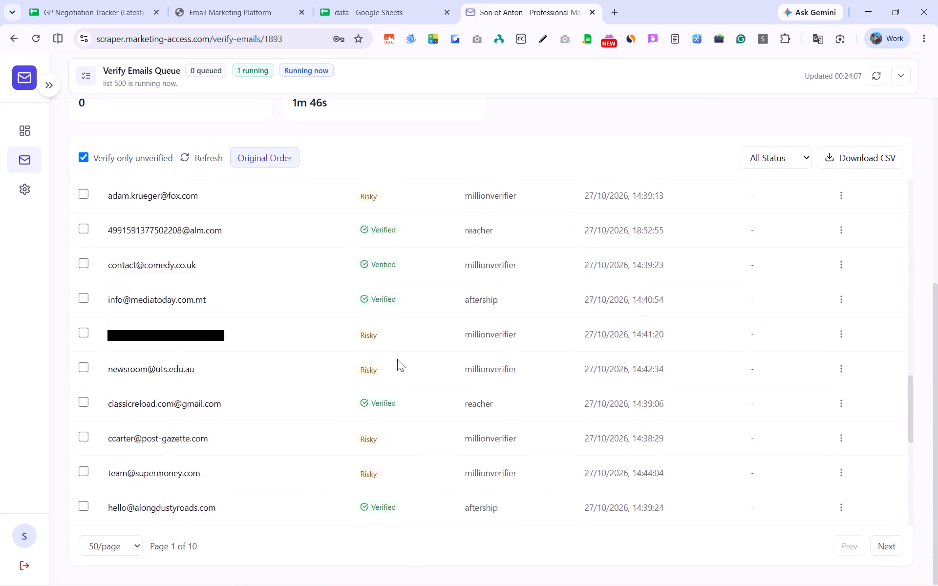
scroll(397, 359, "down", 12)
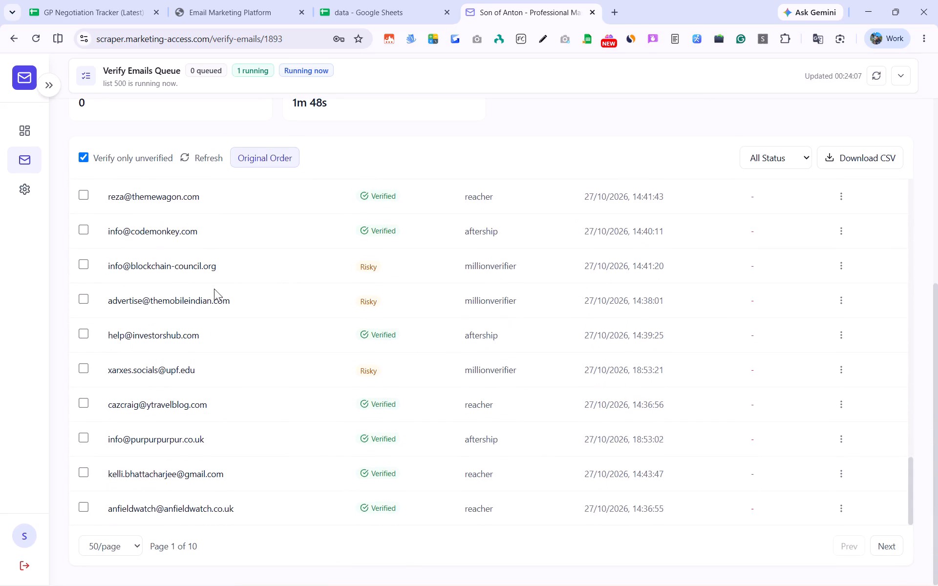
Copy the Blockchain Council address from list 500, open list 449 and search for that address on its first results page.
left_click_drag(226, 270, 103, 273)
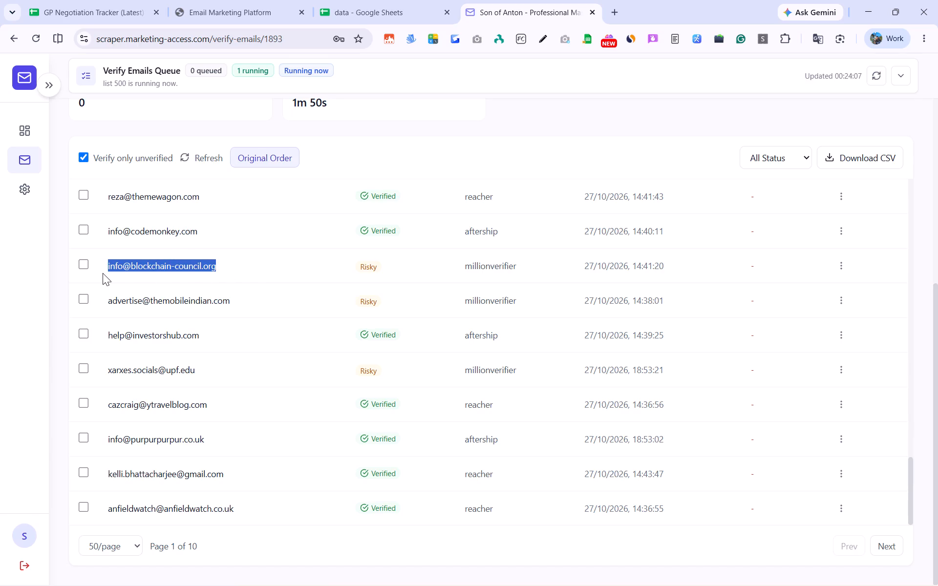
key("ctrl+c")
scroll(184, 166, "up", 3)
scroll(100, 175, "up", 4)
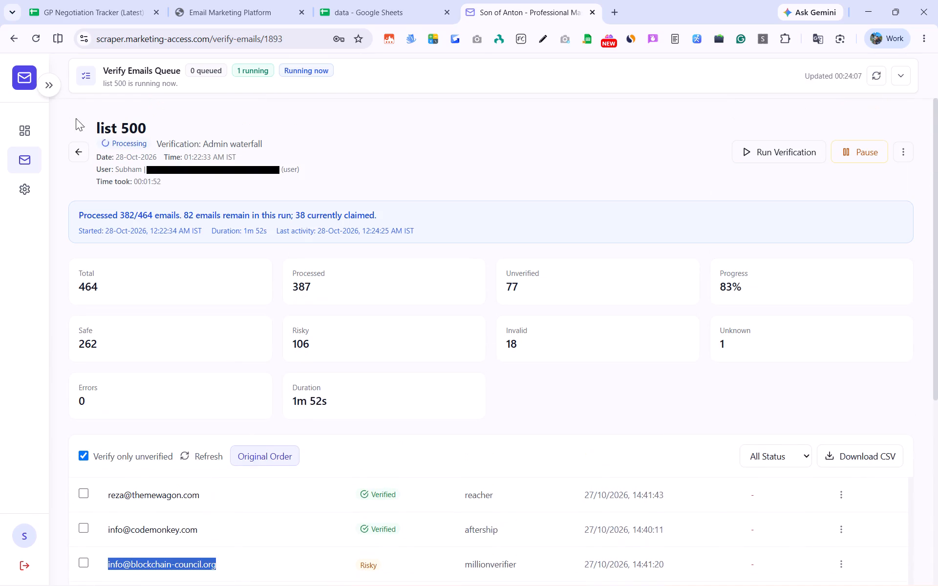
left_click(71, 148)
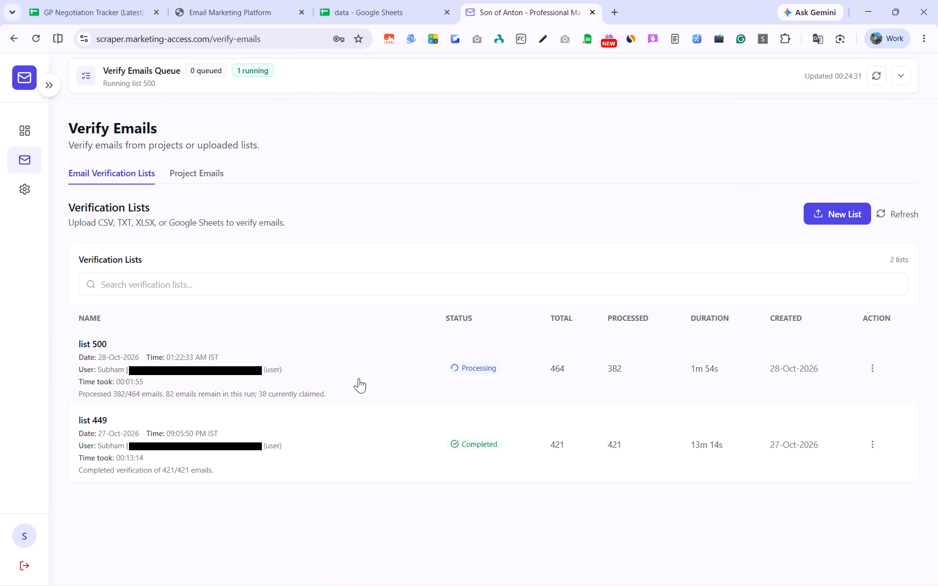
left_click(301, 421)
key("ctrl+f")
key("ctrl+v")
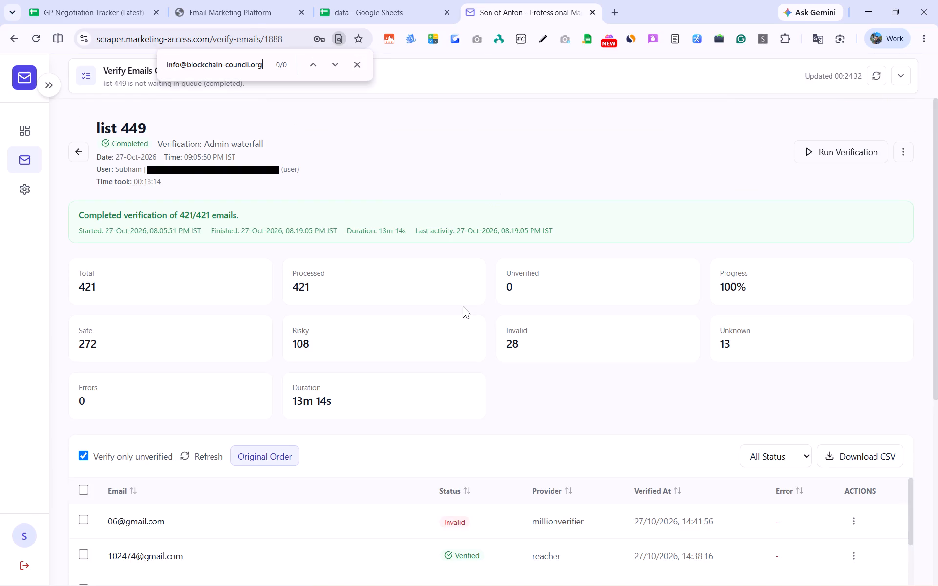
scroll(413, 253, "down", 2)
scroll(561, 341, "down", 2)
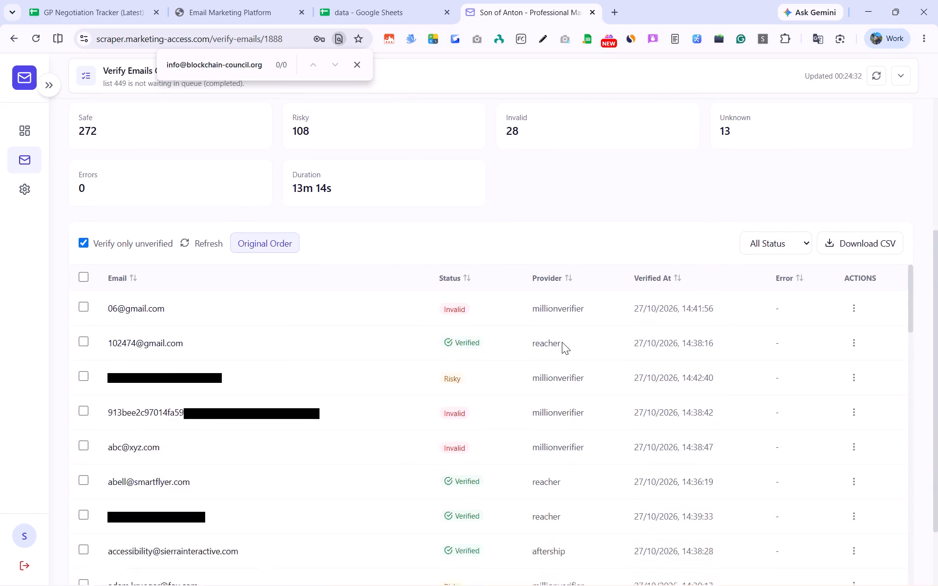
scroll(562, 342, "down", 1)
key("ctrl+f")
key("ctrl+v")
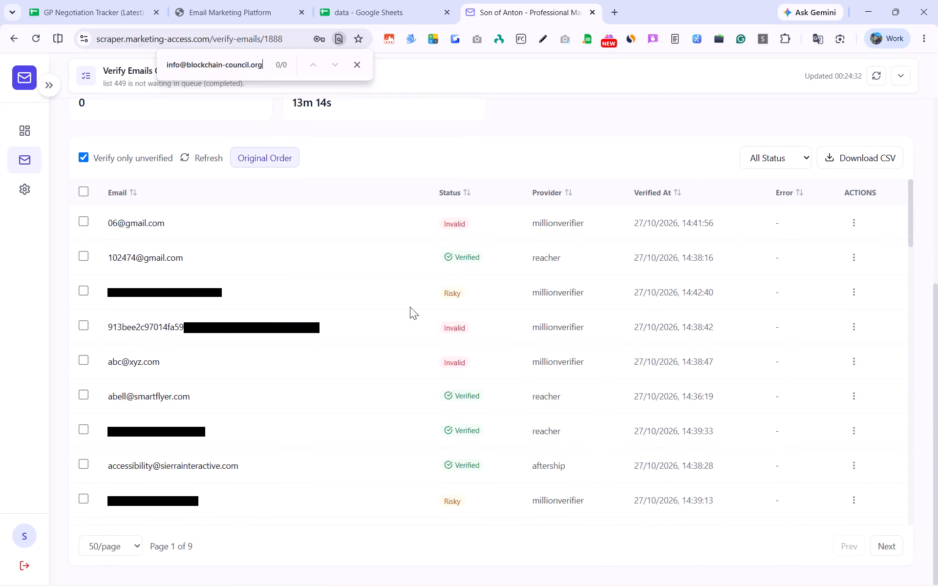
Show 200 emails per page in list 449 and search the first page again for the Blockchain Council address.
scroll(384, 321, "down", 3)
scroll(229, 340, "down", 3)
left_click(128, 538)
left_click(122, 525)
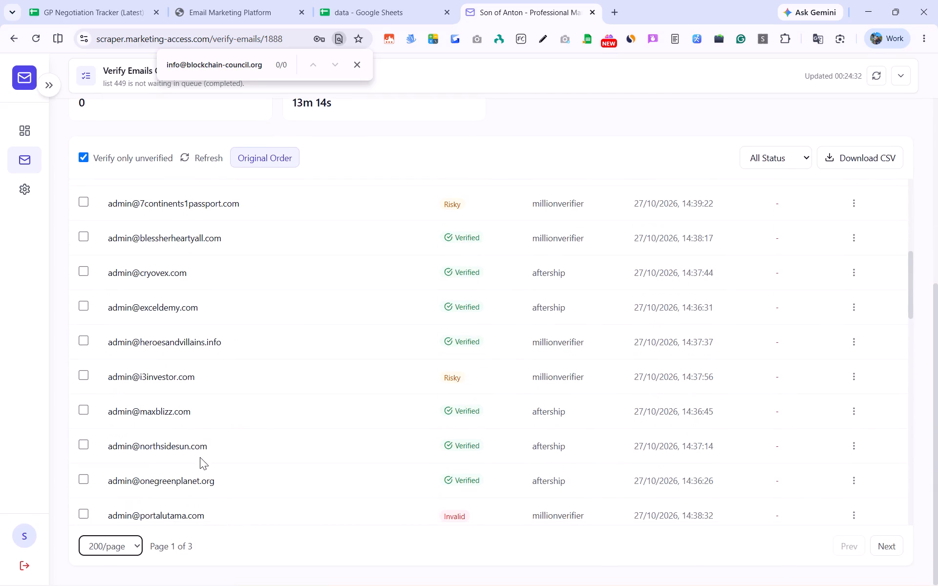
key("ctrl+f")
key("ctrl+v")
scroll(374, 362, "down", 9)
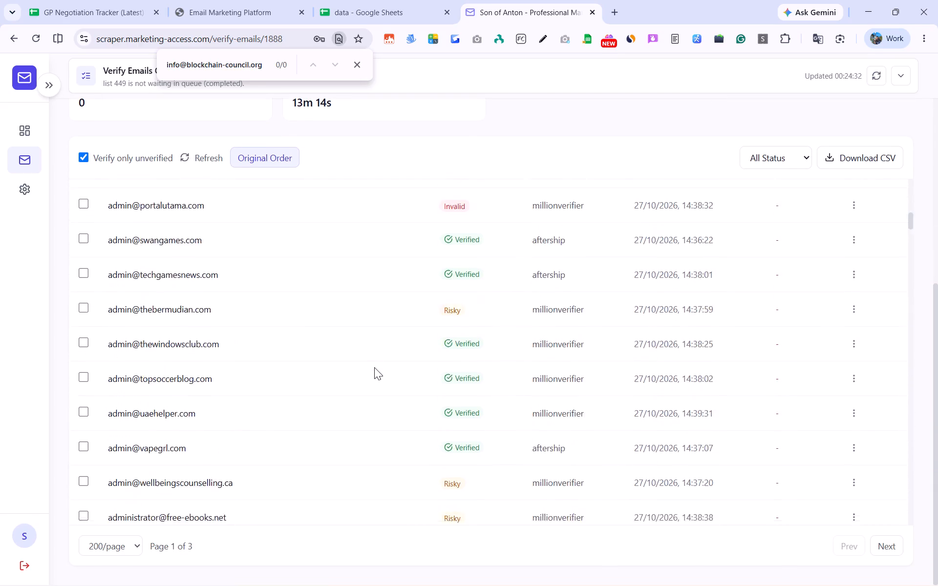
scroll(374, 367, "down", 12)
scroll(376, 376, "up", 1)
scroll(376, 376, "down", 20)
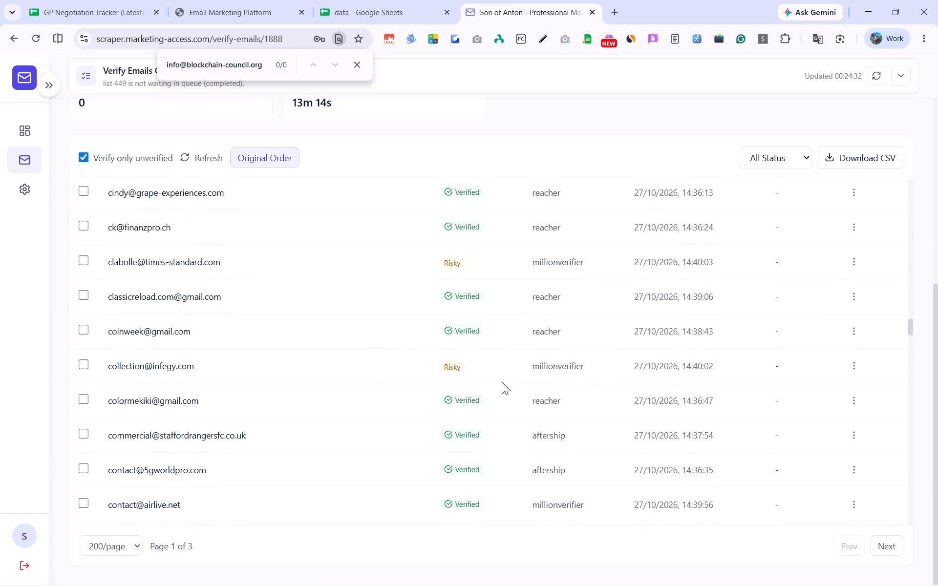
Search pages 2 and 3 of list 449 for the Blockchain Council address.
left_click(905, 543)
left_click(898, 544)
key("ctrl+f")
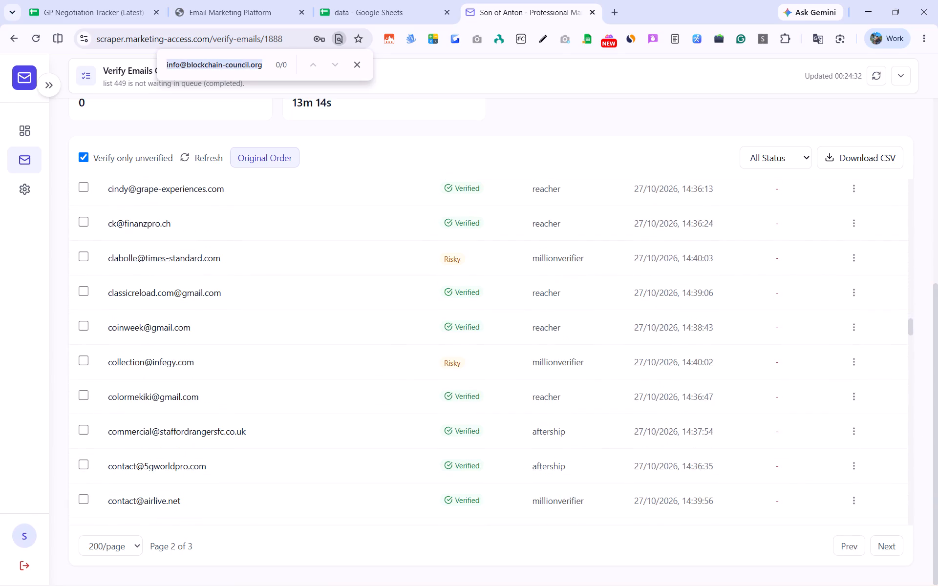
key("ctrl+v")
scroll(599, 357, "down", 6)
left_click(895, 544)
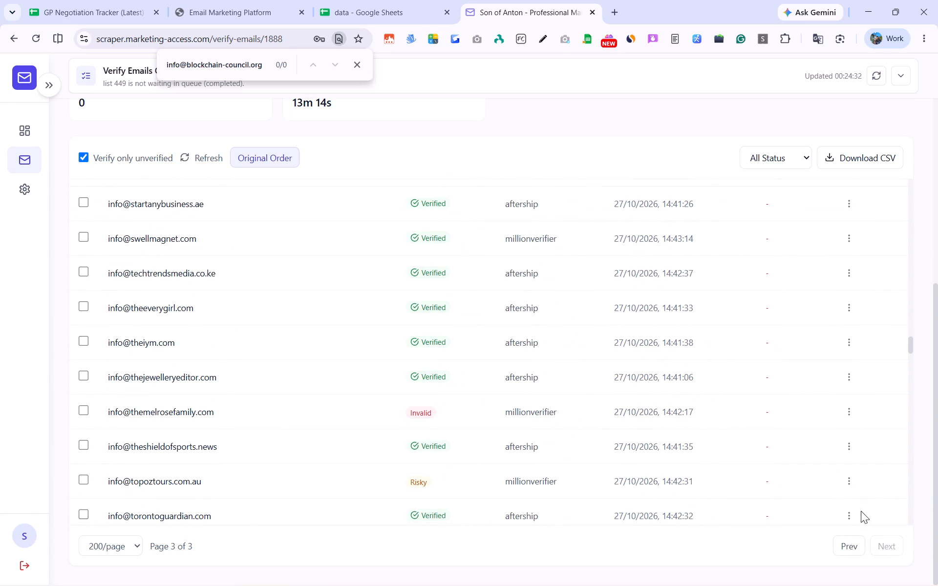
key("ctrl+f")
key("ctrl+v")
scroll(272, 223, "up", 9)
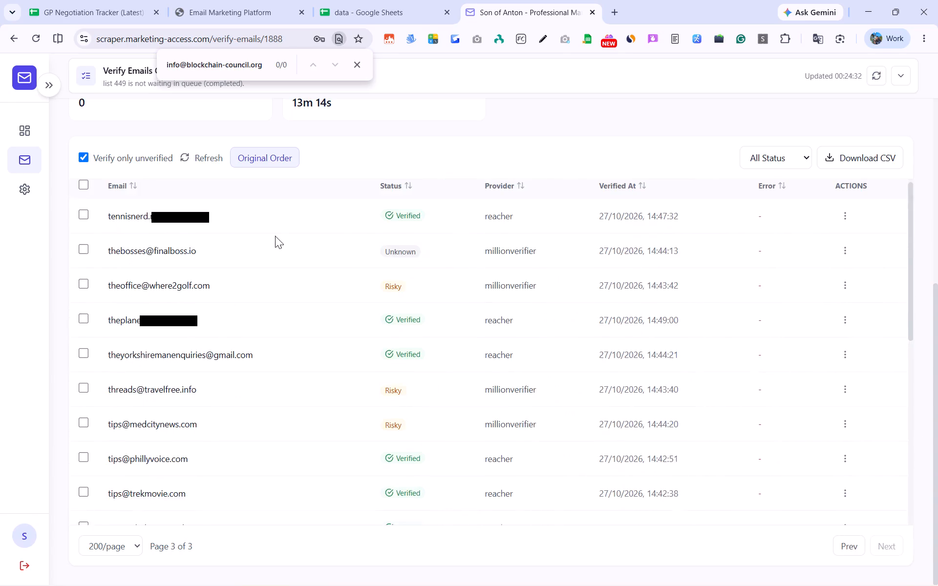
Look through page 3 of list 449 and repeat the search for the Blockchain Council address.
scroll(344, 283, "up", 8)
scroll(346, 287, "down", 1)
scroll(346, 288, "up", 1)
scroll(346, 288, "down", 6)
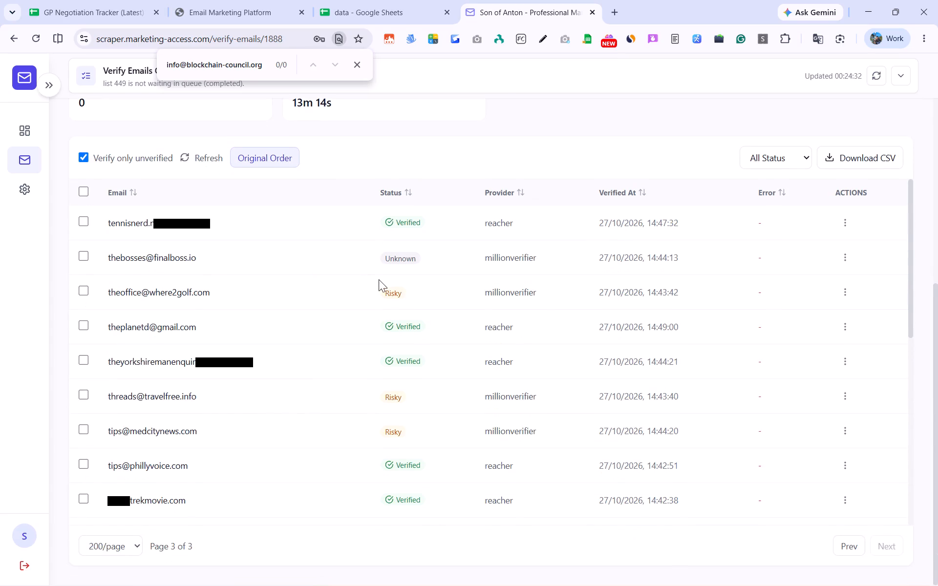
scroll(375, 279, "down", 5)
scroll(375, 279, "up", 6)
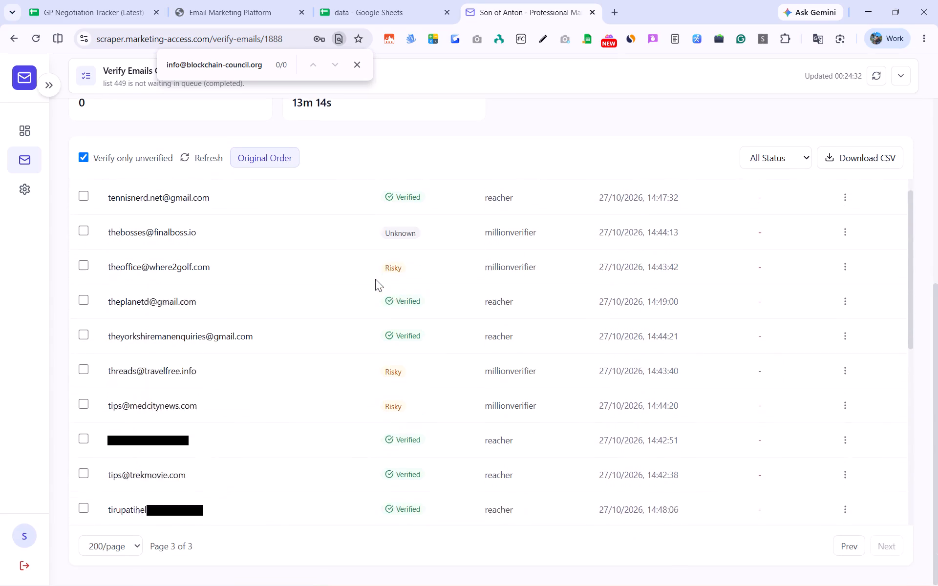
key("ctrl+f")
key("ctrl+v")
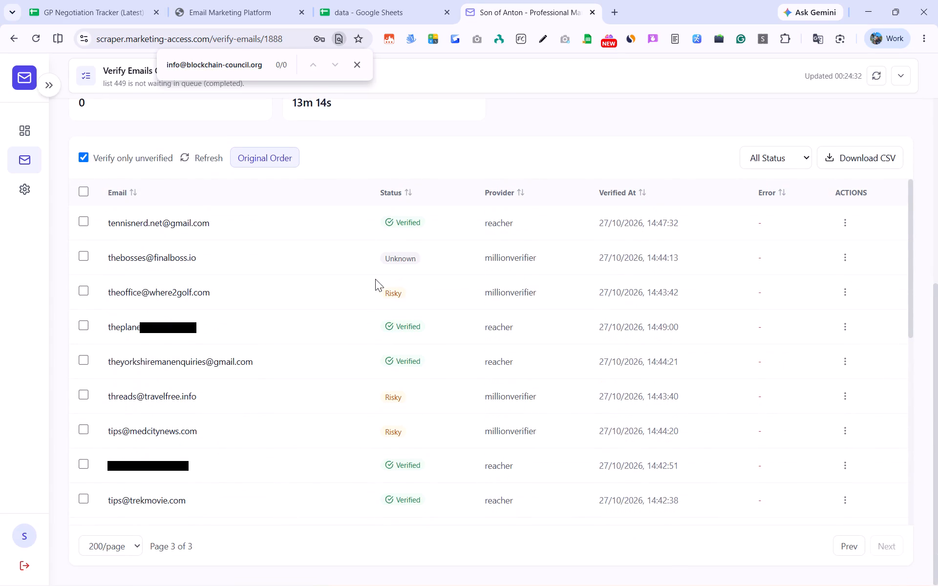
scroll(375, 279, "up", 5)
scroll(717, 443, "down", 3)
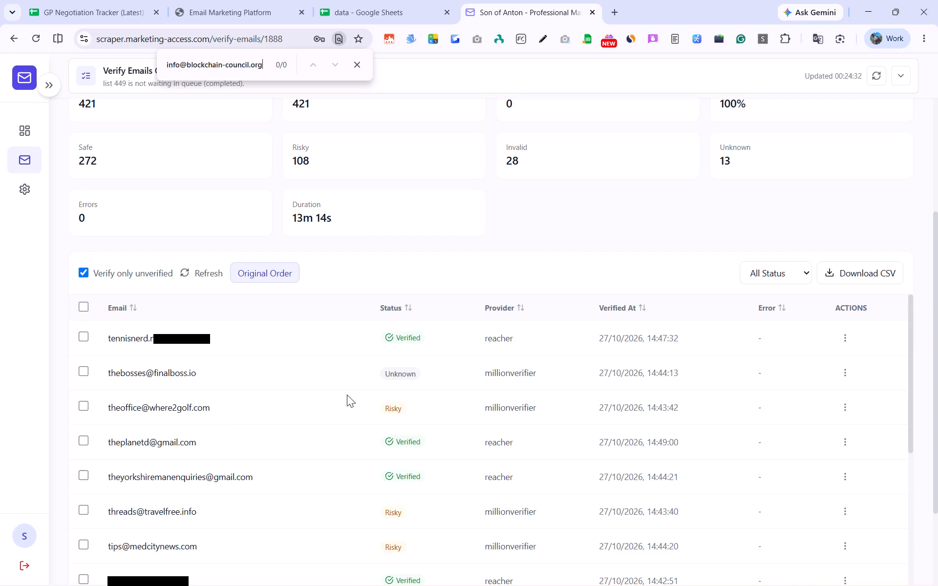
Copy the risky where2golf.com address from list 449, go back to the lists overview, and search for it in list 500.
left_click_drag(235, 409, 109, 409)
key("ctrl+c")
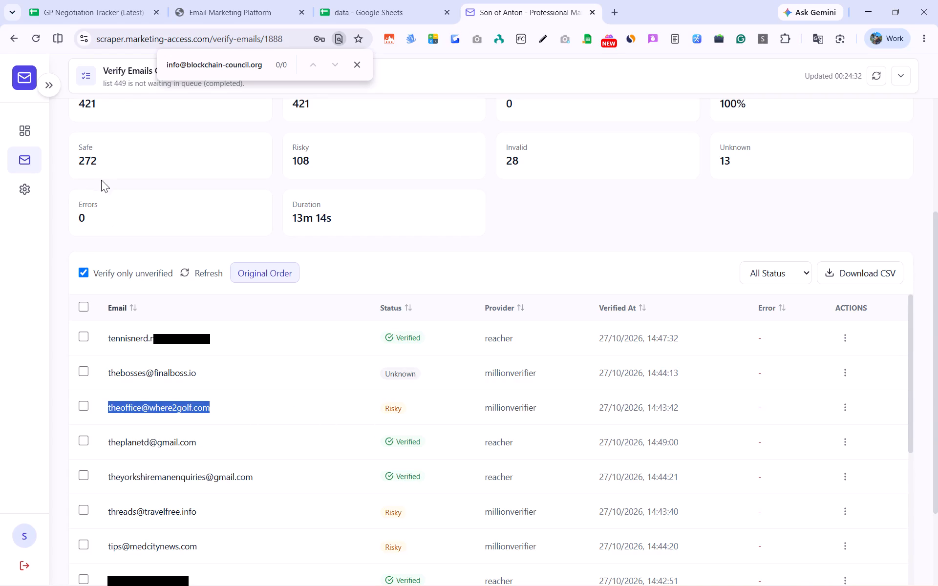
left_click(18, 37)
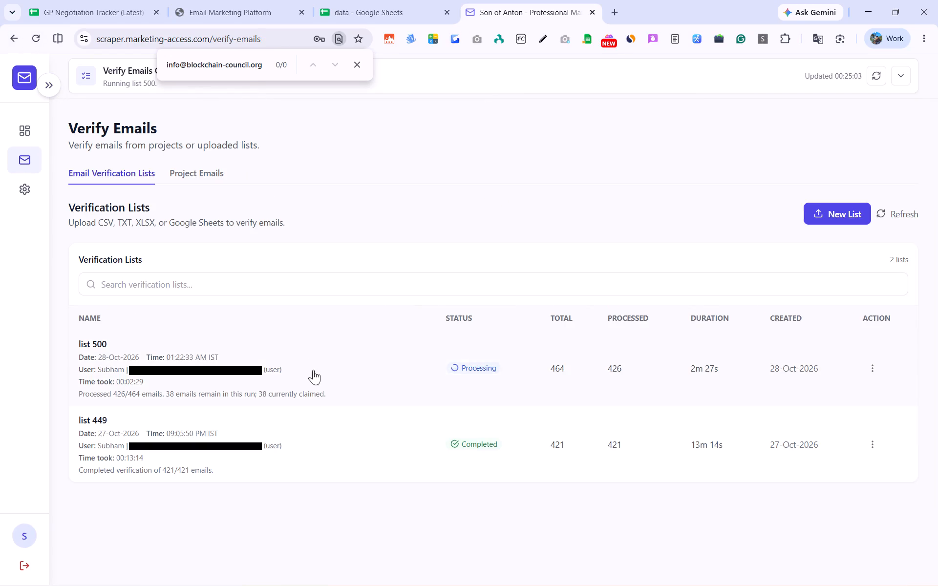
left_click(313, 370)
key("ctrl+f")
key("ctrl+v")
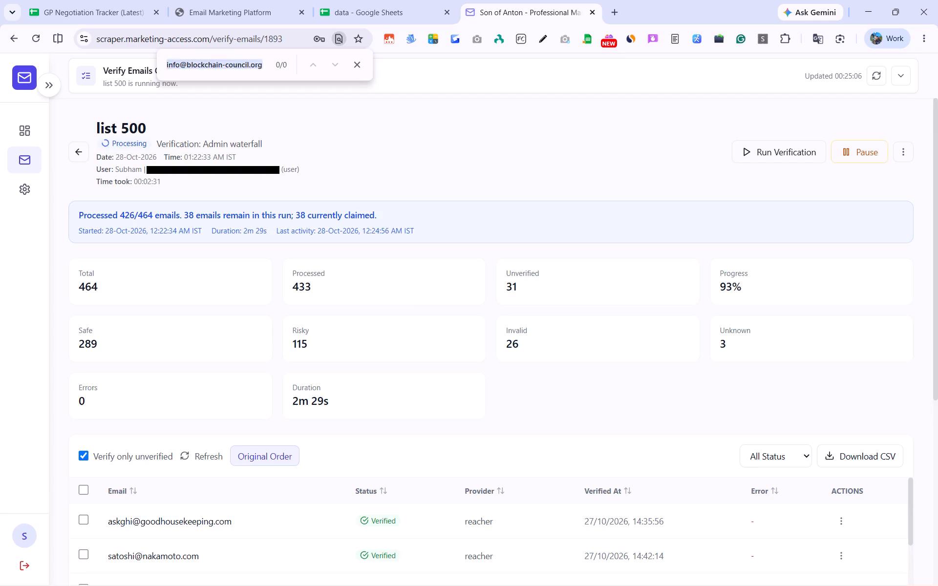
Show 200 emails per page in list 500 and search the first page for the where2golf.com address.
scroll(357, 259, "down", 6)
scroll(434, 333, "down", 4)
left_click(108, 554)
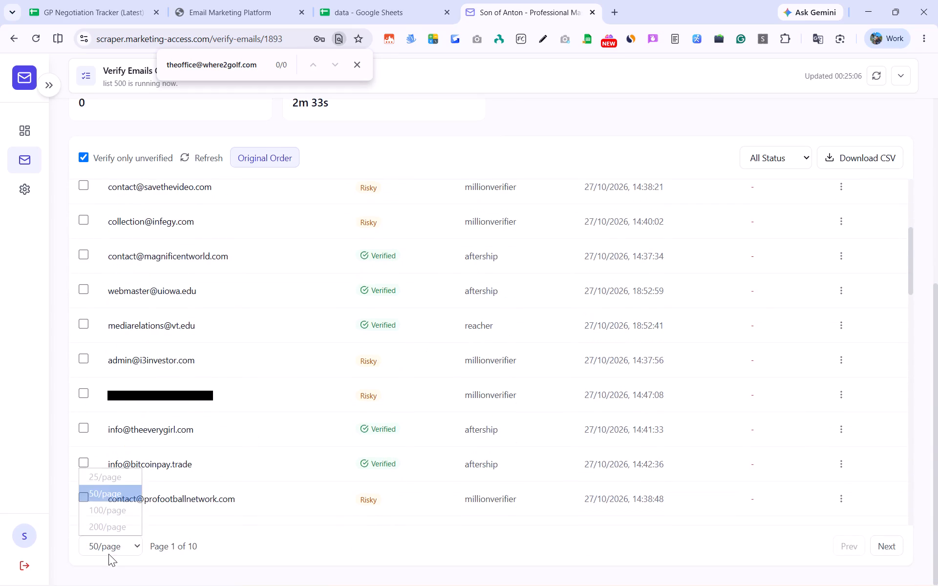
left_click(127, 523)
key("ctrl+f")
key("ctrl+v")
scroll(395, 338, "down", 6)
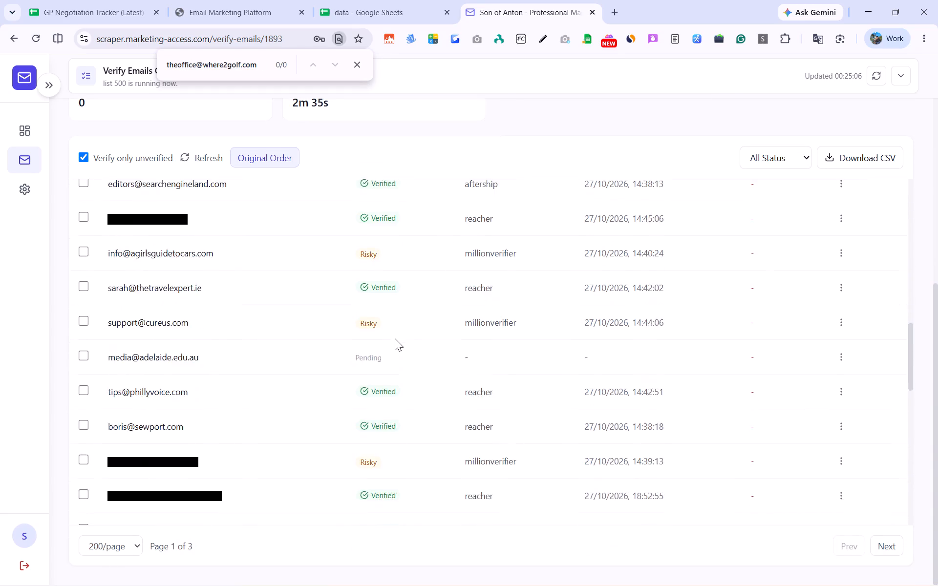
scroll(395, 338, "down", 20)
scroll(395, 338, "down", 3)
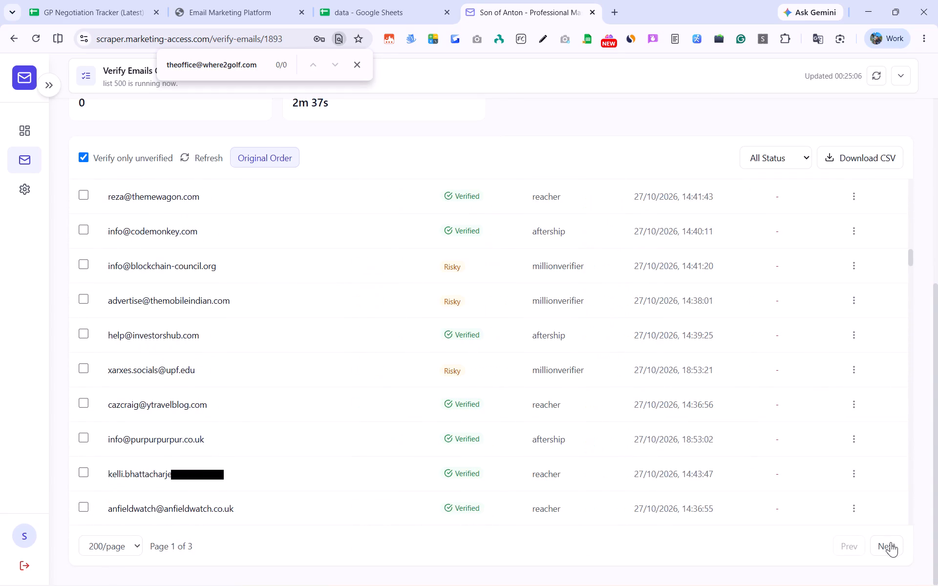
Search page 2 of list 500 for the where2golf.com address and step through the matches.
left_click(891, 542)
key("ctrl+f")
key("ctrl+v")
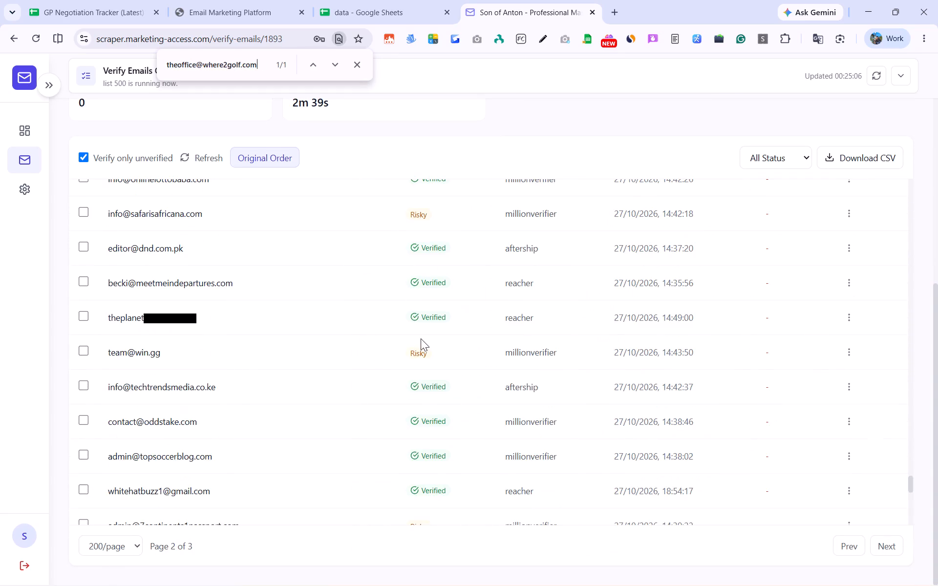
key("ctrl+f")
key("ctrl+v")
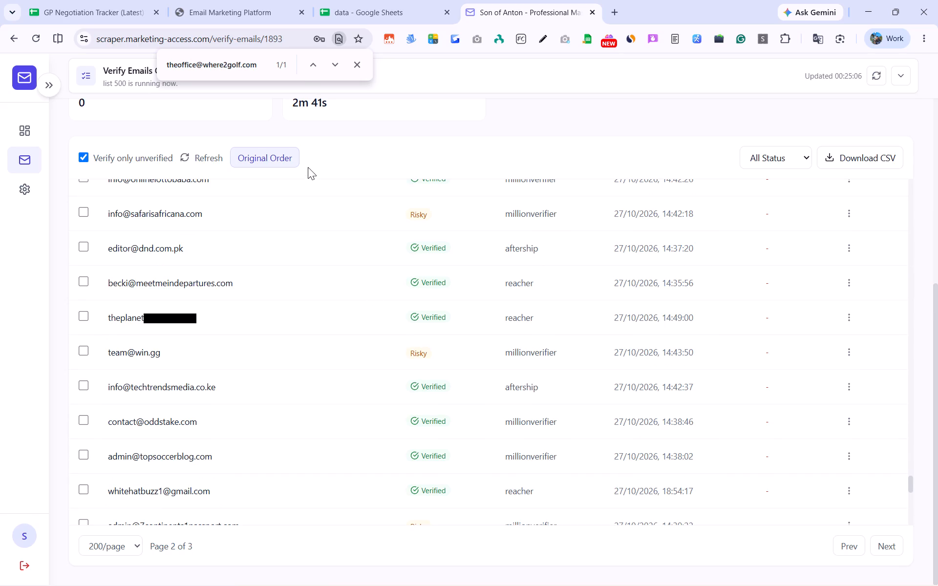
triple_click(310, 61)
Look through page 2 of list 500 for the where2golf.com row, checking email statuses up to the beginning of the page.
scroll(308, 274, "up", 7)
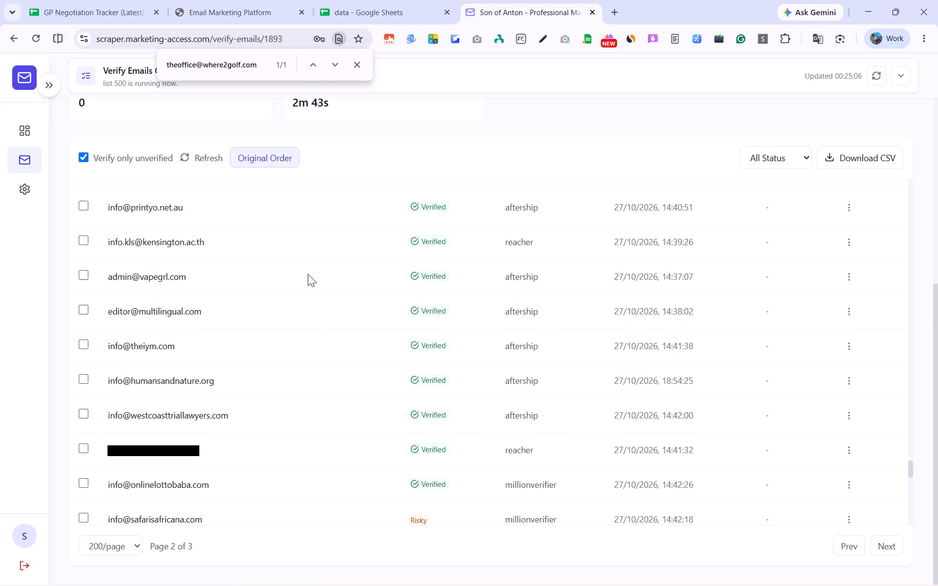
scroll(308, 274, "up", 10)
scroll(308, 274, "down", 1)
scroll(308, 274, "up", 2)
scroll(308, 274, "up", 20)
scroll(308, 274, "down", 1)
scroll(308, 274, "up", 8)
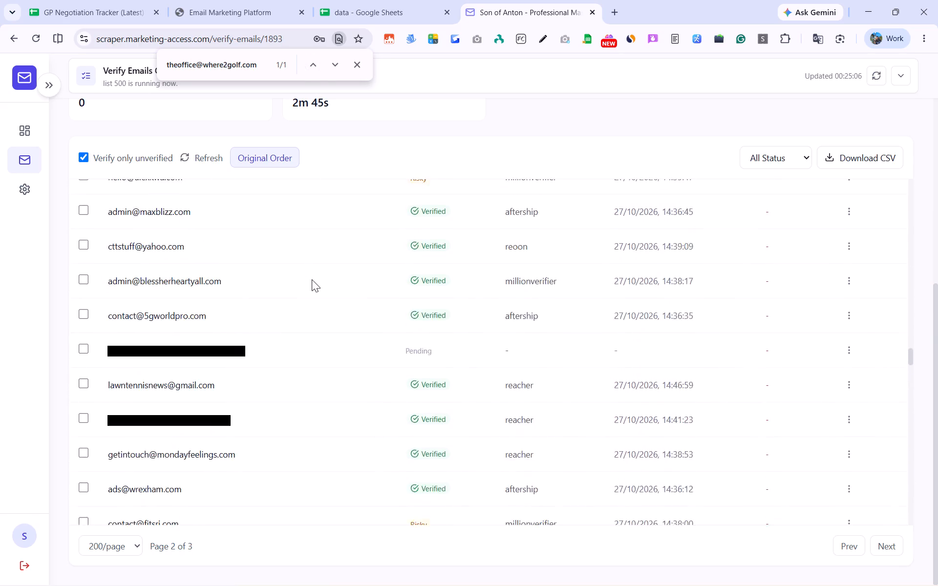
scroll(312, 279, "up", 17)
scroll(323, 289, "up", 10)
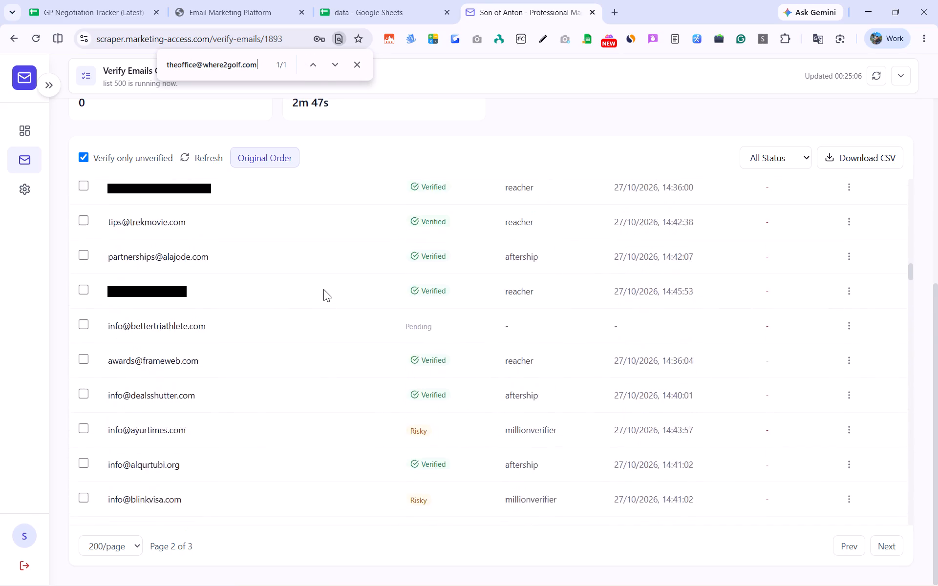
scroll(323, 289, "up", 14)
scroll(323, 289, "down", 6)
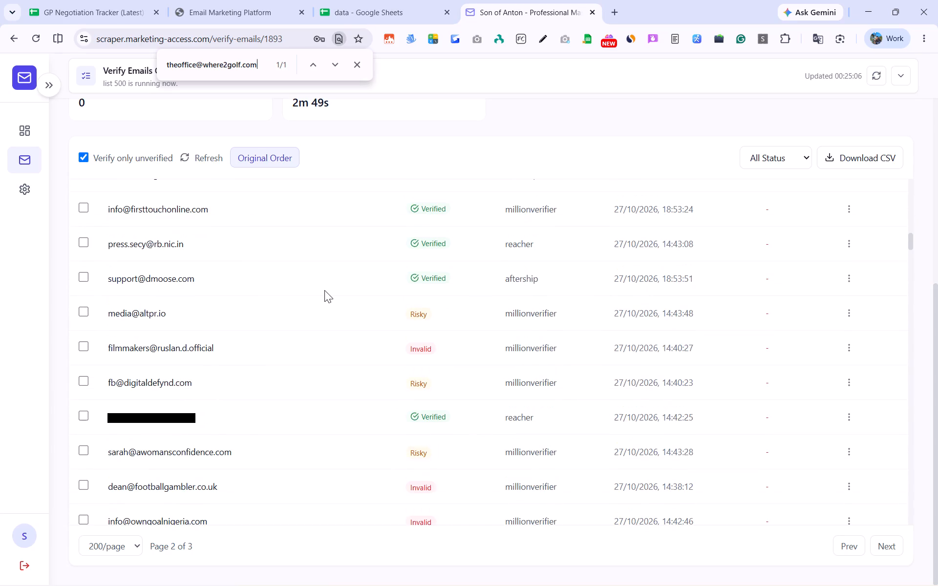
scroll(324, 290, "up", 20)
scroll(324, 290, "up", 11)
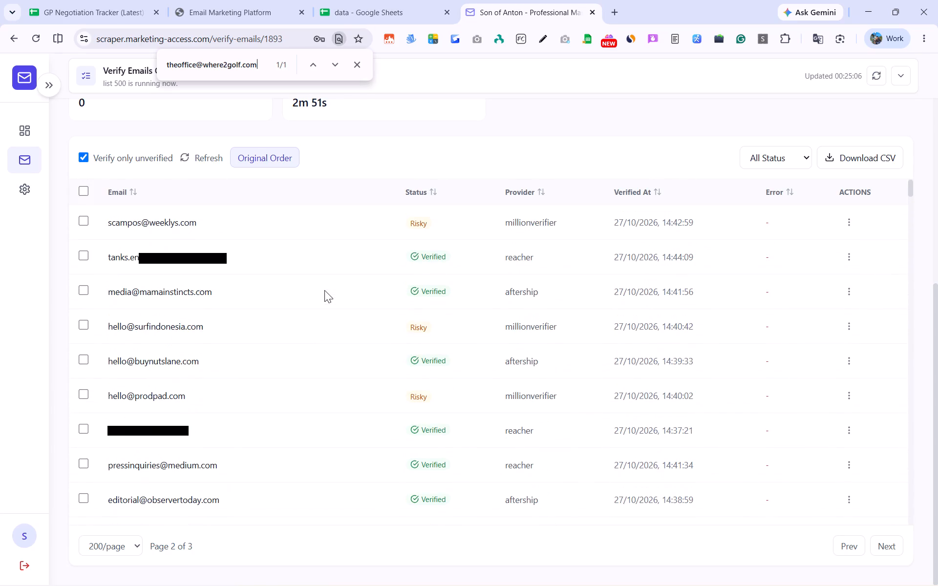
scroll(324, 290, "up", 9)
Repeat the where2golf.com search on page 2 of list 500 and look through the rows to the end of the page.
key("ctrl+f")
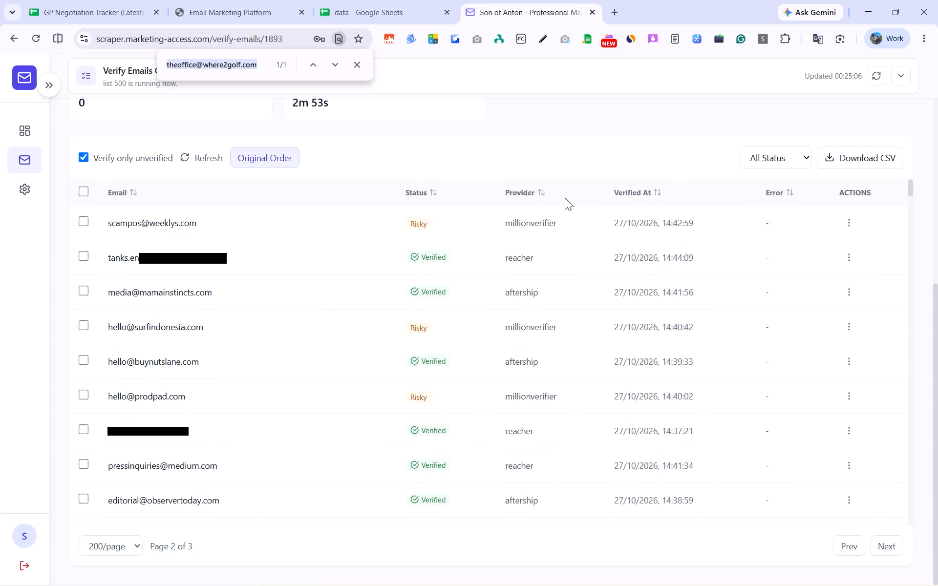
key("ctrl+v")
triple_click(316, 66)
scroll(402, 177, "down", 1)
scroll(402, 177, "up", 1)
scroll(402, 177, "down", 5)
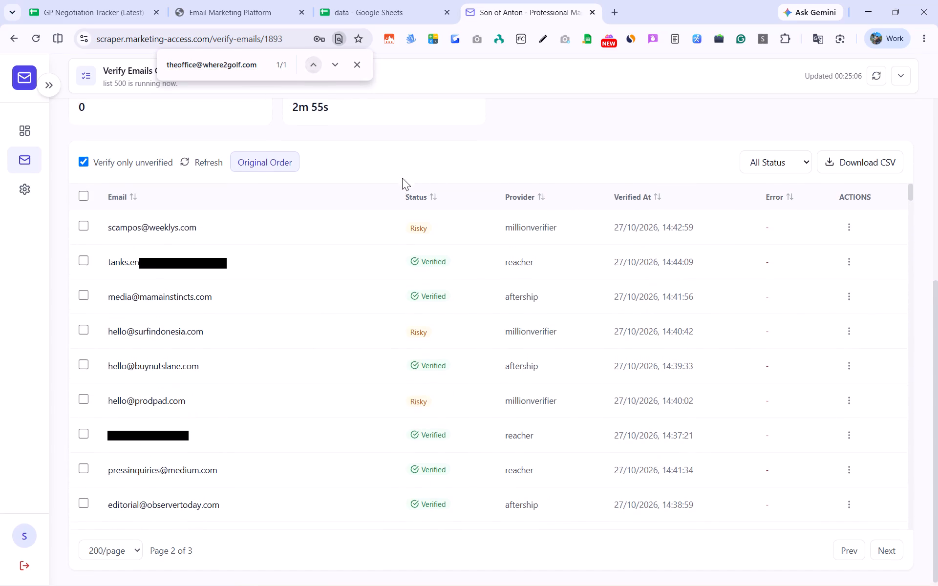
scroll(271, 209, "down", 6)
scroll(555, 383, "down", 15)
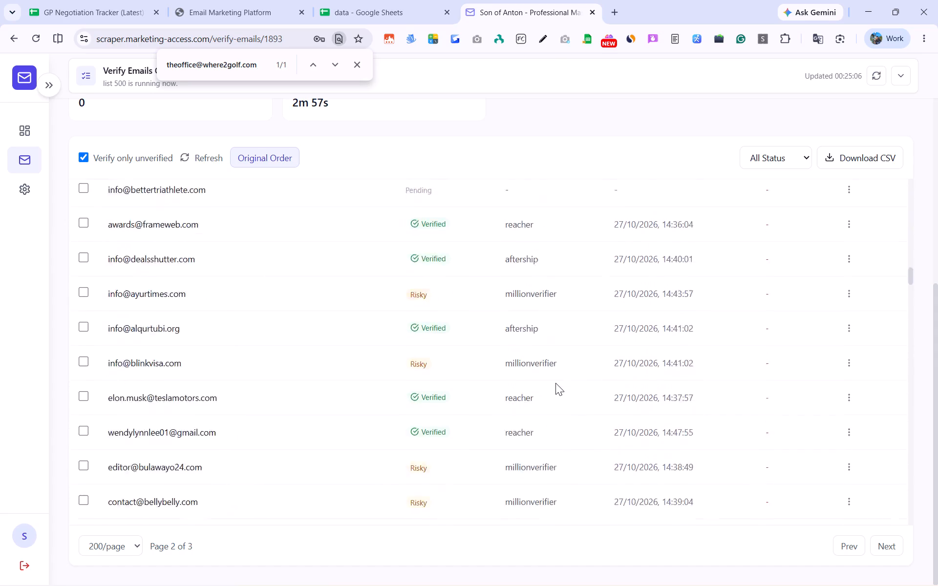
scroll(555, 383, "down", 13)
scroll(555, 383, "down", 16)
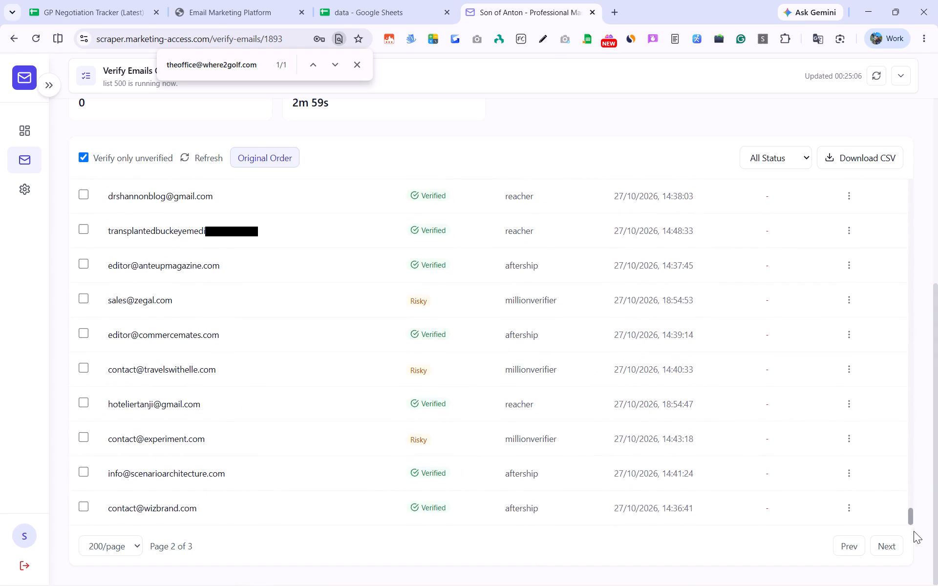
Search page 3 of list 500 for the where2golf.com address and check the list's verification progress summary.
left_click(892, 541)
scroll(529, 343, "up", 9)
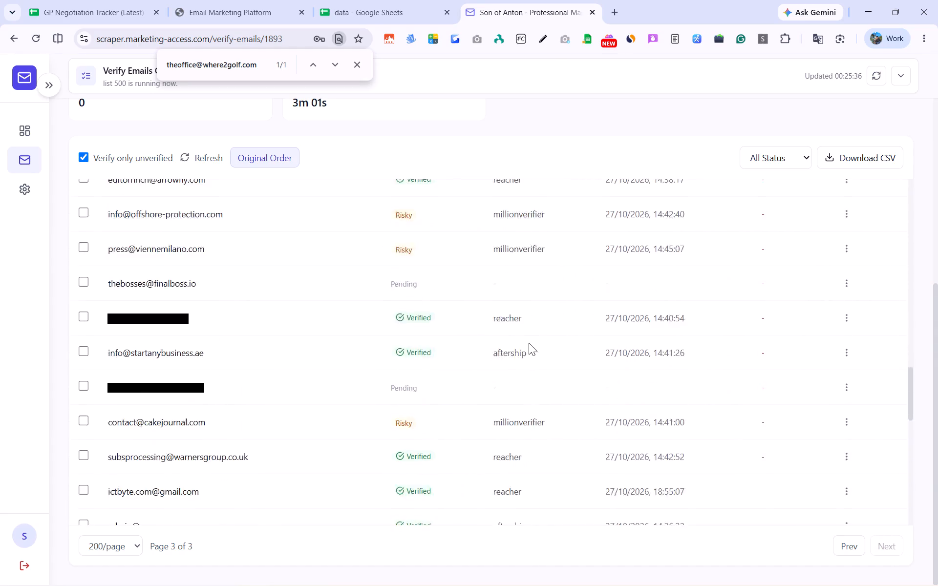
scroll(529, 343, "up", 6)
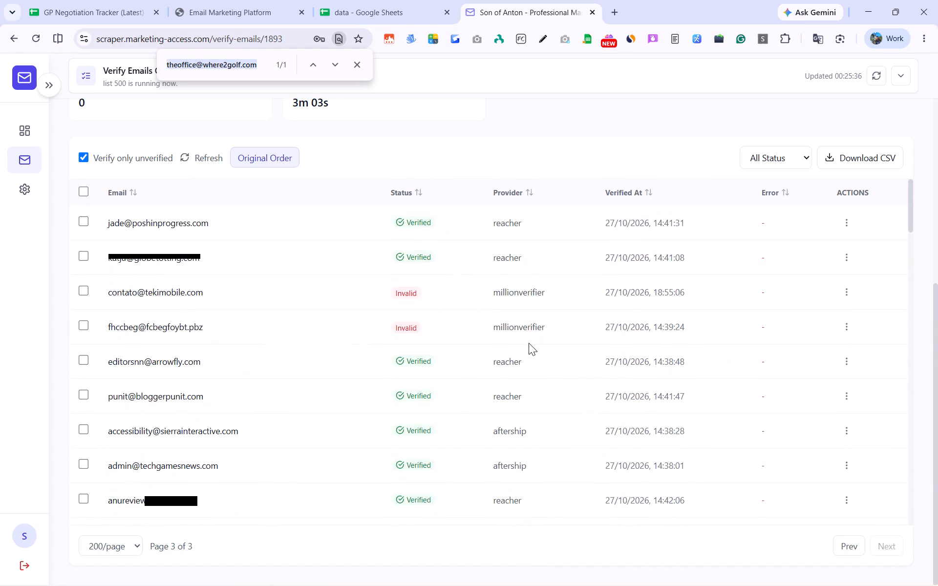
key("ctrl+f")
key("ctrl+v")
scroll(407, 178, "up", 8)
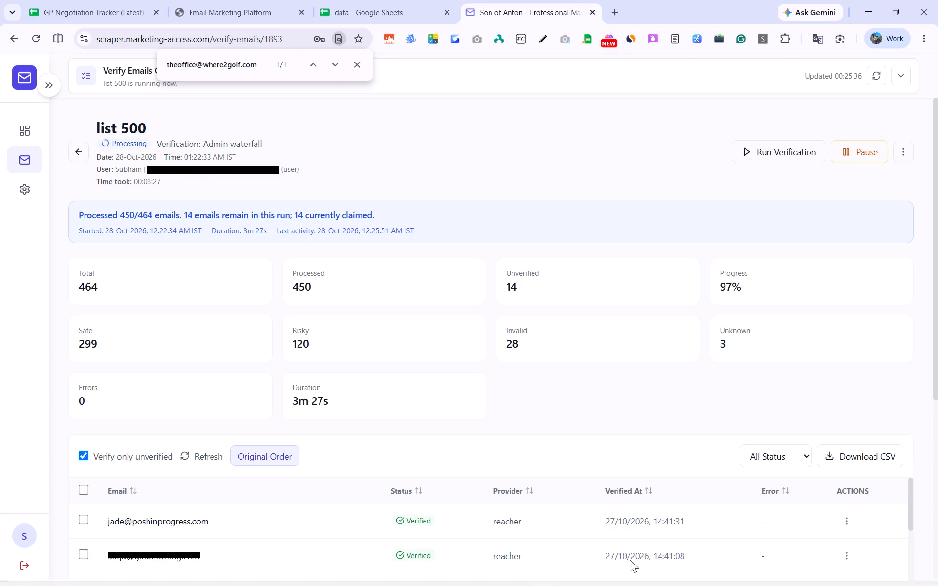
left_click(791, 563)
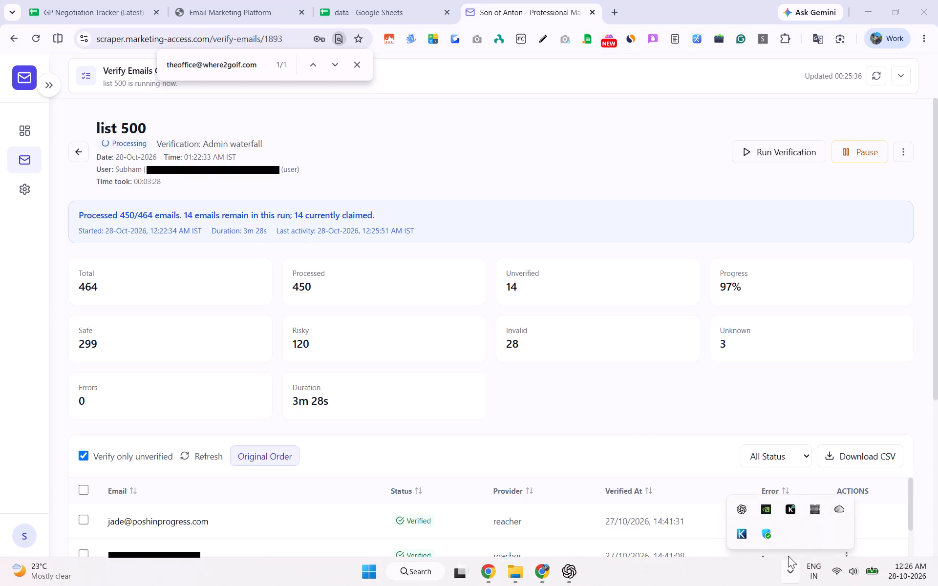
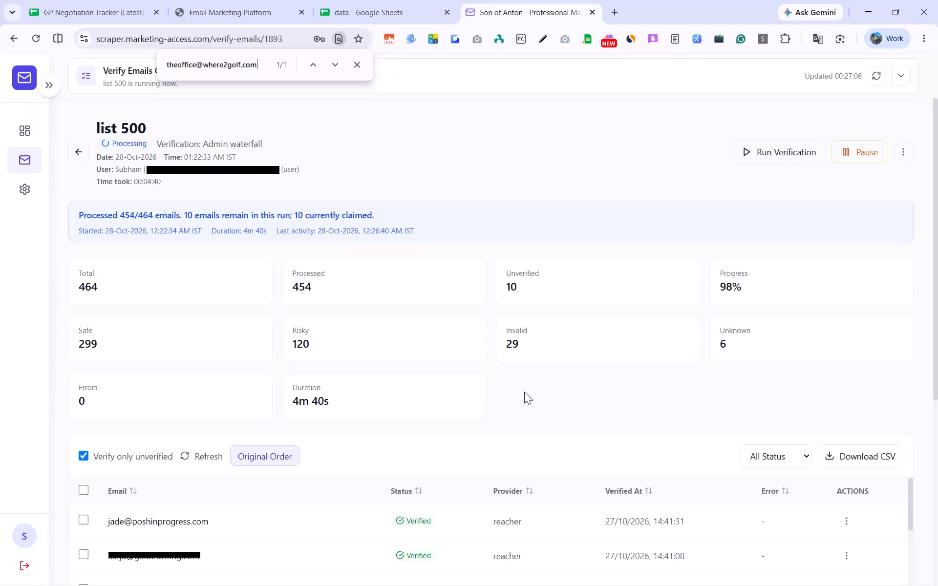
Review the list 500 results table and summary figures, then go back to the verification lists overview.
scroll(524, 392, "down", 4)
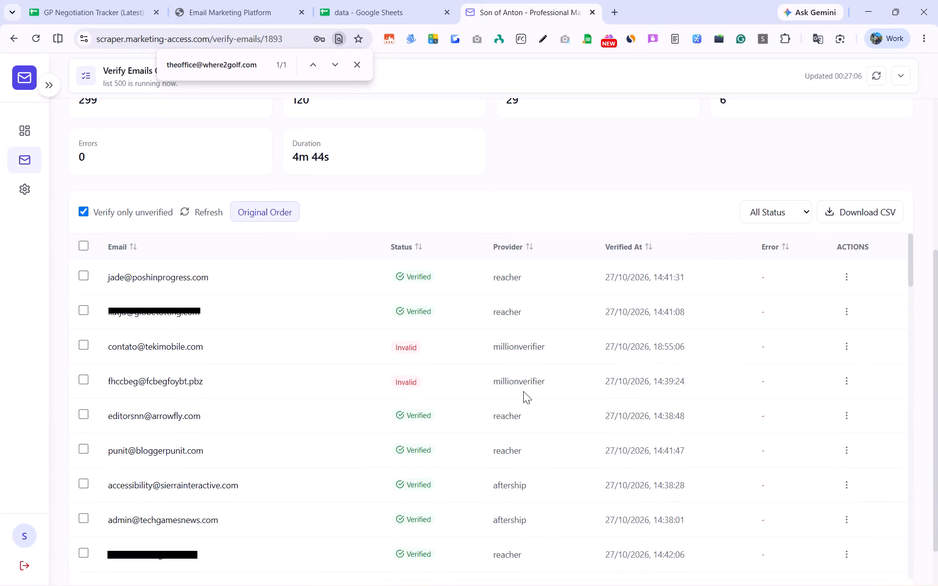
scroll(338, 259, "up", 7)
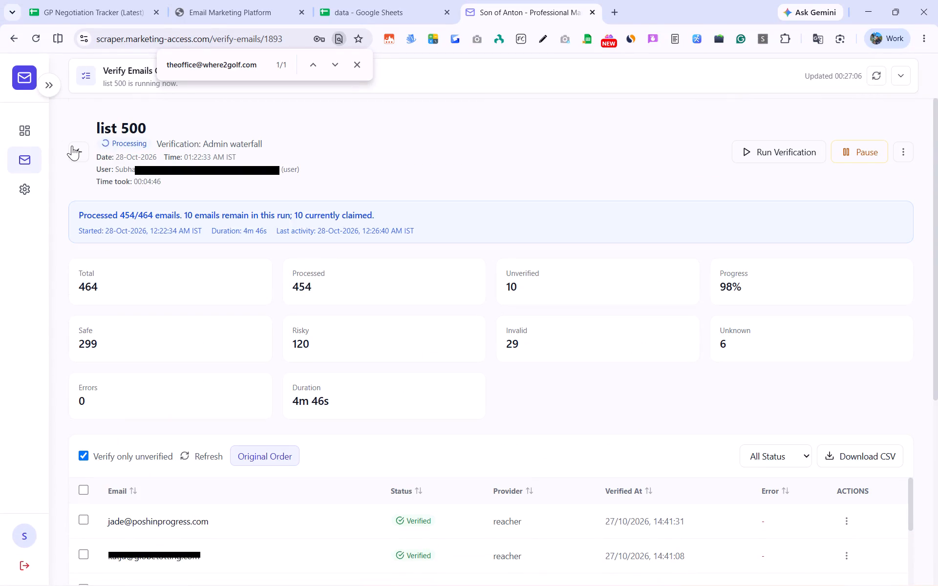
left_click(75, 147)
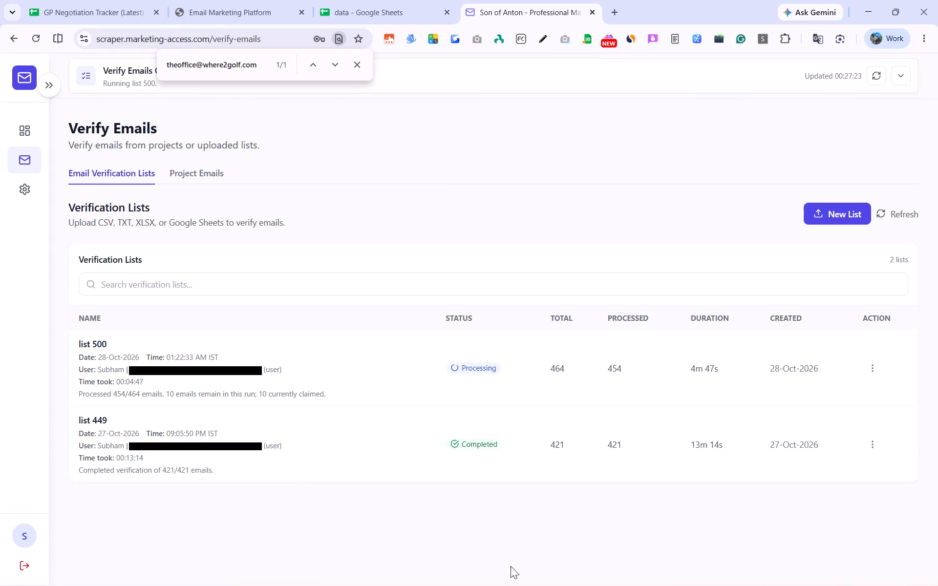
Switch to the YouTube window, open its home feed, and watch the Vision of Ramayana Teaser video.
left_click(469, 571)
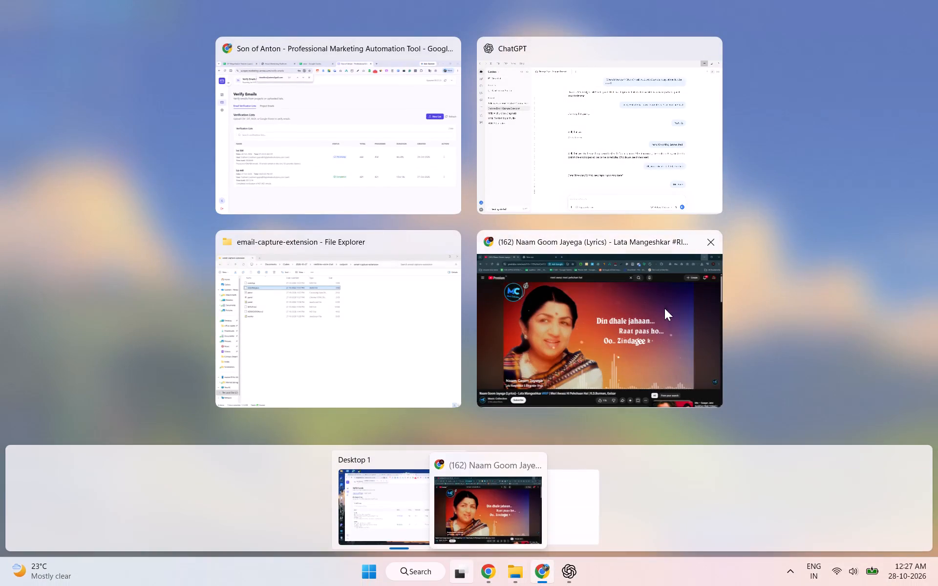
left_click(661, 297)
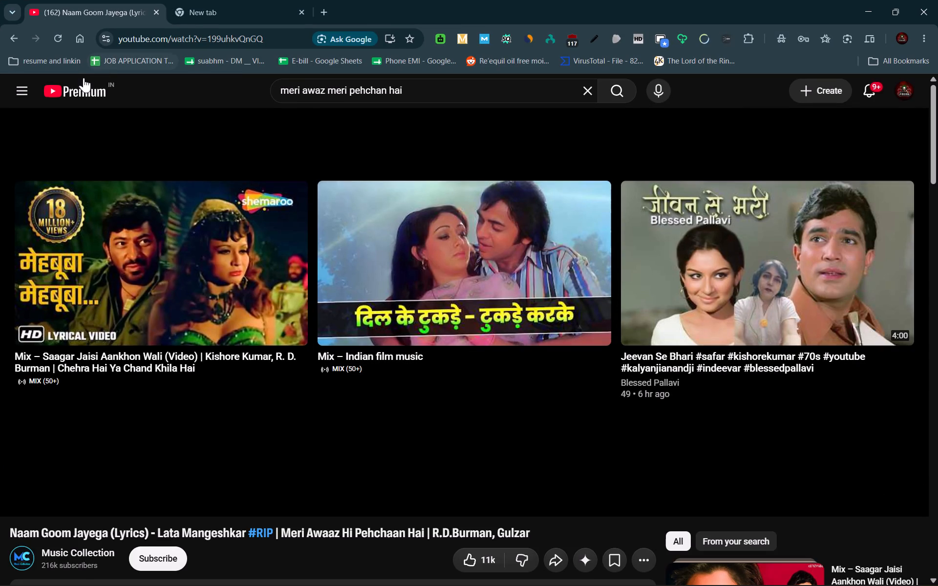
left_click(83, 83)
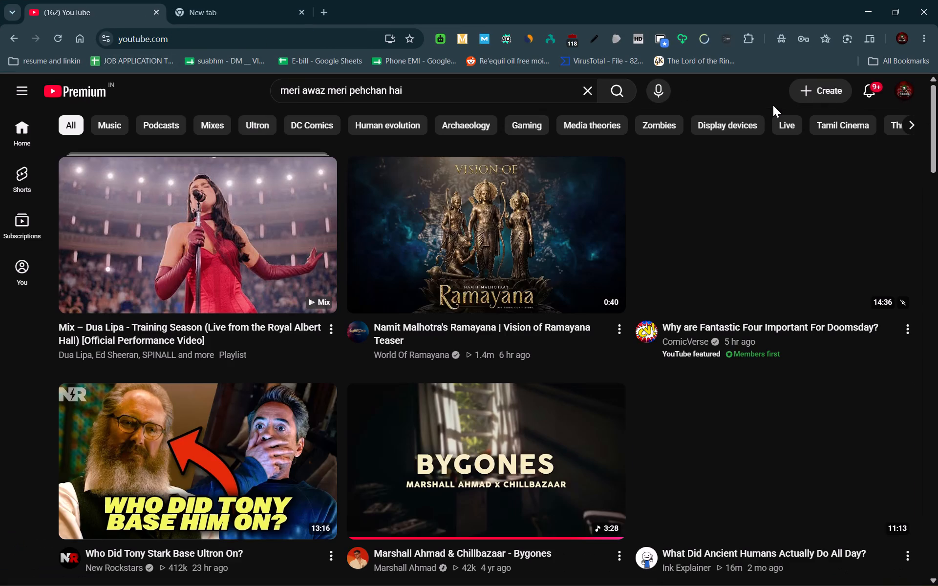
left_click(536, 257)
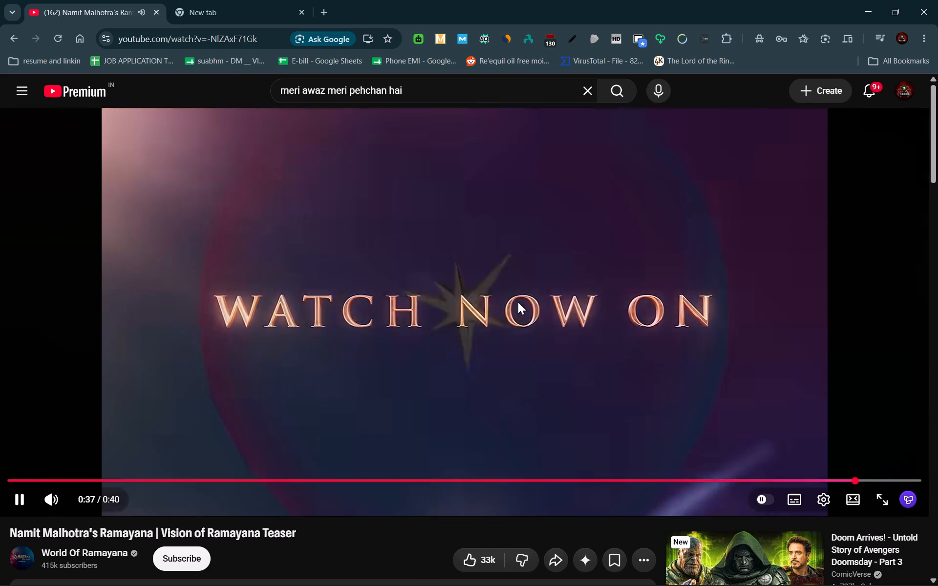
scroll(525, 274, "down", 1)
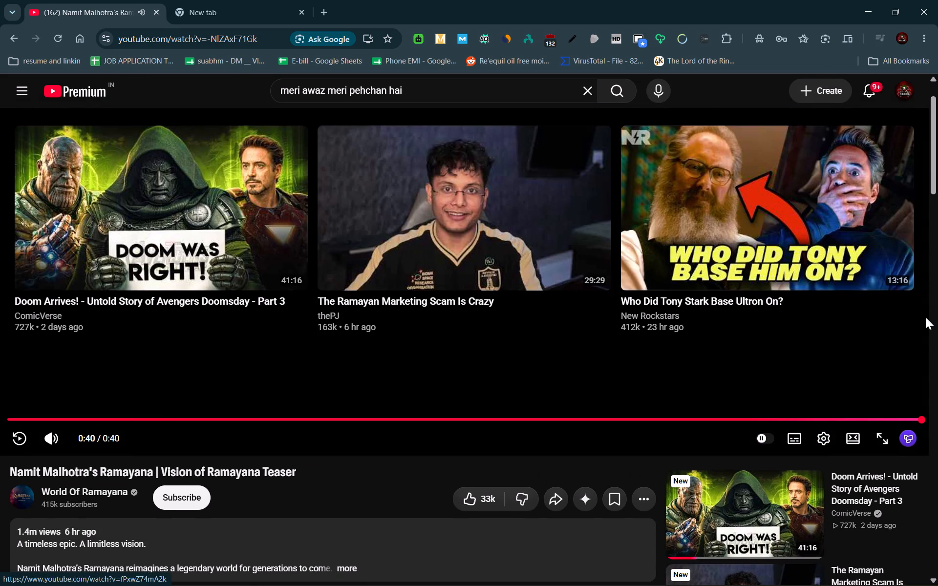
Return to the YouTube home feed, watch the Avengers Doomsday New Scene clip, browse more recommendations, and minimize the window.
left_click(89, 89)
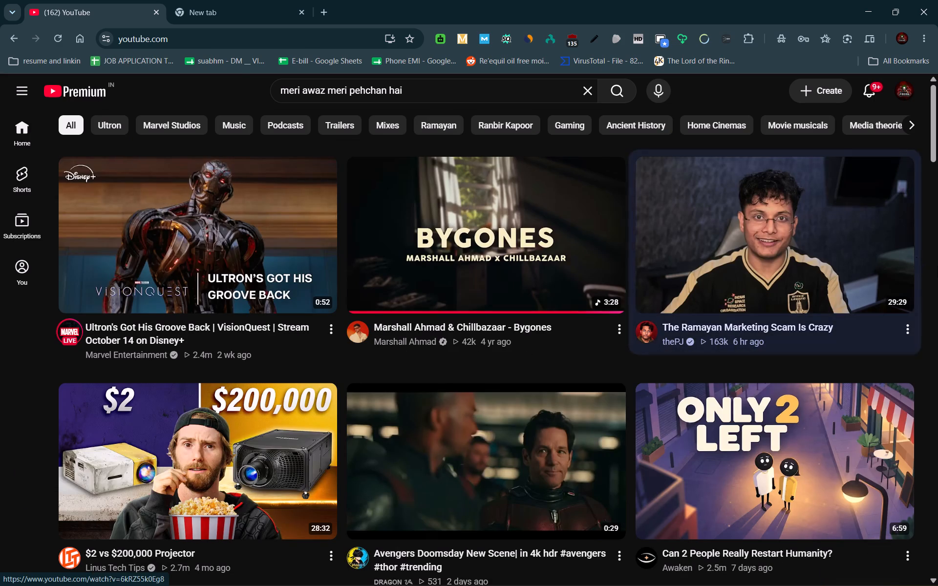
scroll(937, 286, "down", 3)
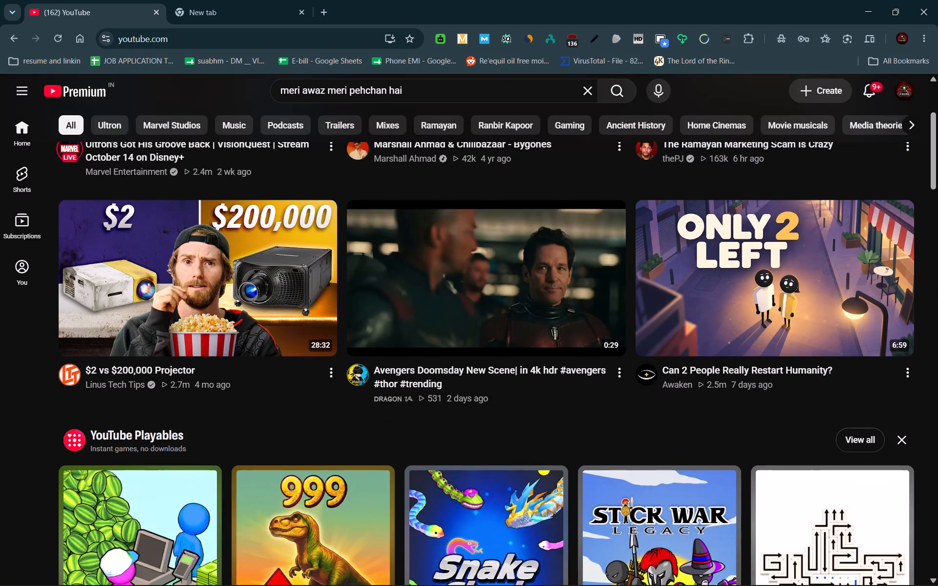
left_click(603, 280)
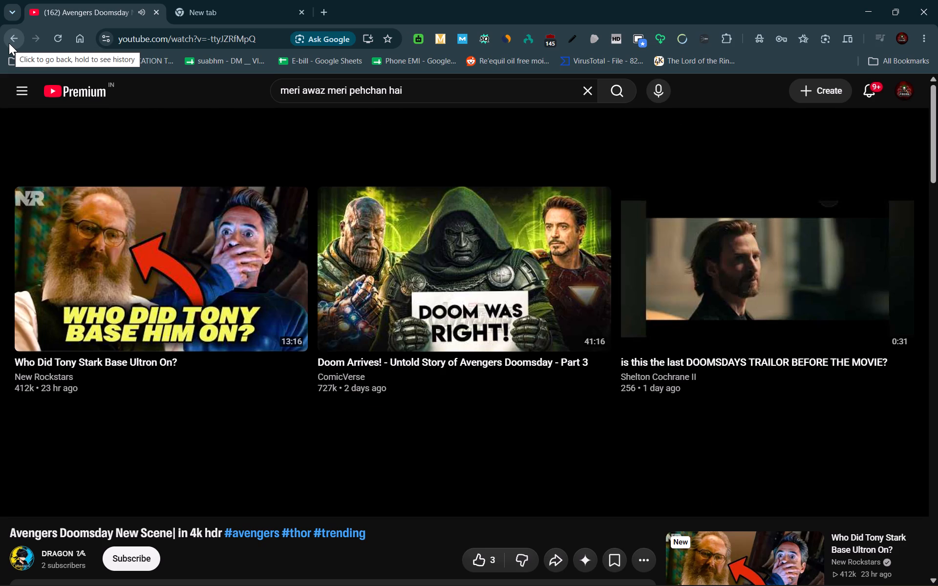
left_click(9, 43)
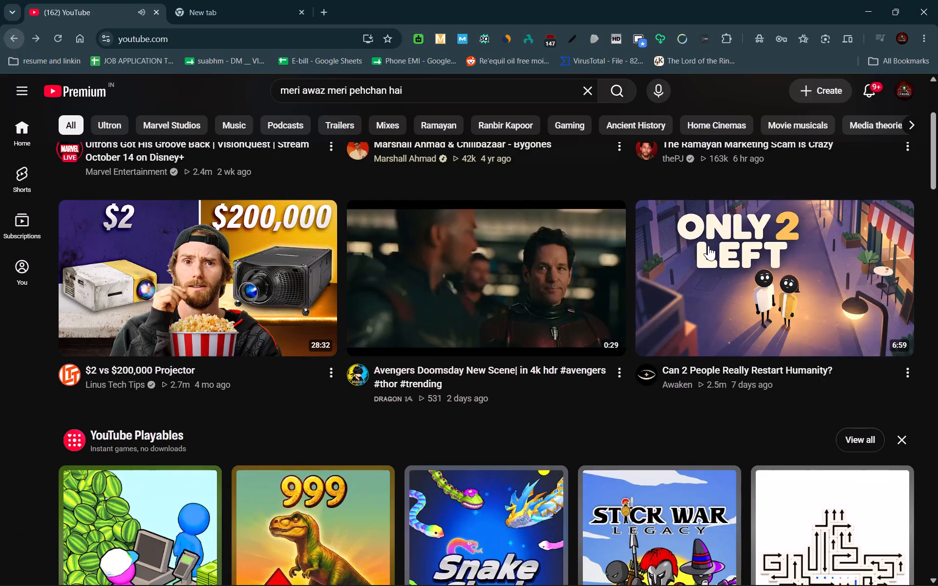
scroll(937, 399, "down", 5)
scroll(876, 363, "down", 4)
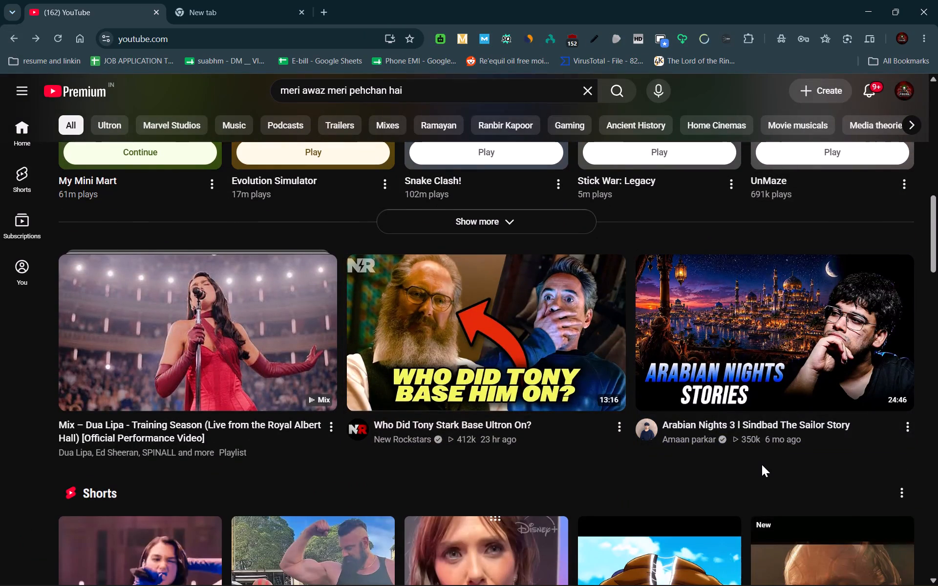
left_click(866, 14)
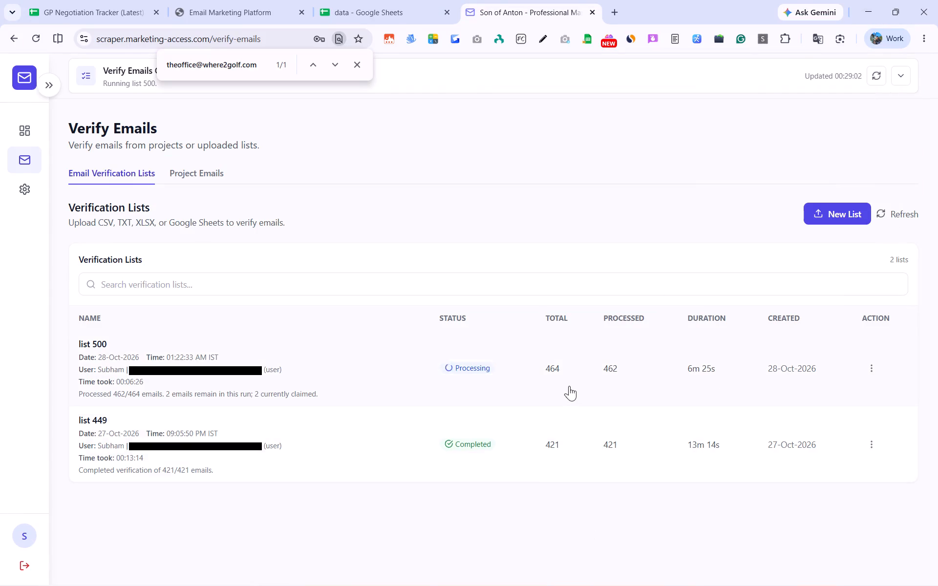
Reopen list 500 in Son of Anton, sort its emails by status in descending order, and examine the pending and unknown entries.
left_click(569, 386)
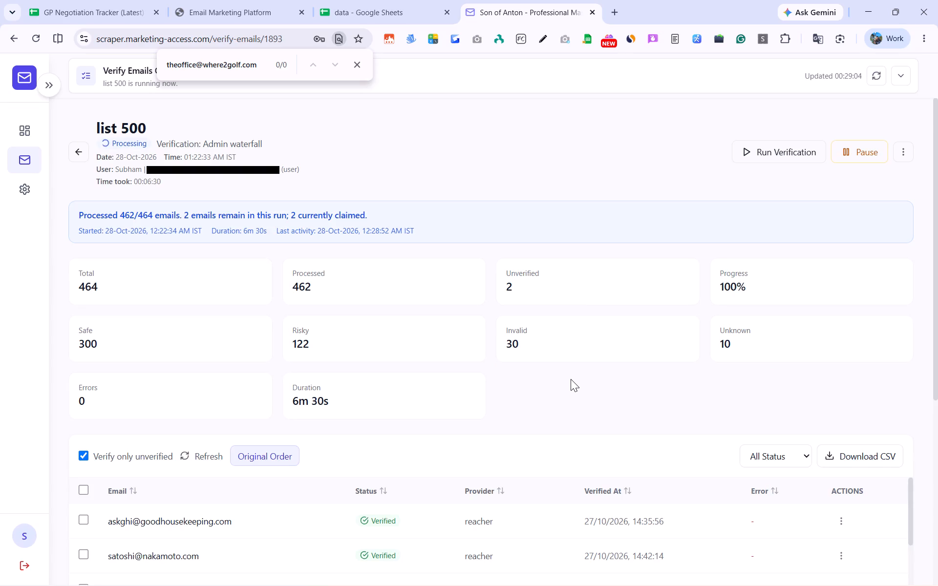
left_click(375, 497)
left_click(382, 491)
left_click(382, 491)
scroll(496, 418, "down", 3)
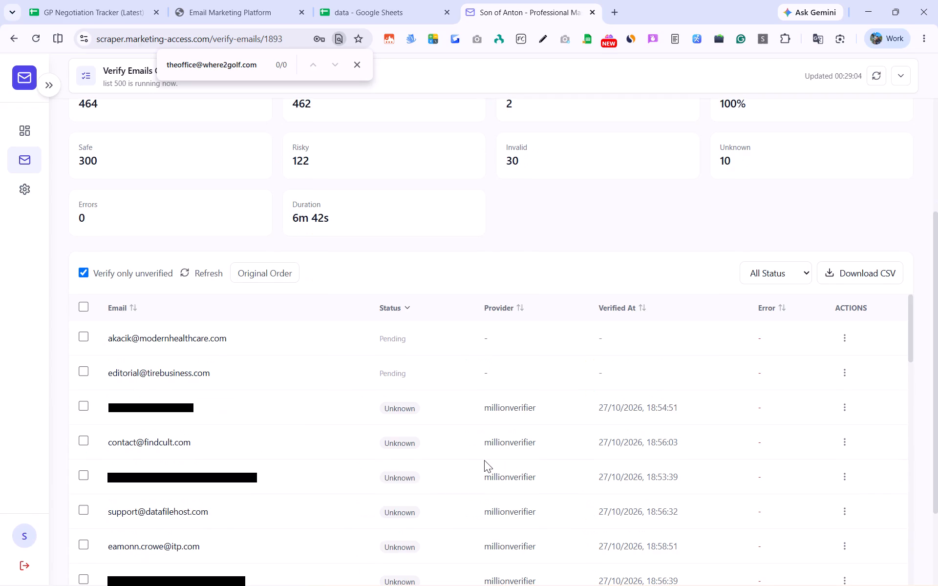
scroll(516, 377, "down", 4)
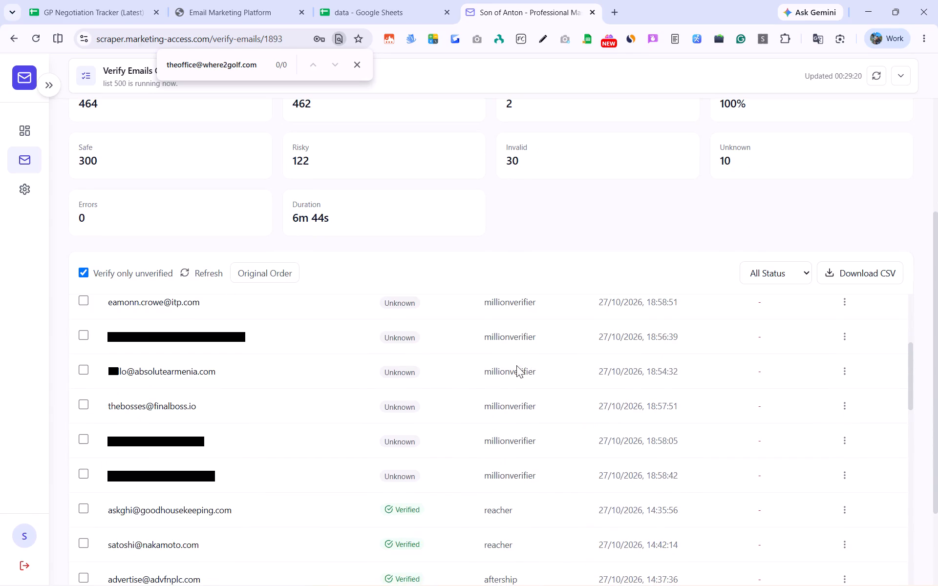
scroll(468, 388, "up", 7)
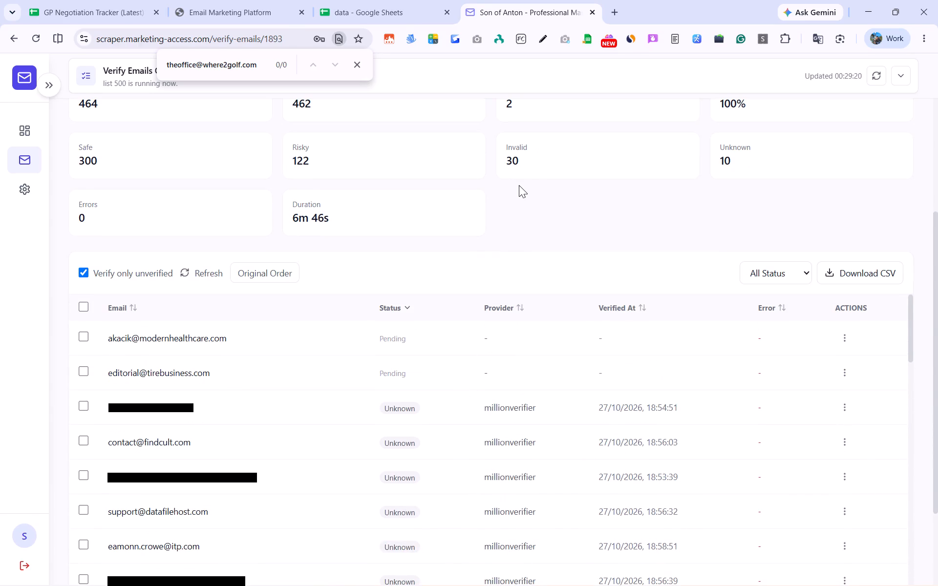
scroll(519, 183, "up", 6)
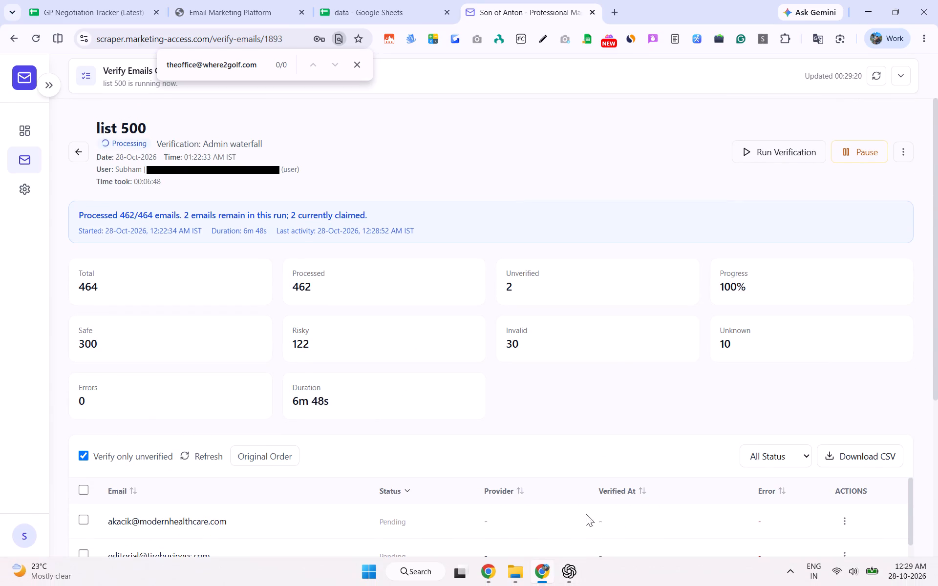
Switch to the YouTube window, filter the home feed to Podcasts, and browse the recommended videos.
left_click(494, 567)
scroll(258, 293, "up", 6)
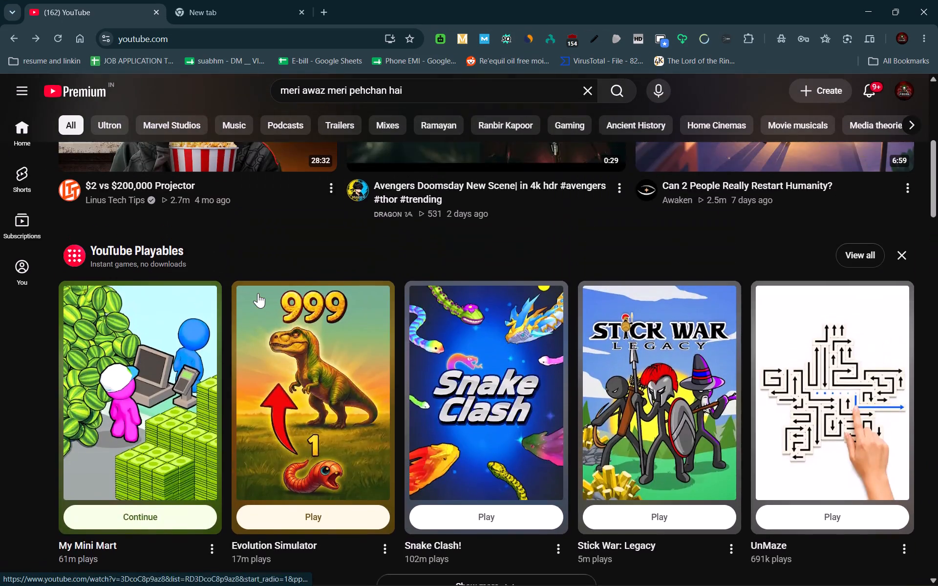
scroll(266, 293, "up", 5)
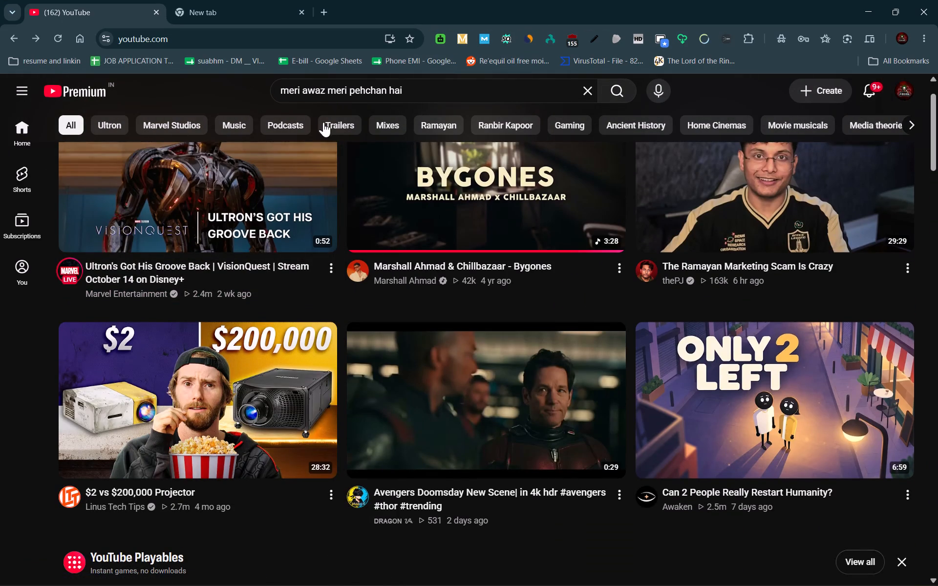
left_click(273, 127)
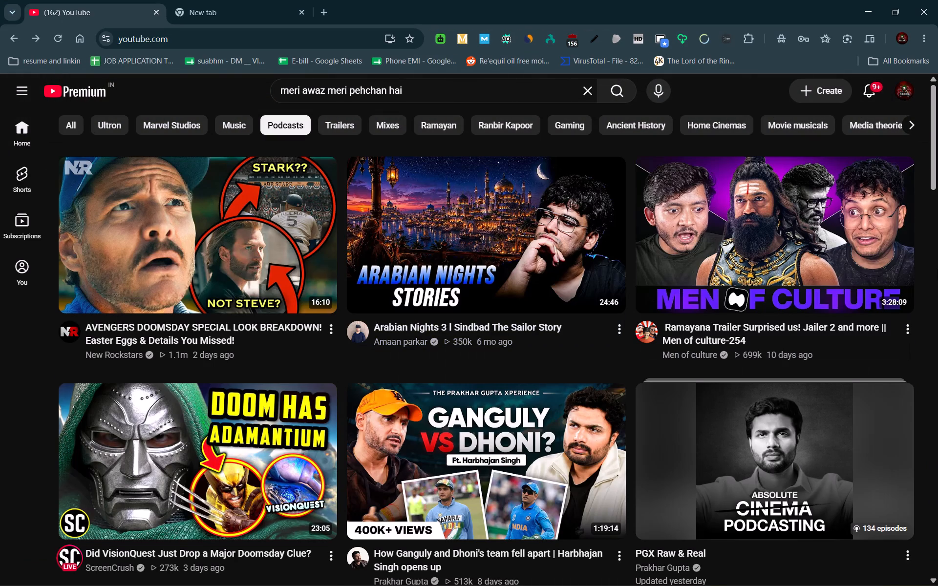
scroll(937, 275, "down", 1)
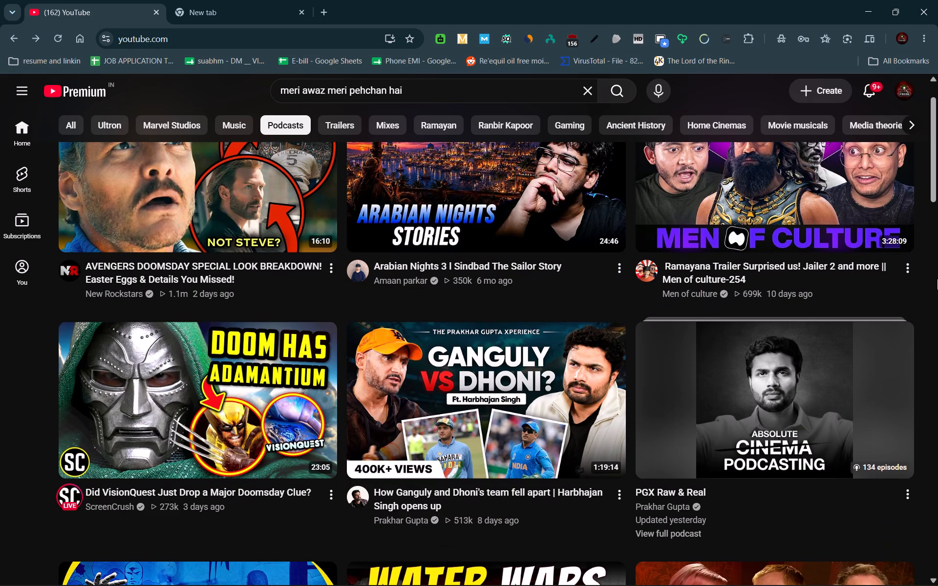
scroll(937, 278, "down", 1)
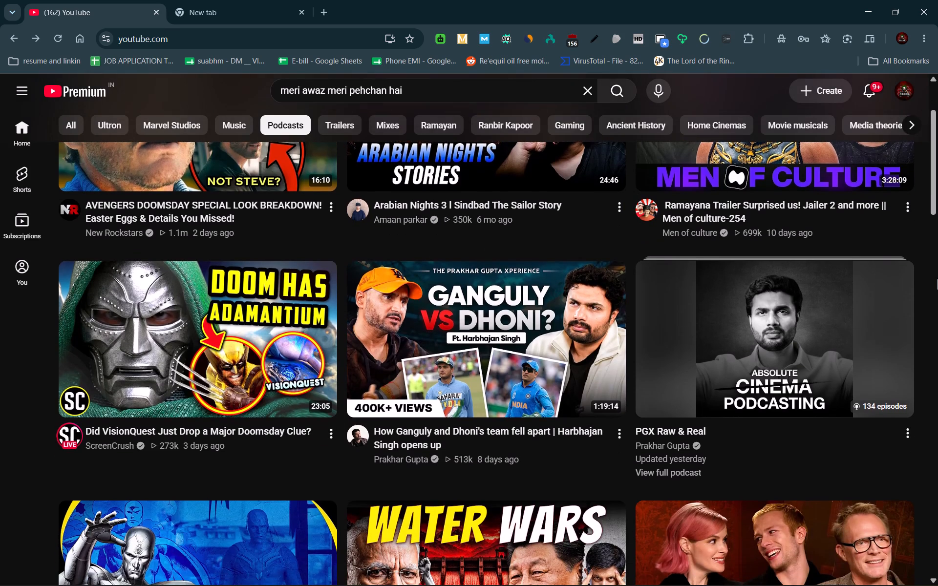
scroll(937, 278, "down", 1)
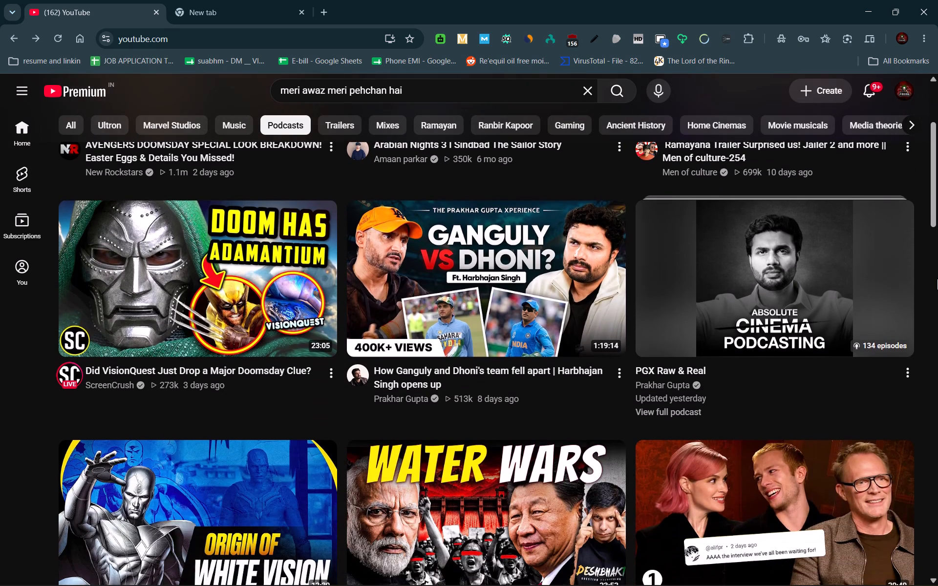
scroll(937, 278, "down", 2)
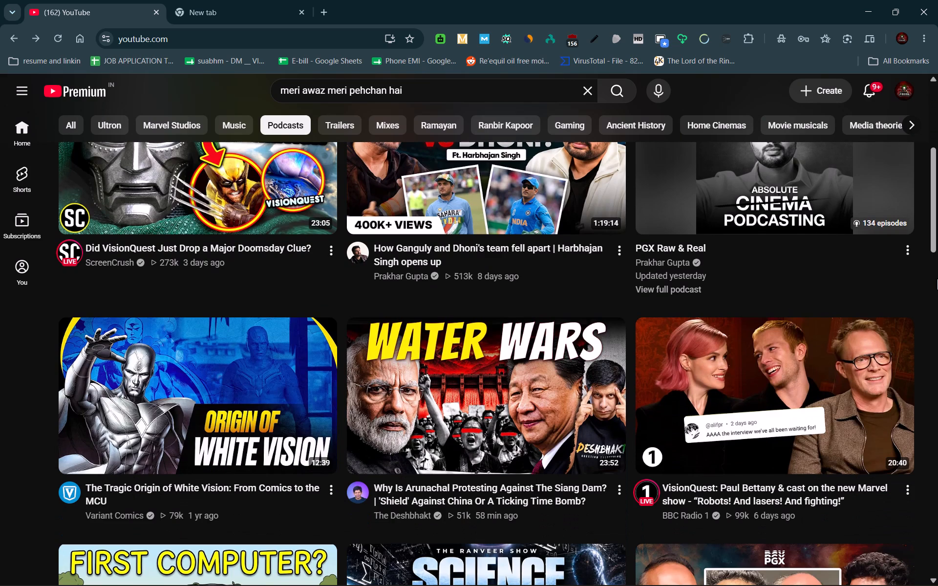
scroll(937, 278, "down", 3)
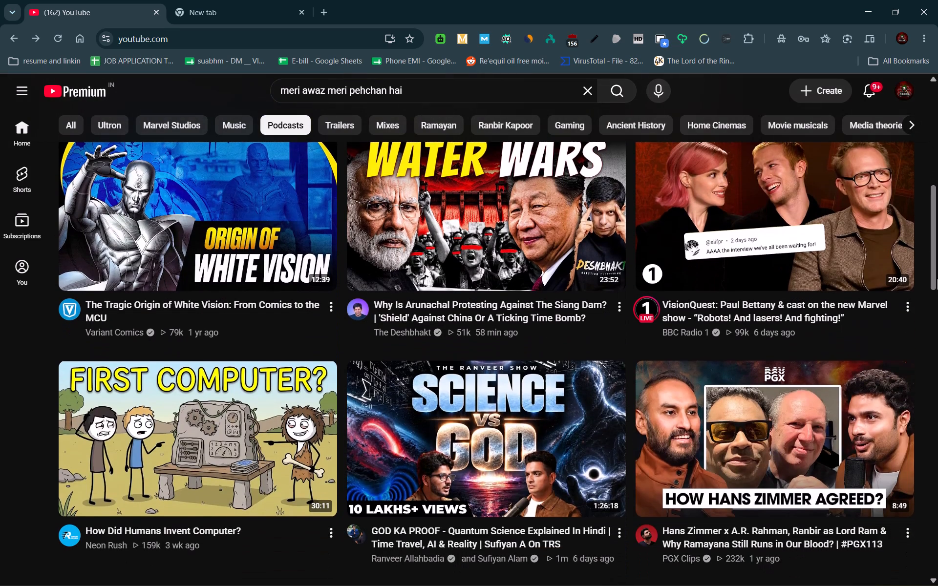
scroll(937, 278, "down", 4)
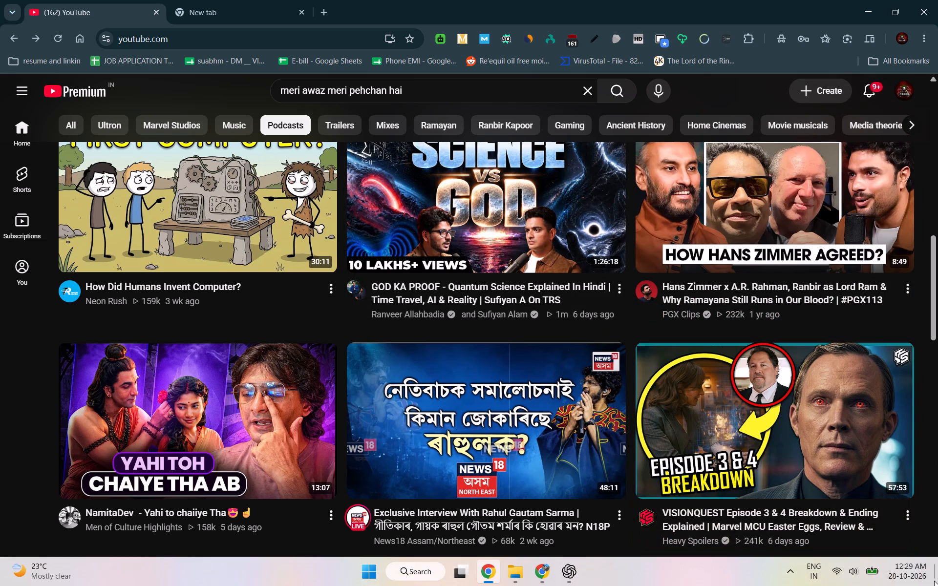
scroll(937, 194, "down", 5)
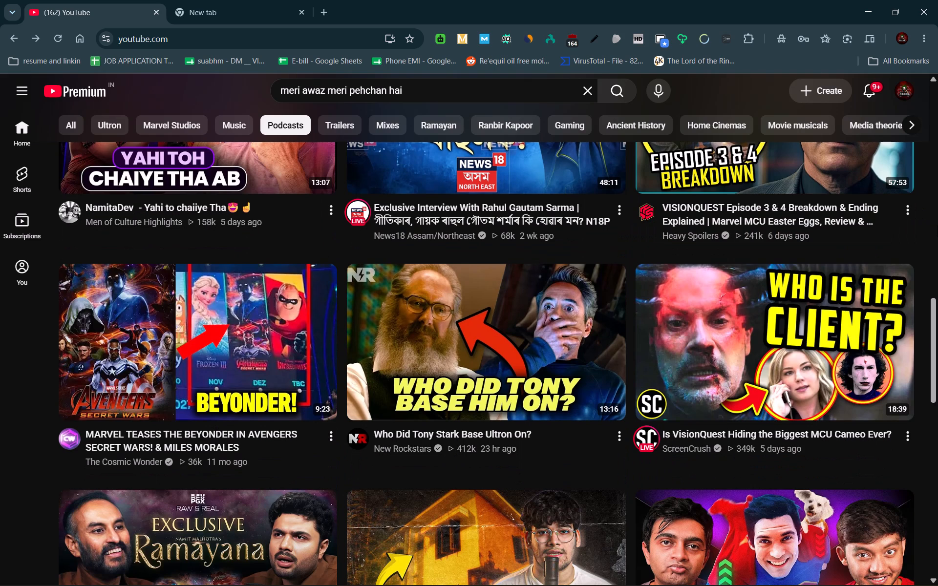
scroll(937, 225, "down", 3)
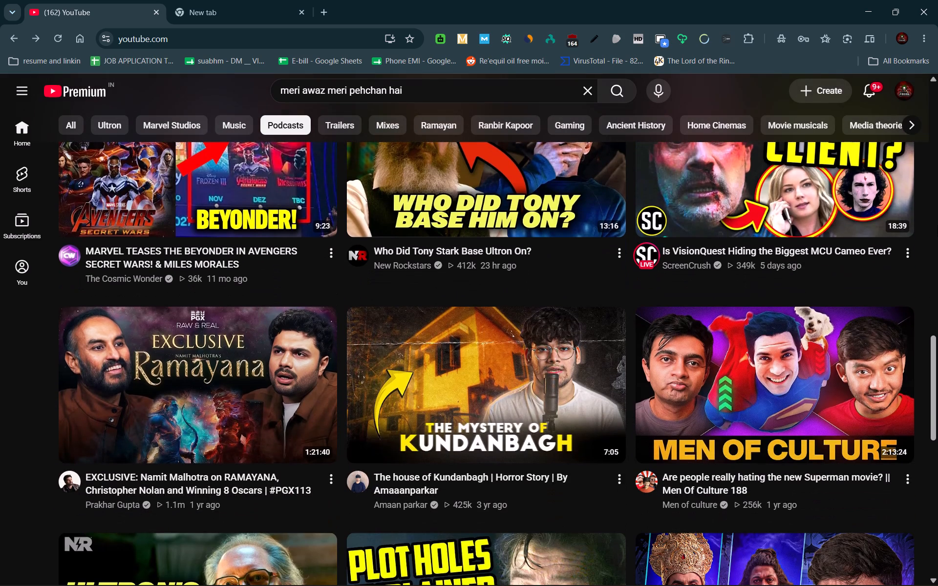
scroll(937, 225, "down", 5)
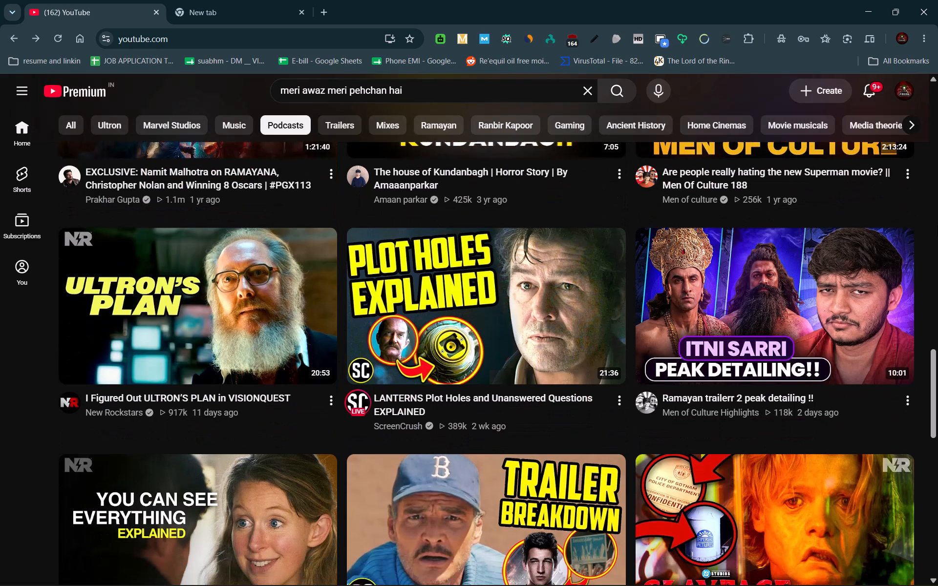
scroll(937, 225, "down", 5)
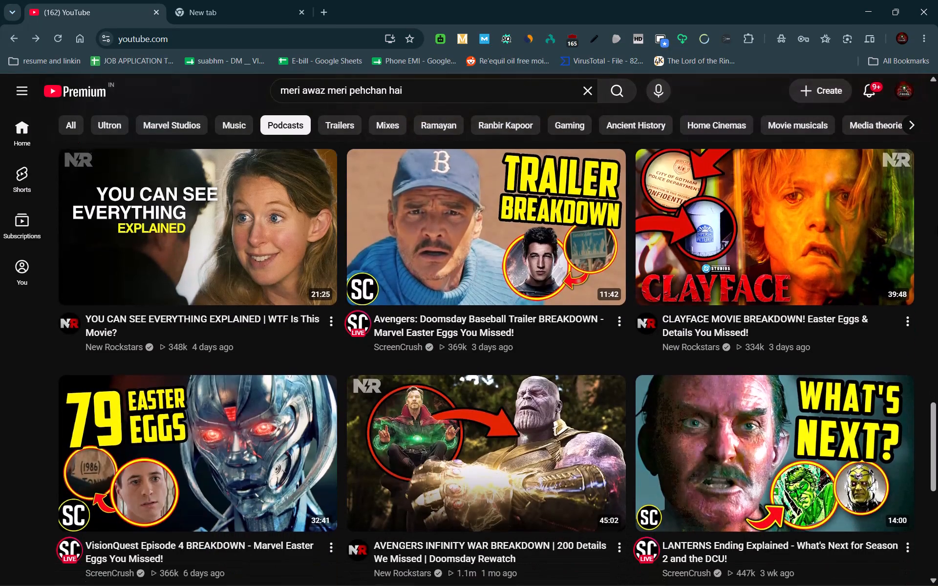
scroll(937, 225, "down", 2)
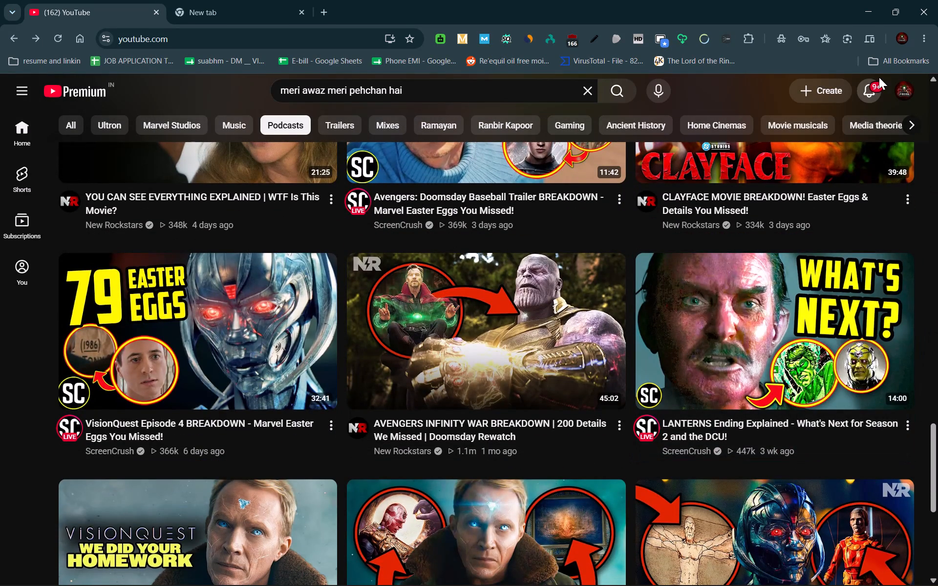
scroll(600, 311, "down", 5)
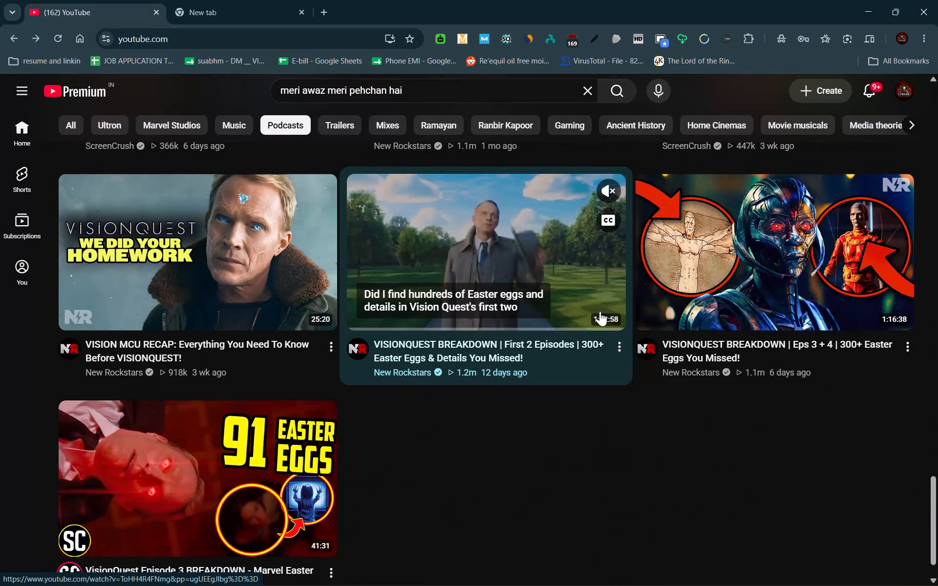
Run the YouTube search for "meri awaz meri pehchan hai", open a video from the results, and minimize the window.
left_click(625, 95)
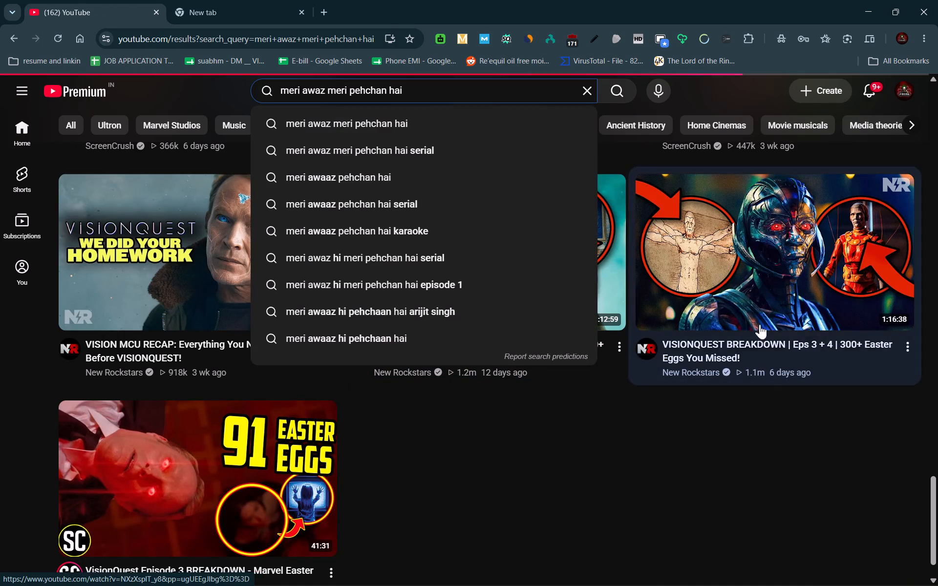
scroll(289, 359, "down", 4)
left_click(297, 344)
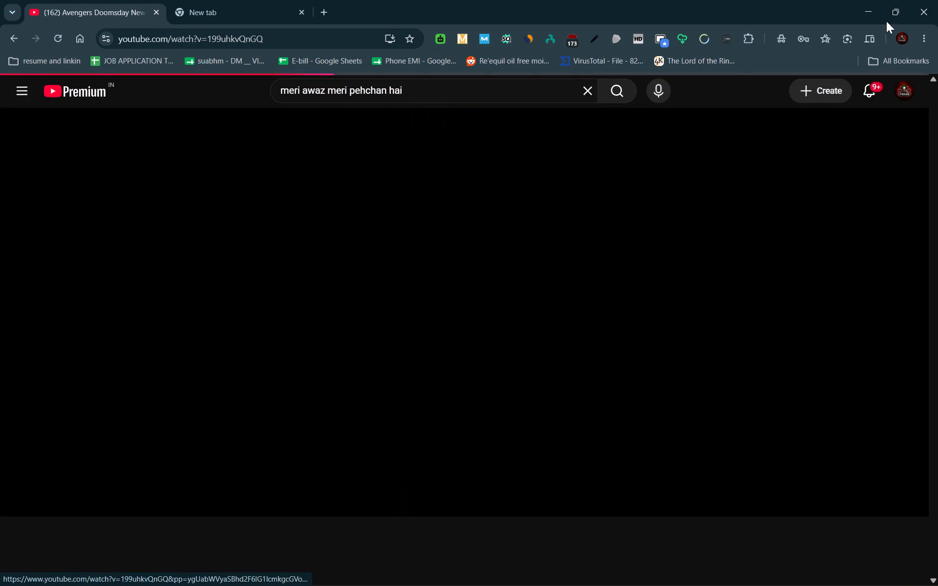
left_click(862, 5)
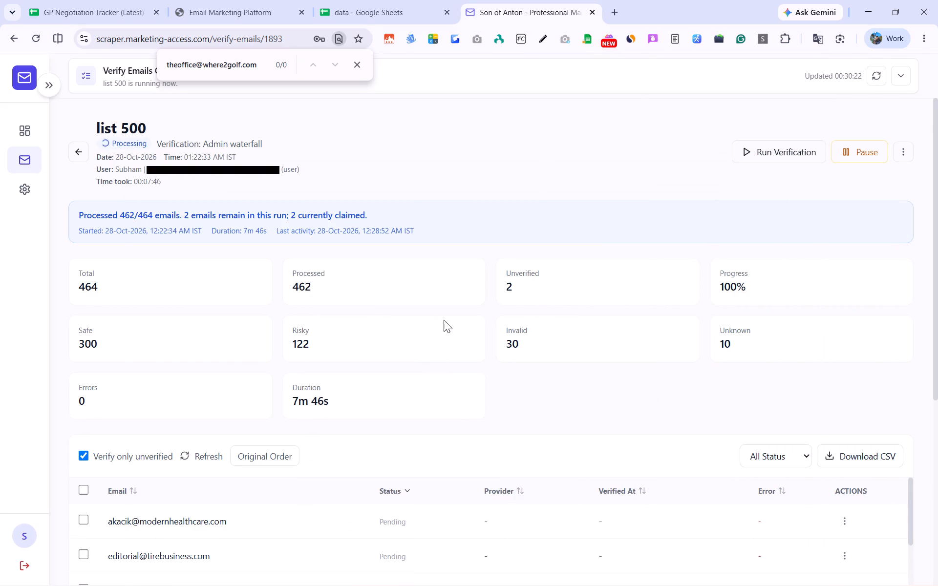
Reload the list 500 page, sort its emails by status in ascending order, and examine the invalid and risky entries.
left_click(35, 36)
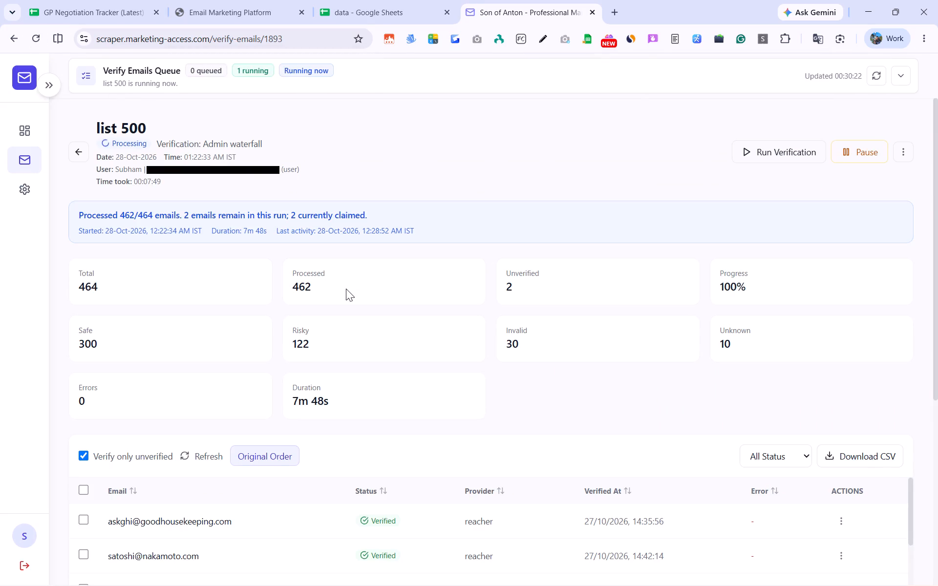
scroll(346, 289, "down", 4)
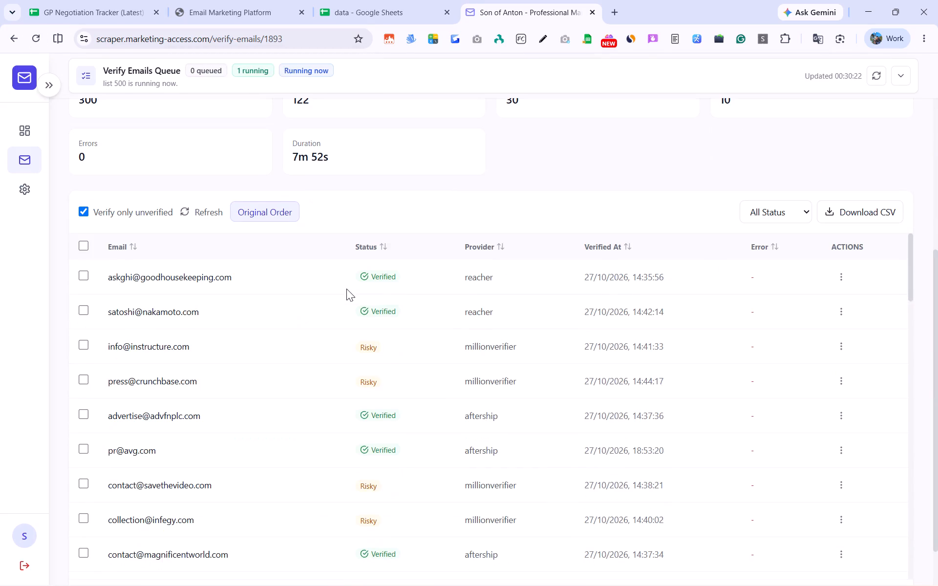
left_click(390, 243)
left_click(379, 243)
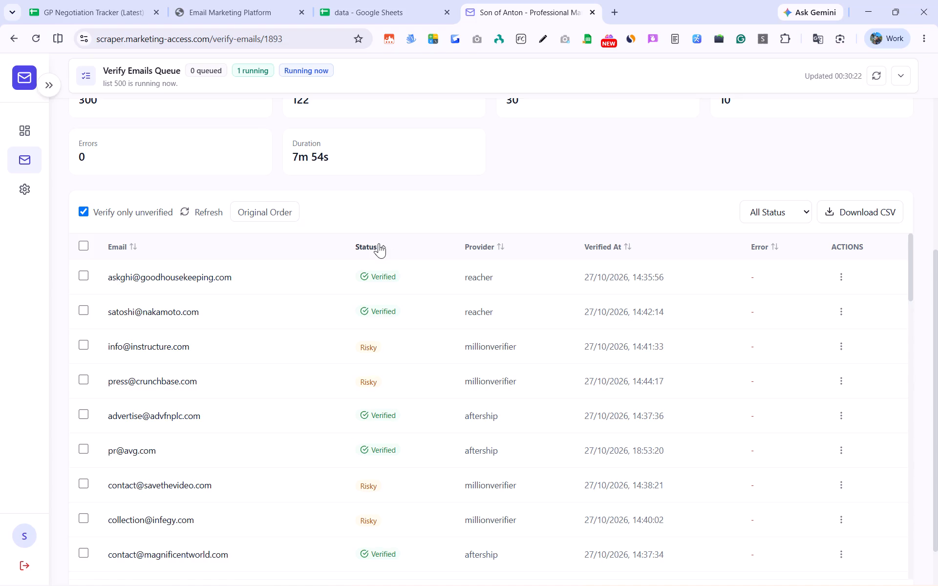
scroll(440, 282, "down", 6)
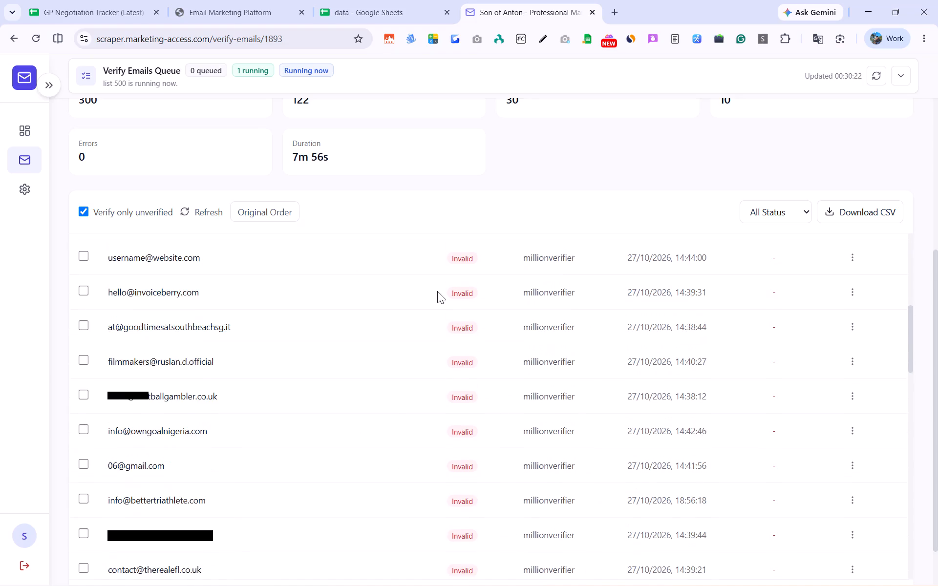
scroll(437, 291, "down", 2)
scroll(437, 291, "up", 9)
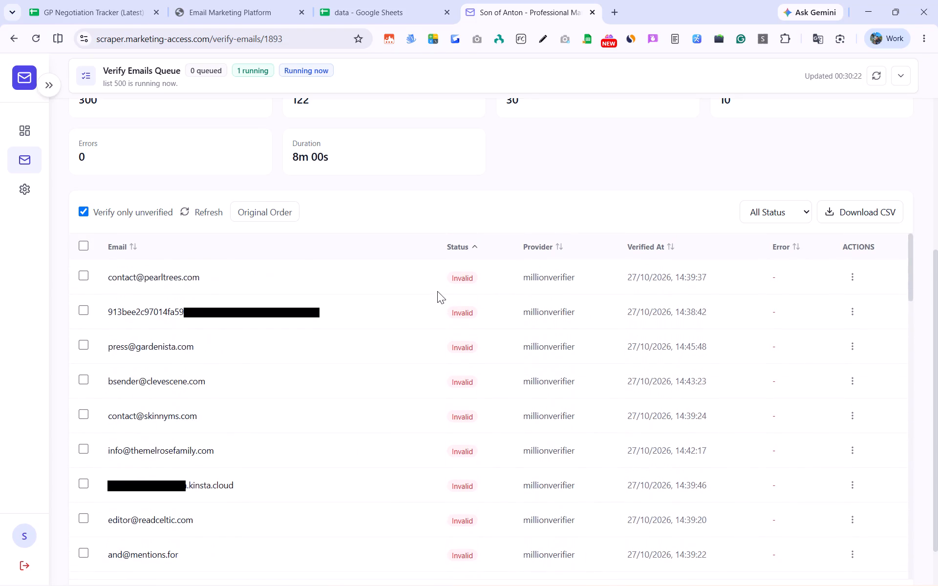
scroll(437, 291, "down", 13)
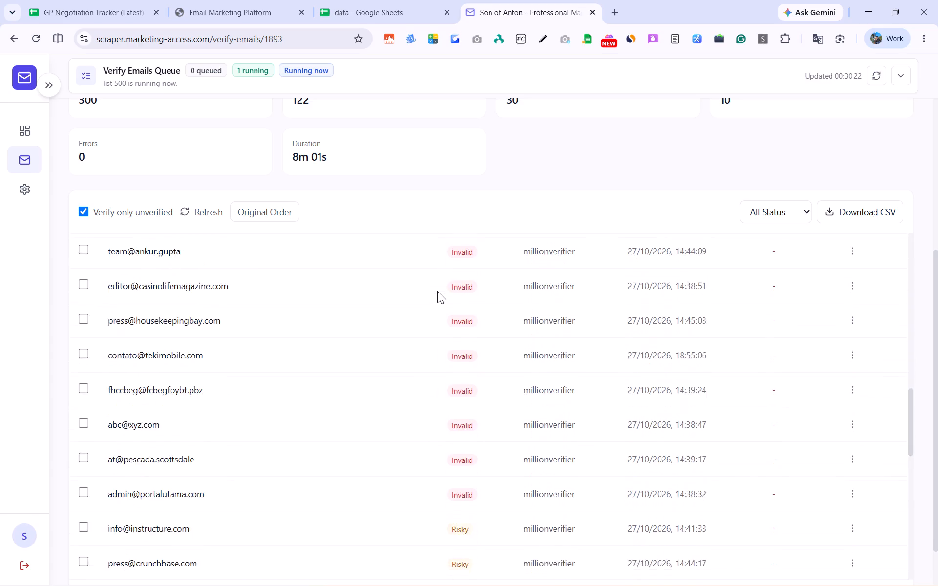
scroll(437, 291, "down", 19)
scroll(433, 295, "down", 7)
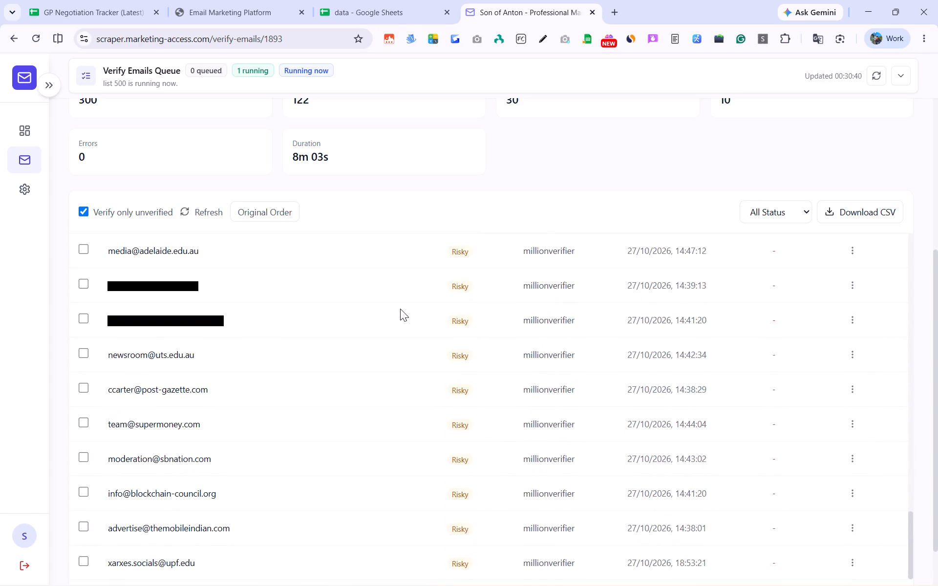
scroll(415, 398, "down", 4)
scroll(540, 185, "down", 6)
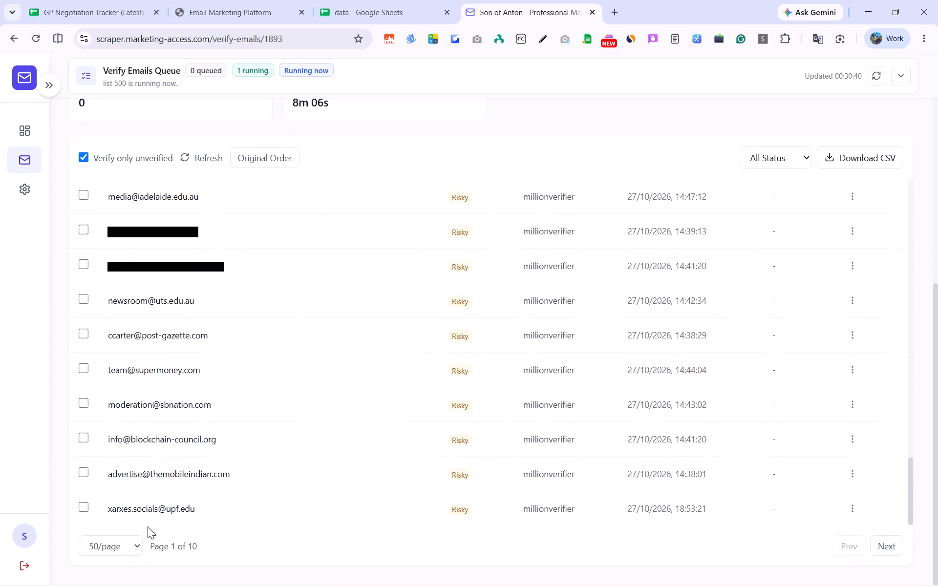
Set the list 500 email table to show 200 entries per page.
left_click(120, 552)
left_click(128, 531)
Examine the invalid, risky and verified entries on the first page of the list 500 email table.
scroll(359, 375, "down", 4)
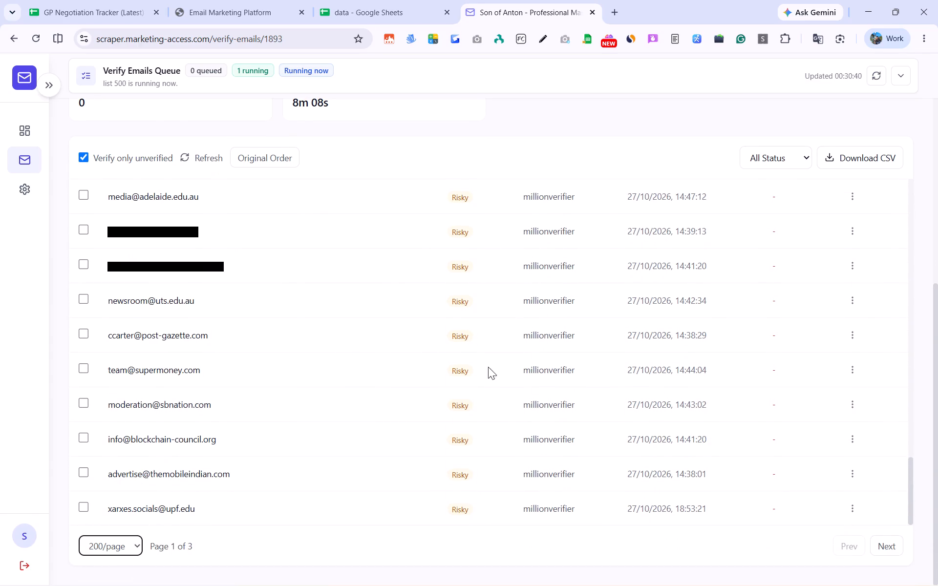
scroll(440, 376, "down", 5)
scroll(440, 380, "down", 16)
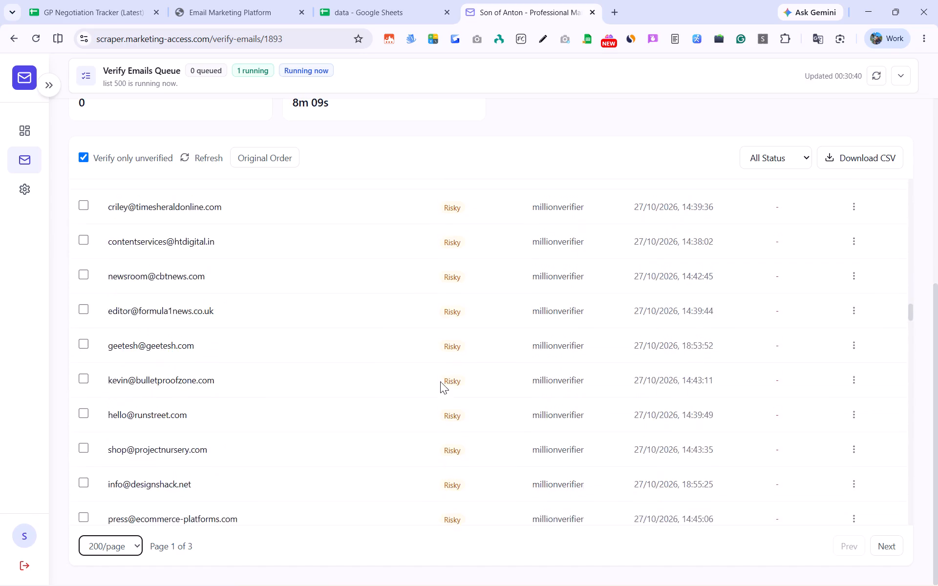
scroll(440, 381, "down", 20)
scroll(440, 381, "down", 12)
scroll(444, 389, "up", 2)
scroll(444, 389, "down", 3)
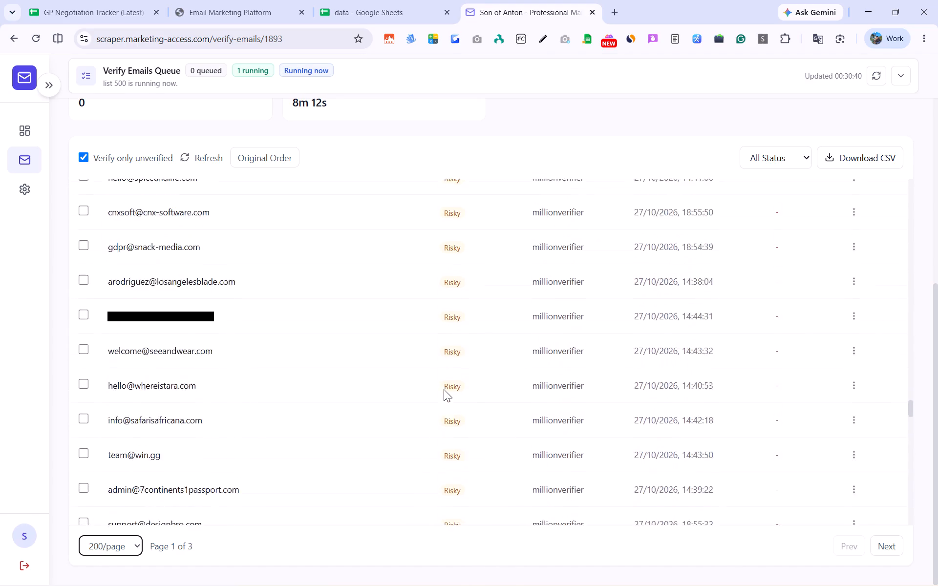
scroll(444, 389, "down", 12)
scroll(444, 392, "up", 3)
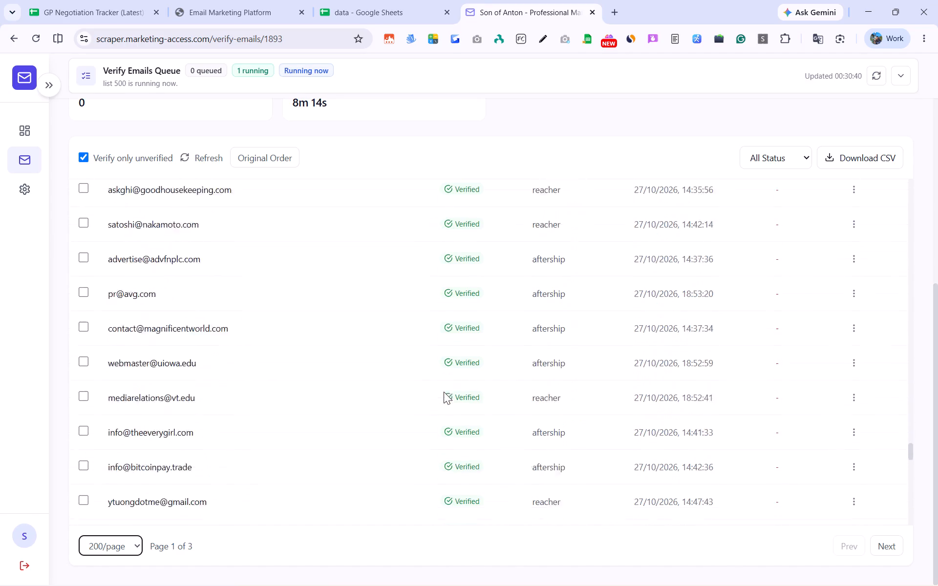
scroll(444, 392, "up", 11)
scroll(435, 387, "up", 20)
scroll(435, 387, "up", 4)
scroll(435, 387, "down", 1)
scroll(435, 387, "up", 2)
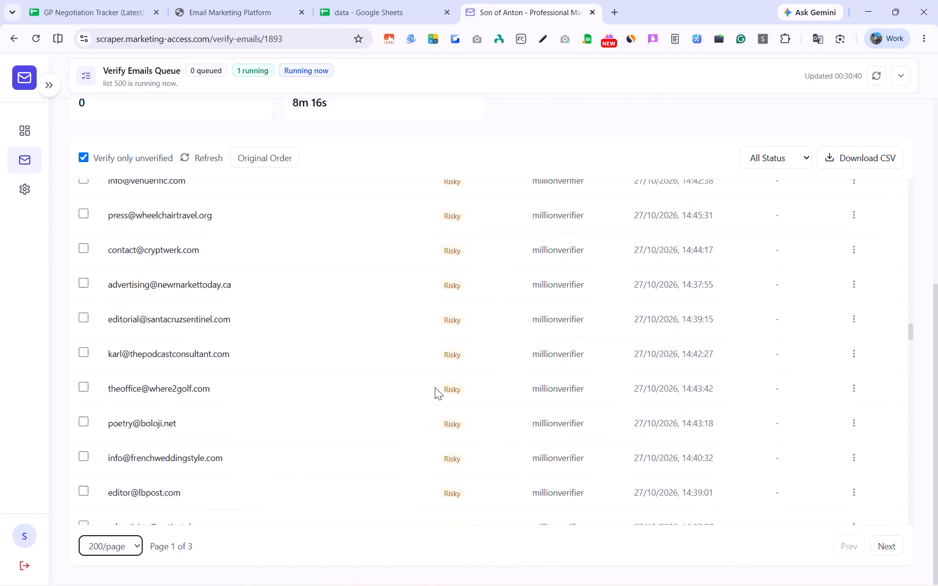
scroll(435, 387, "up", 3)
scroll(435, 387, "down", 1)
scroll(435, 387, "up", 20)
scroll(435, 387, "up", 12)
scroll(435, 387, "down", 1)
scroll(435, 387, "up", 18)
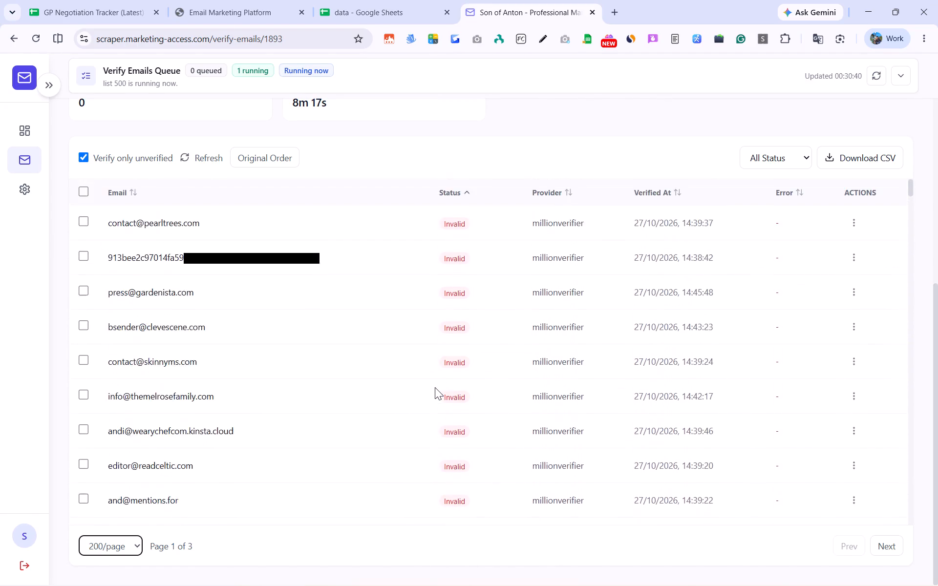
scroll(435, 387, "up", 17)
Sort the list 500 emails by status in descending order and check the pending and unknown entries.
left_click(464, 197)
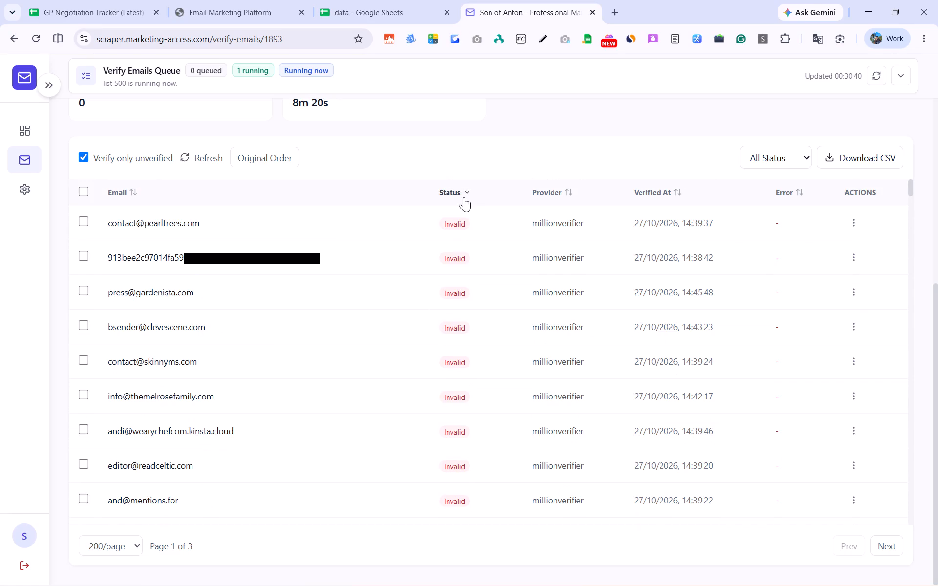
scroll(455, 209, "up", 7)
scroll(462, 209, "down", 3)
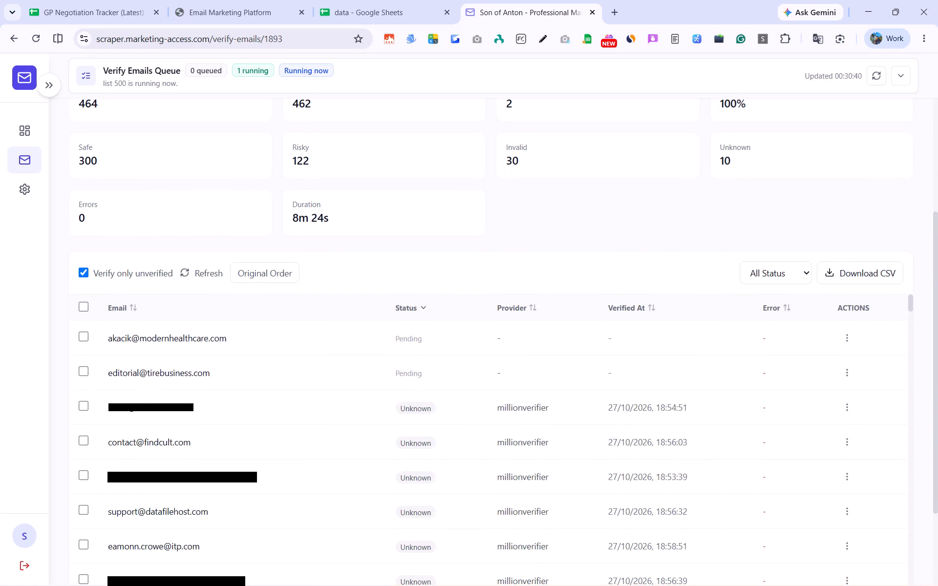
Sort the list 500 emails by error in descending order.
left_click(778, 309)
left_click(778, 309)
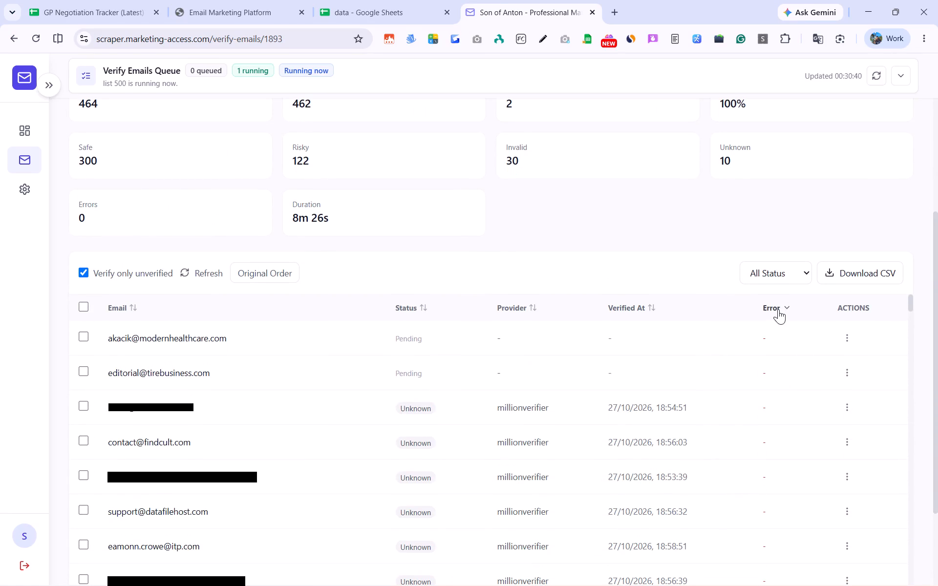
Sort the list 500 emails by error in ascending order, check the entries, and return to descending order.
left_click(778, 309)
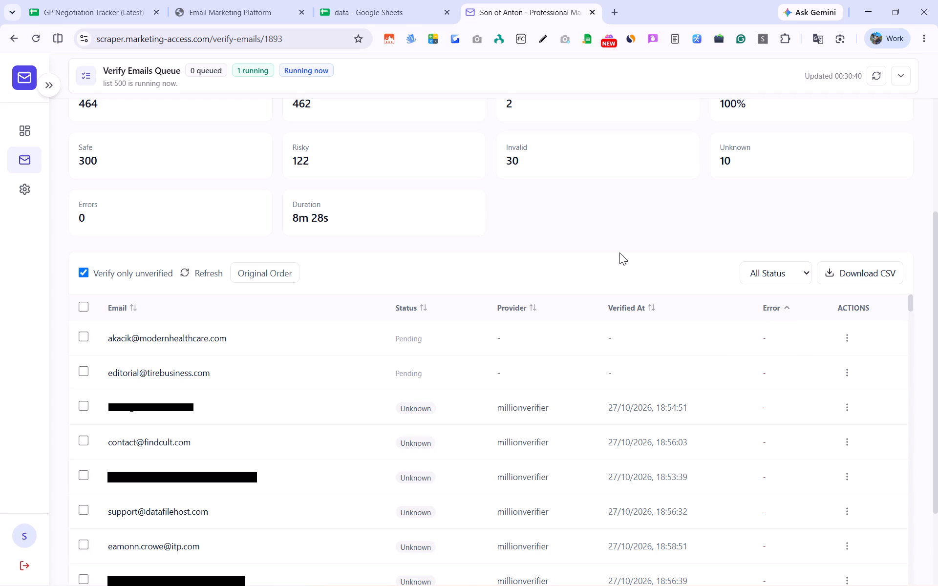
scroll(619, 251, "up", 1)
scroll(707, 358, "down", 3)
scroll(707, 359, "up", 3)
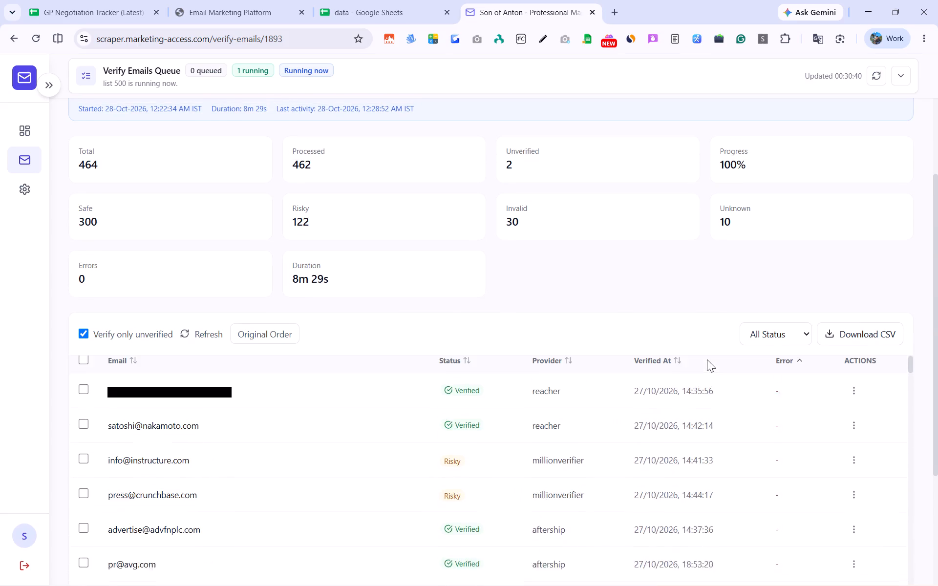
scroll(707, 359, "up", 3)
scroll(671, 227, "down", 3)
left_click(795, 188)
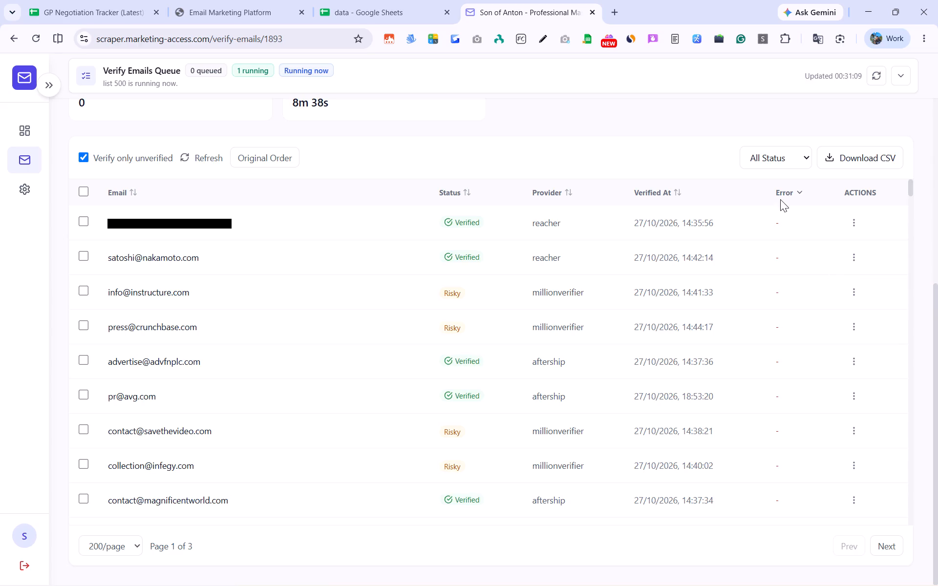
Sort the list 500 email table by status in descending order.
left_click(461, 192)
left_click(461, 192)
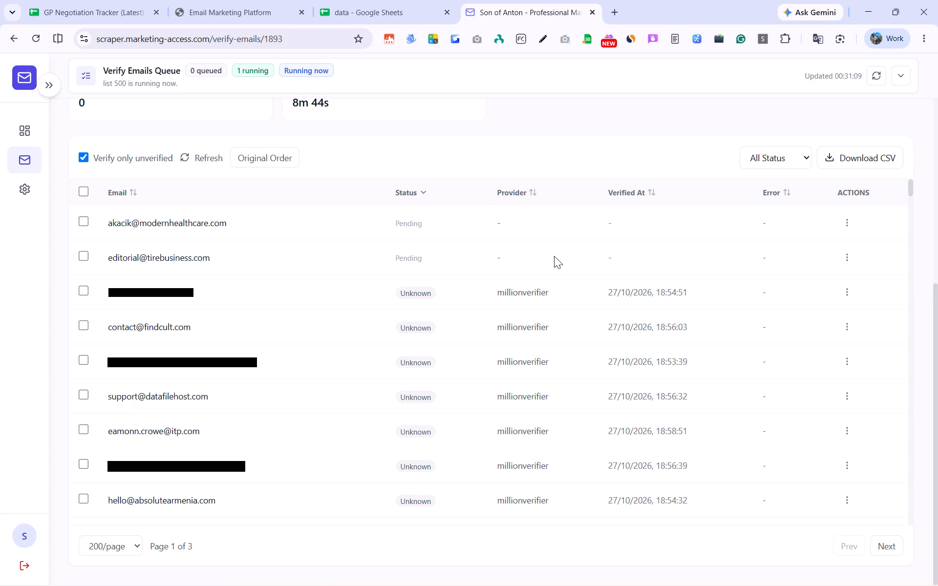
Expand the Verify Emails Queue details, check the list 500 run's progress, and collapse the details again.
scroll(442, 155, "up", 2)
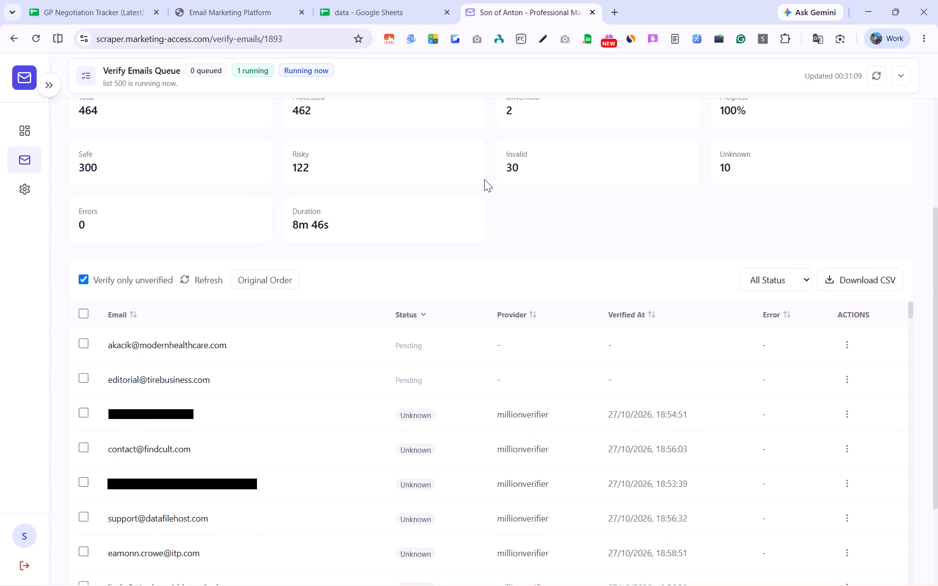
scroll(484, 179, "up", 5)
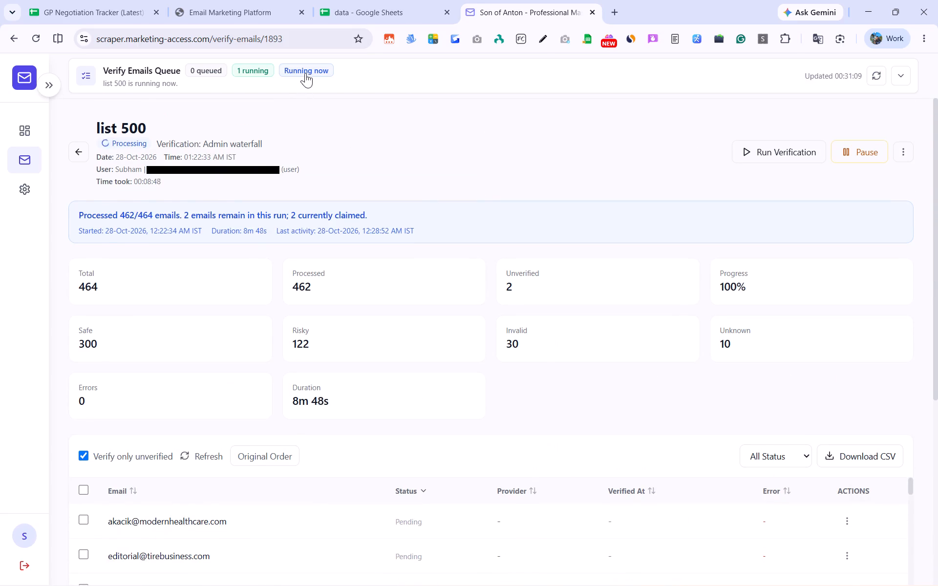
left_click(305, 73)
scroll(396, 209, "up", 4)
scroll(301, 212, "up", 3)
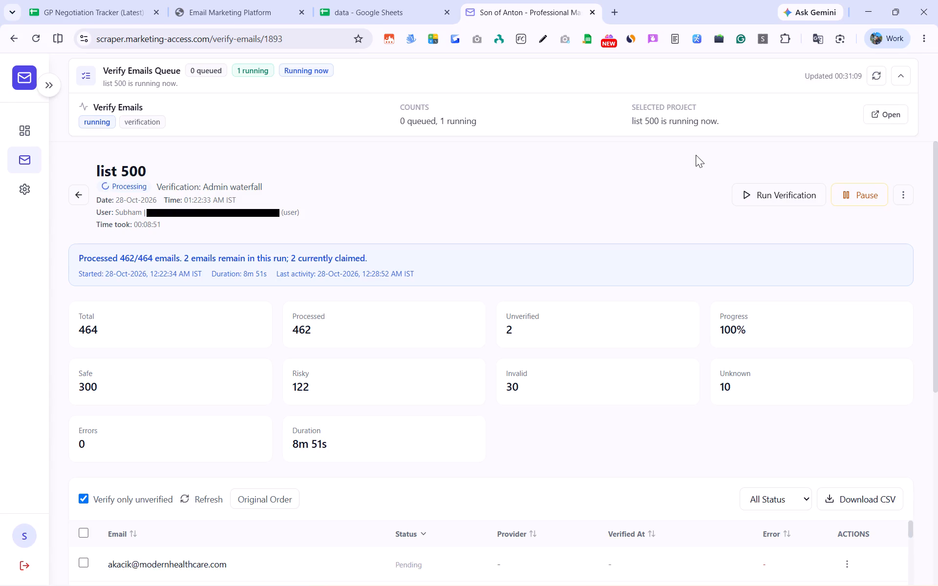
left_click(430, 169)
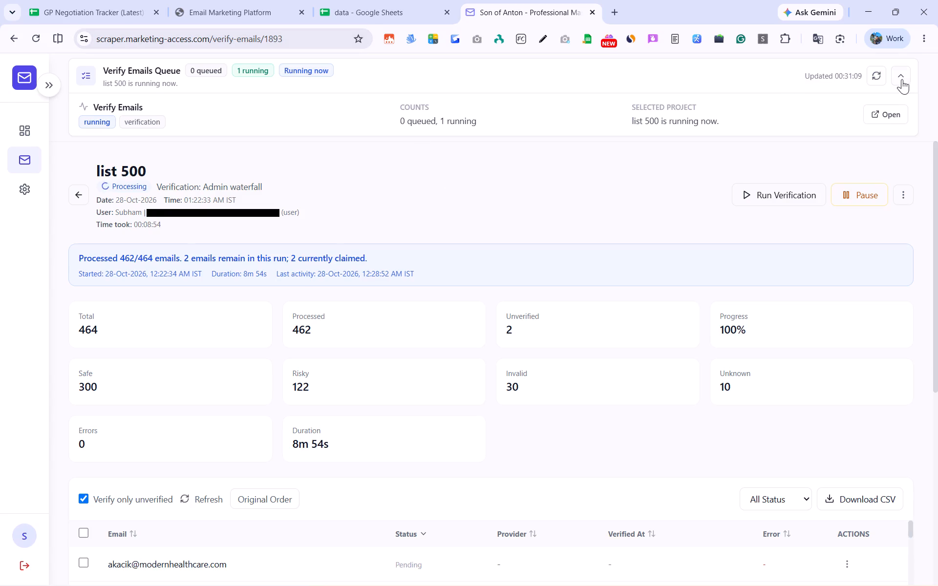
left_click(902, 78)
scroll(480, 200, "down", 4)
scroll(477, 203, "up", 9)
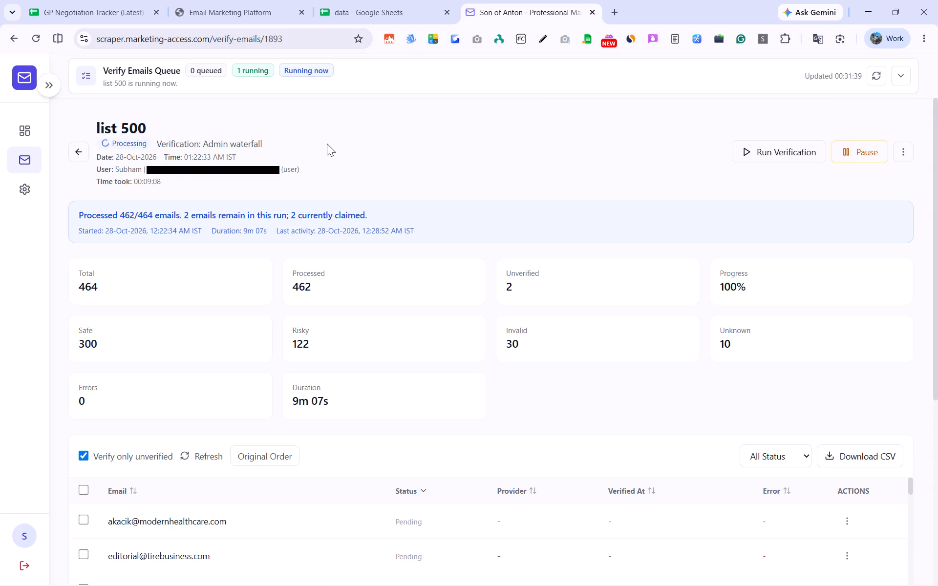
Switch to the Email Marketing Platform and reload its Email Campaigns page.
left_click(263, 0)
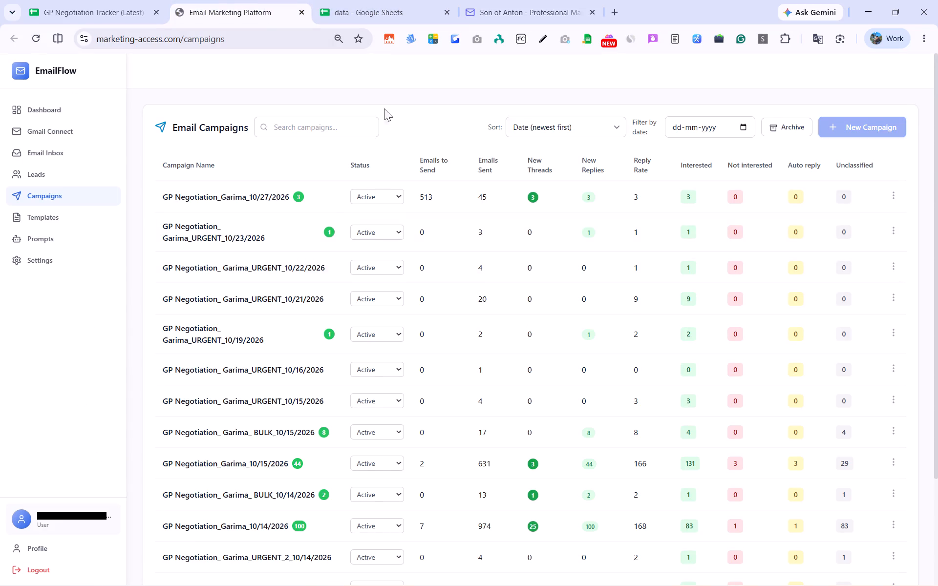
left_click(41, 35)
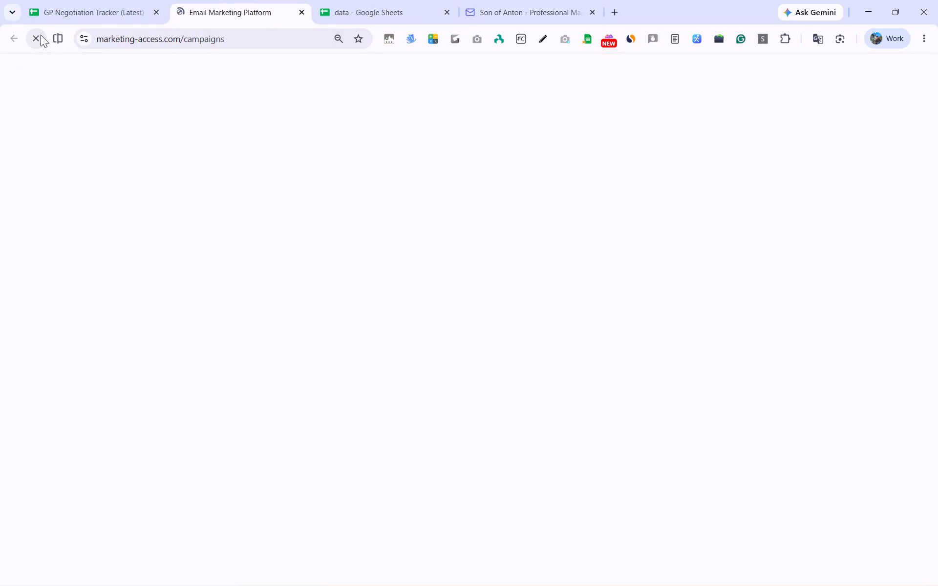
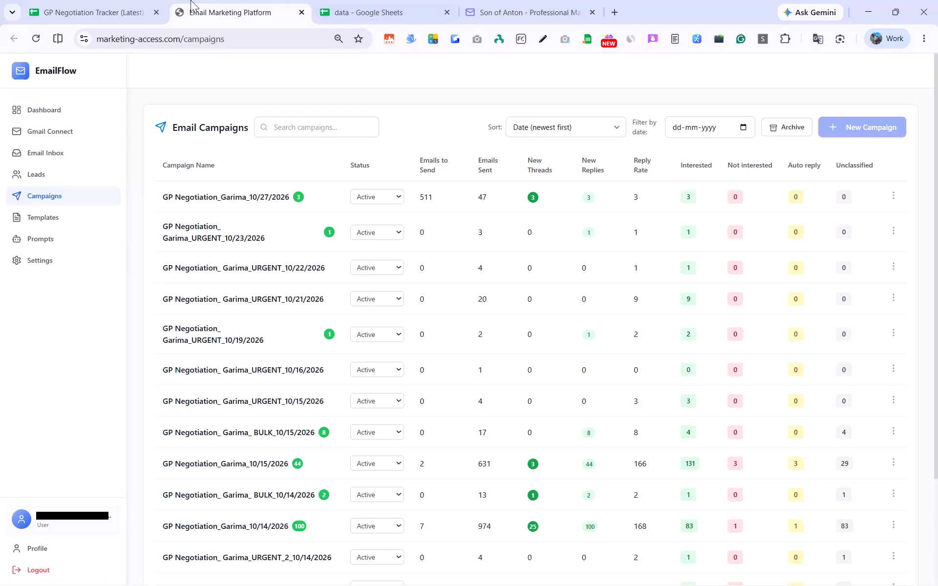
Switch to Son of Anton and examine list 500's verification progress, status totals and email table.
left_click(500, 0)
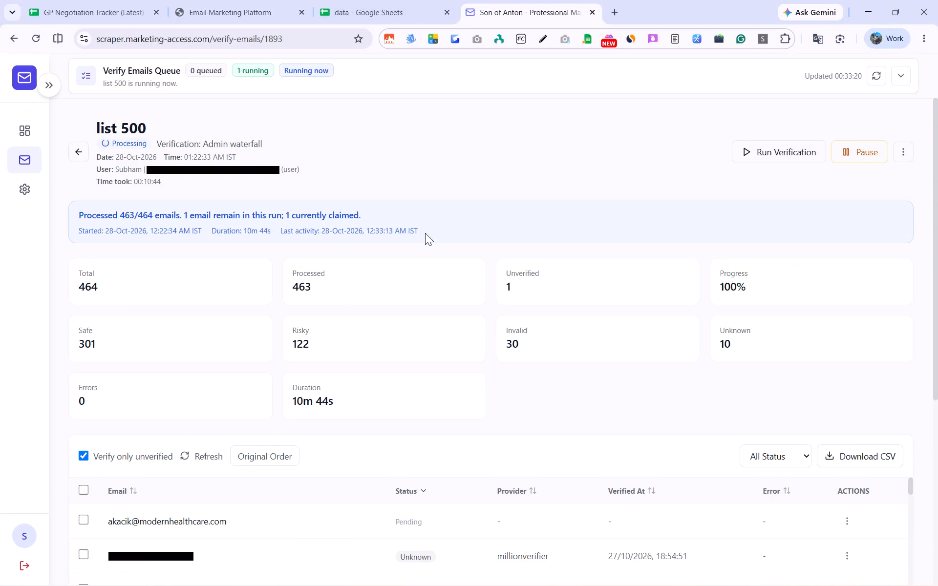
scroll(441, 242, "down", 2)
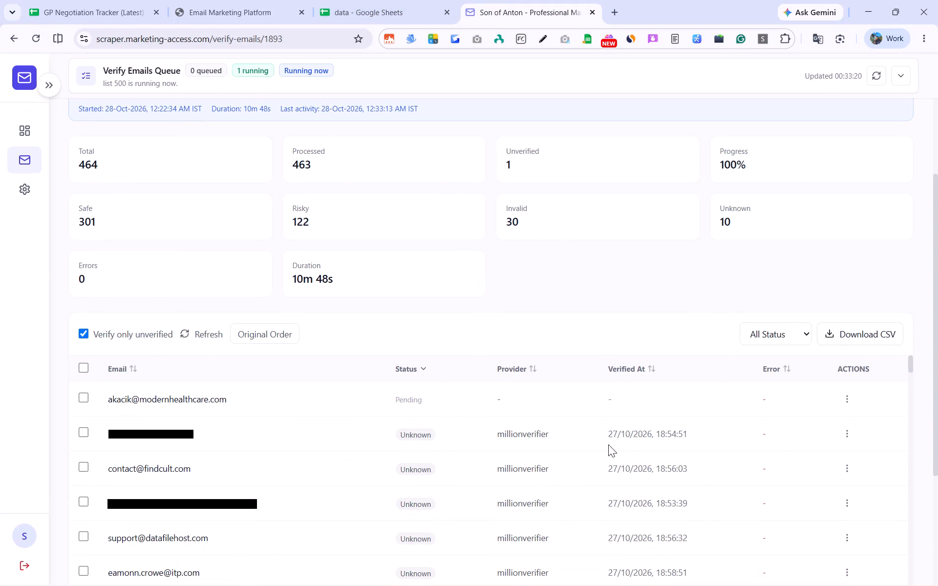
scroll(430, 326, "up", 4)
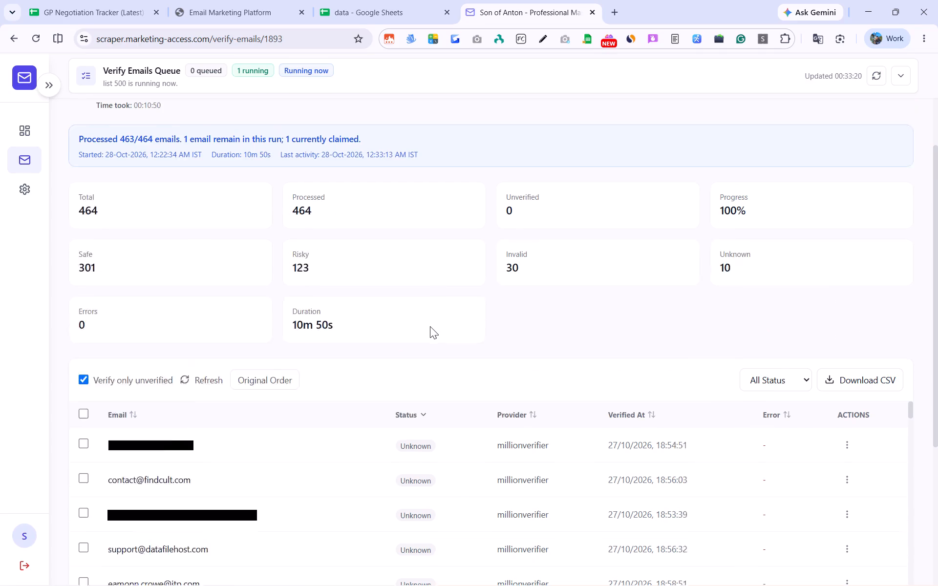
scroll(430, 326, "up", 2)
scroll(466, 393, "down", 5)
scroll(465, 393, "up", 1)
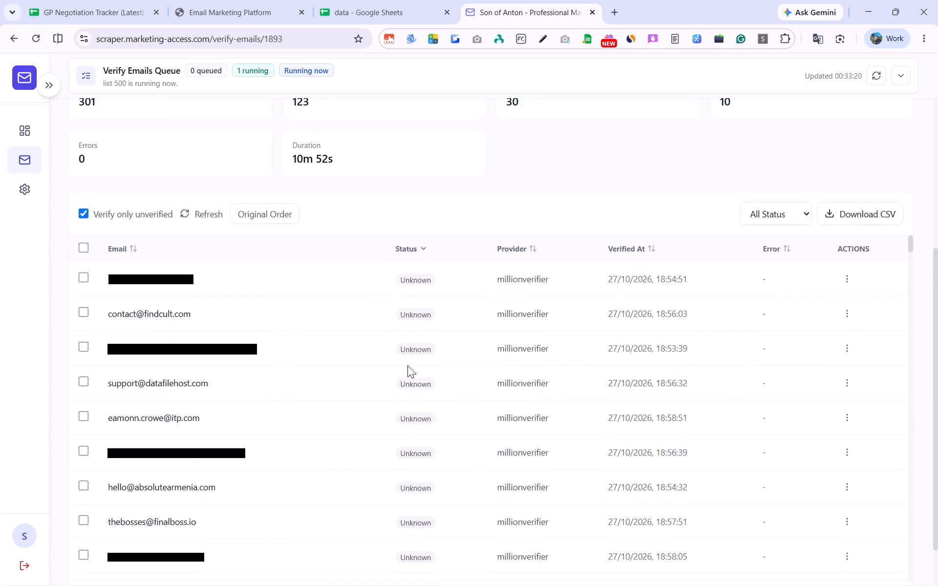
scroll(257, 264, "up", 7)
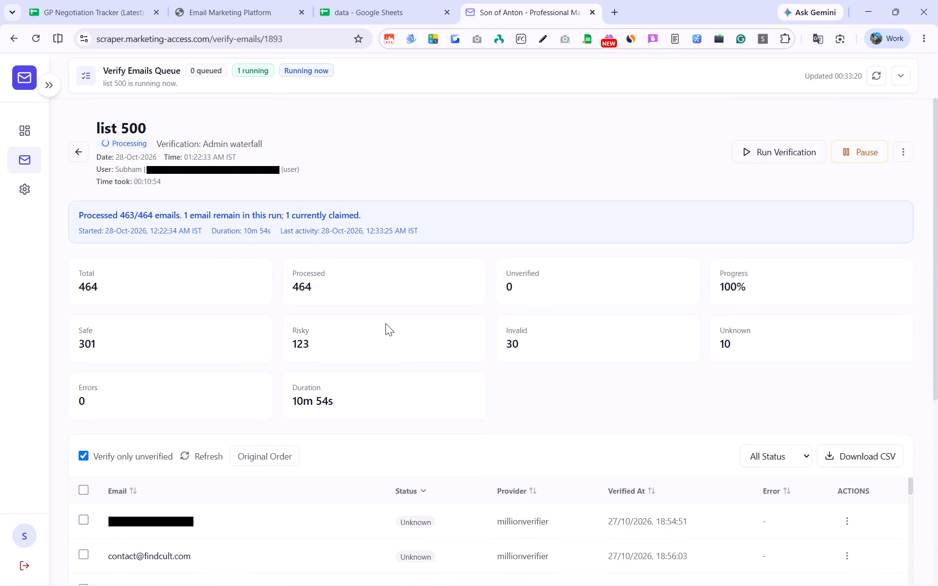
scroll(406, 266, "down", 2)
scroll(406, 266, "up", 1)
scroll(406, 266, "down", 1)
scroll(406, 266, "up", 3)
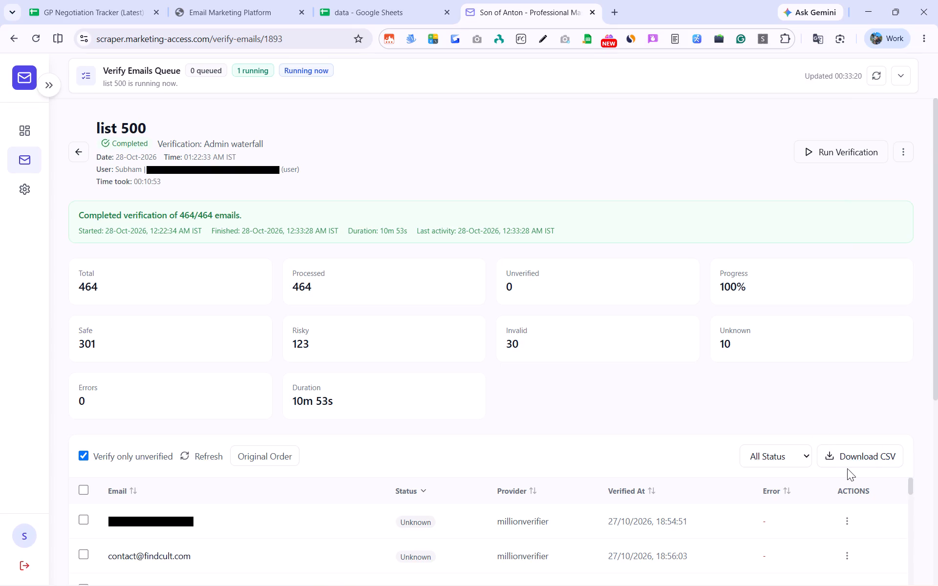
Download the list 500 verification results as a CSV and open the exported file.
left_click(847, 468)
left_click(847, 459)
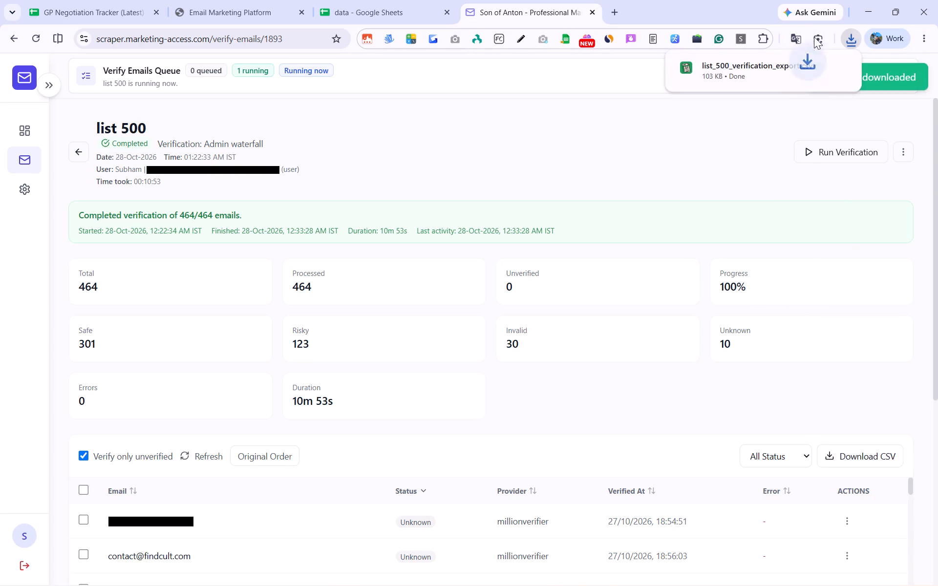
left_click(746, 61)
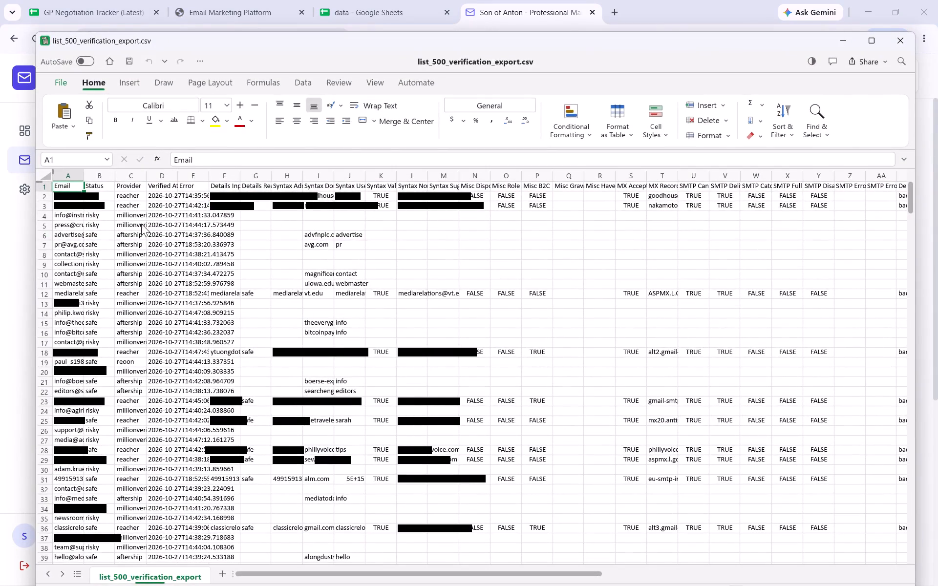
Widen all columns of the list_500_verification_export sheet together until the email addresses in the first column fit.
left_click(41, 170)
left_click_drag(83, 176, 84, 175)
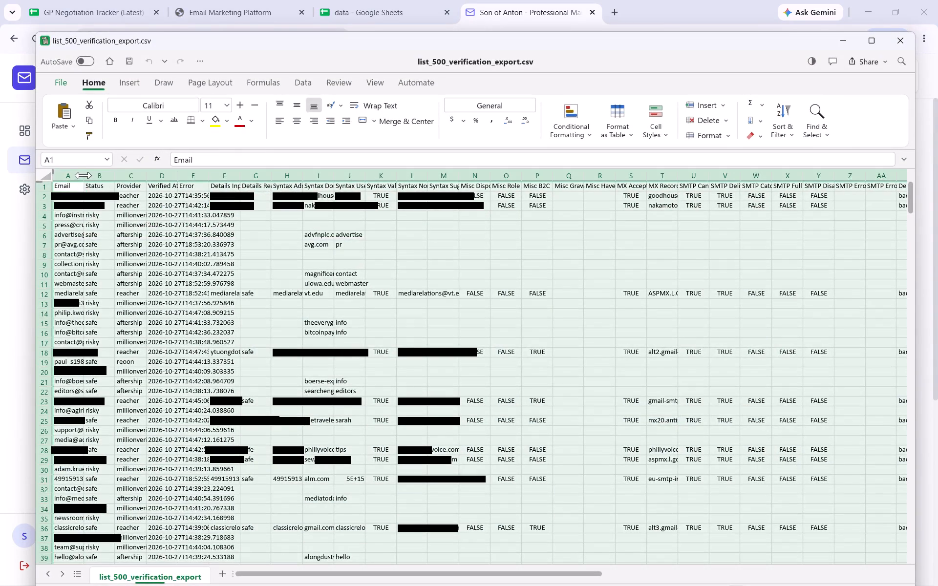
left_click_drag(84, 175, 116, 180)
left_click_drag(116, 180, 130, 180)
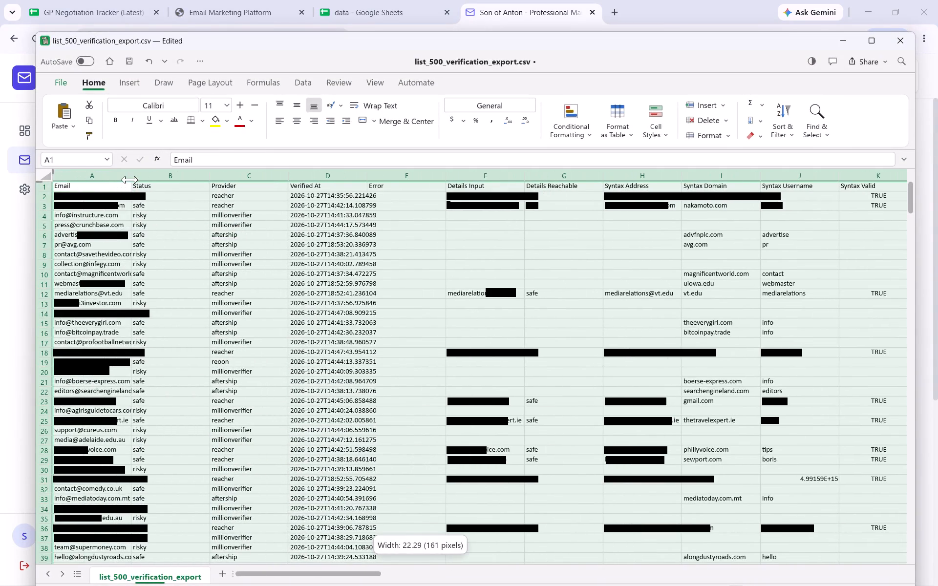
left_click_drag(130, 180, 130, 179)
scroll(497, 272, "up", 1)
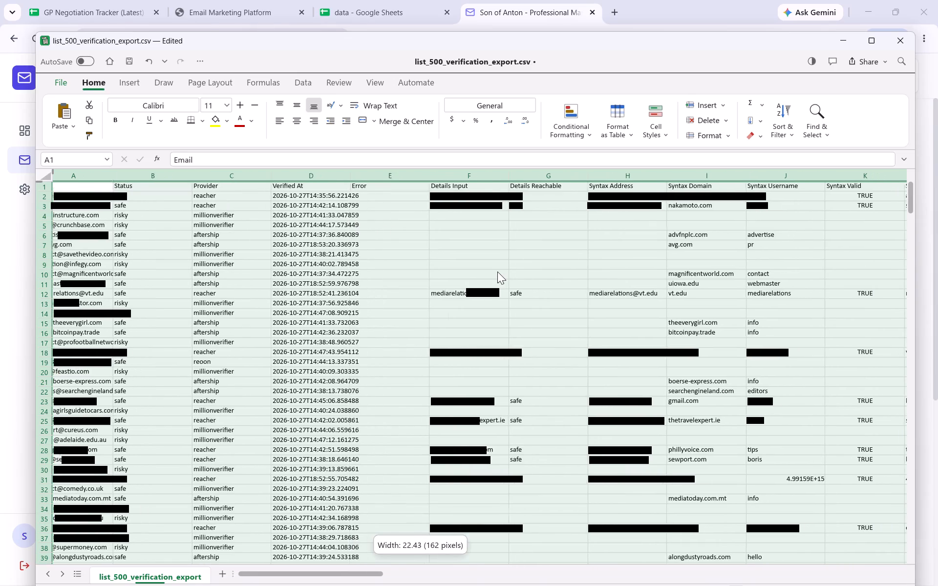
scroll(497, 272, "up", 1)
scroll(497, 272, "right", 1)
scroll(497, 272, "up", 1)
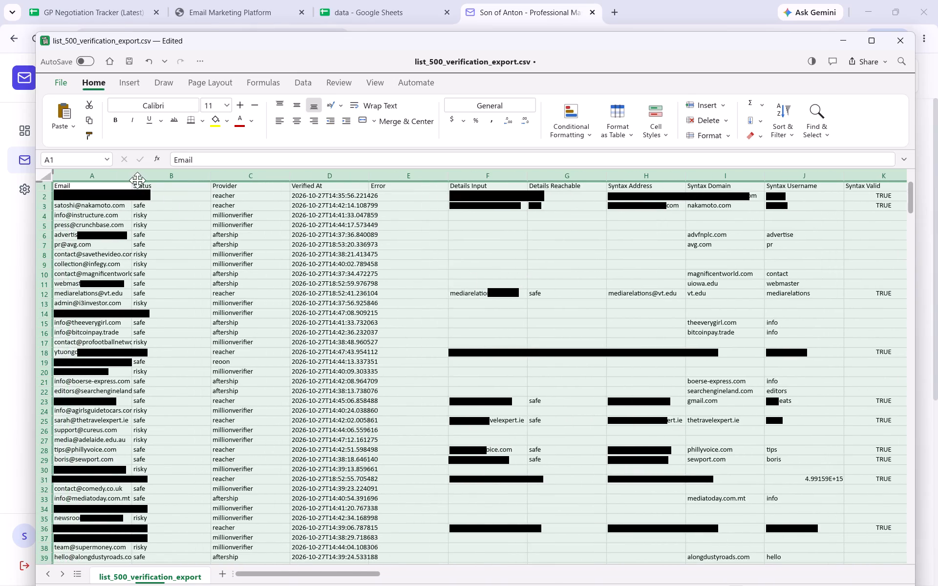
left_click_drag(130, 176, 163, 180)
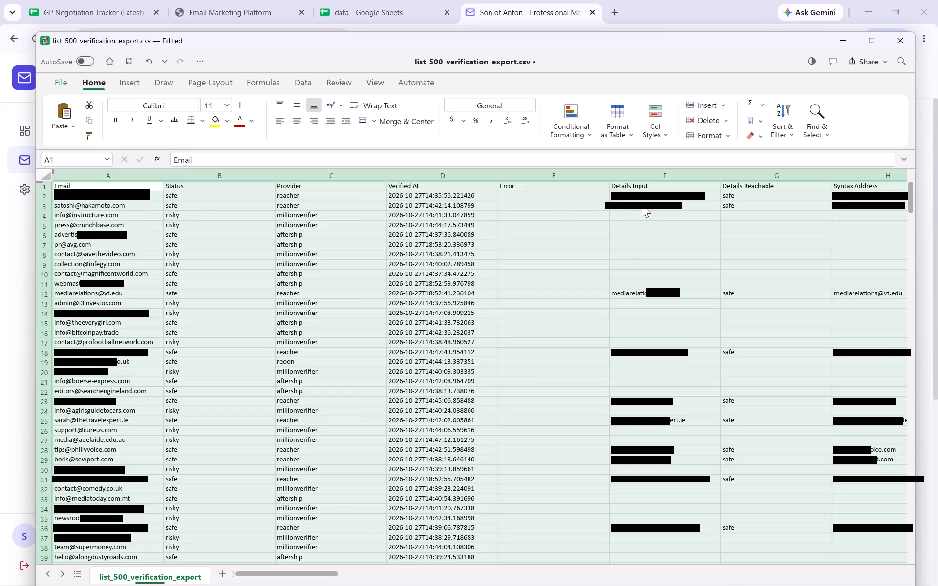
Examine the export's columns from Email across to Debug SMTP Retries, and return to the first column.
left_click(646, 295)
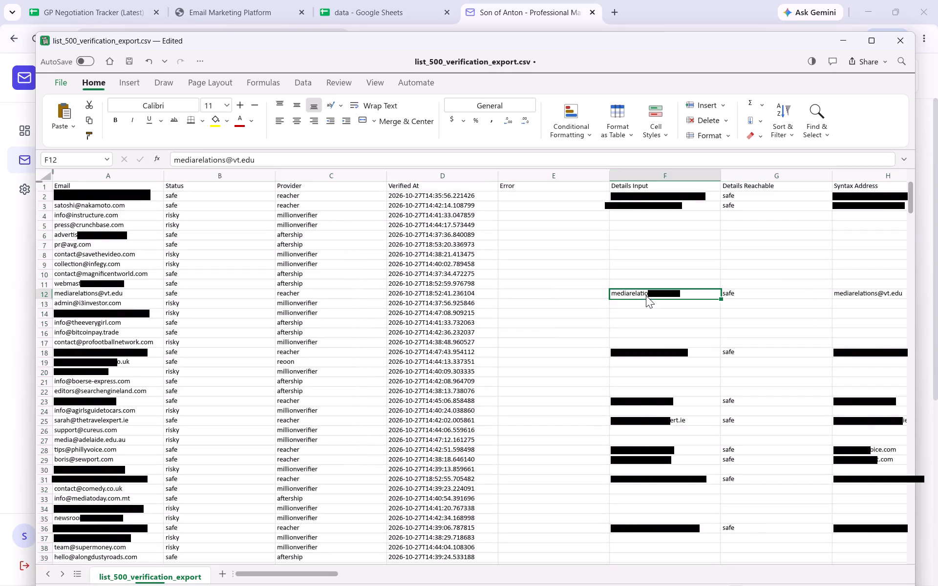
key("shift+space")
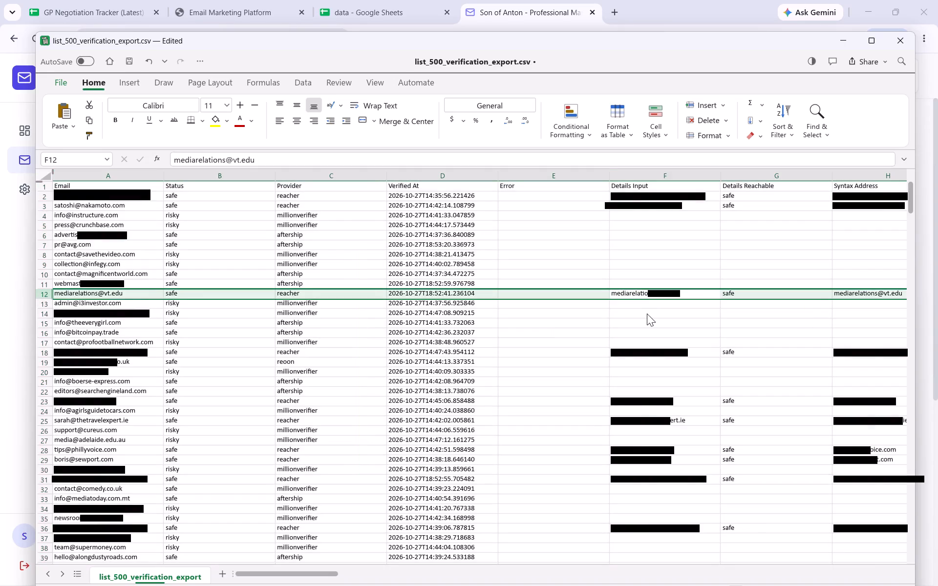
left_click(647, 314)
scroll(717, 310, "left", 3)
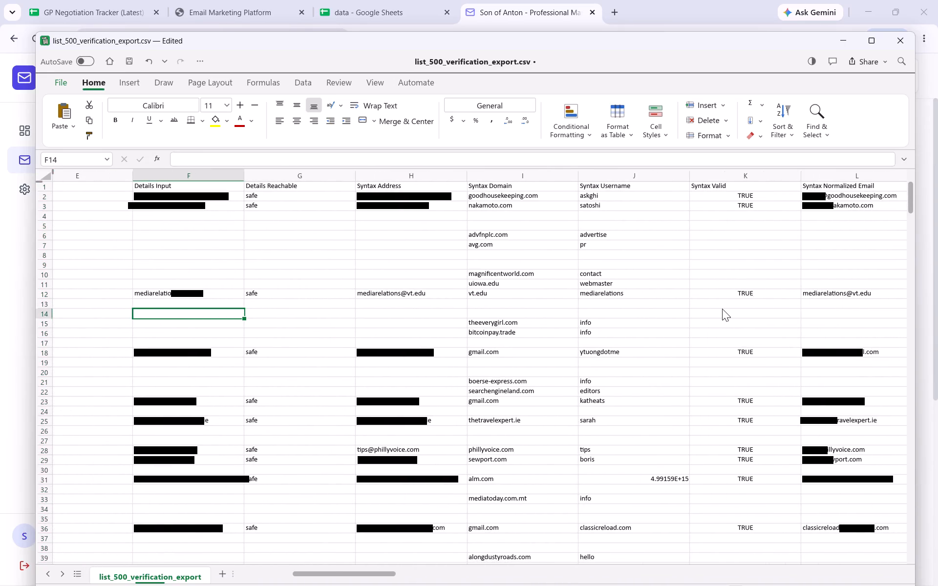
scroll(715, 308, "left", 1)
scroll(474, 282, "left", 1)
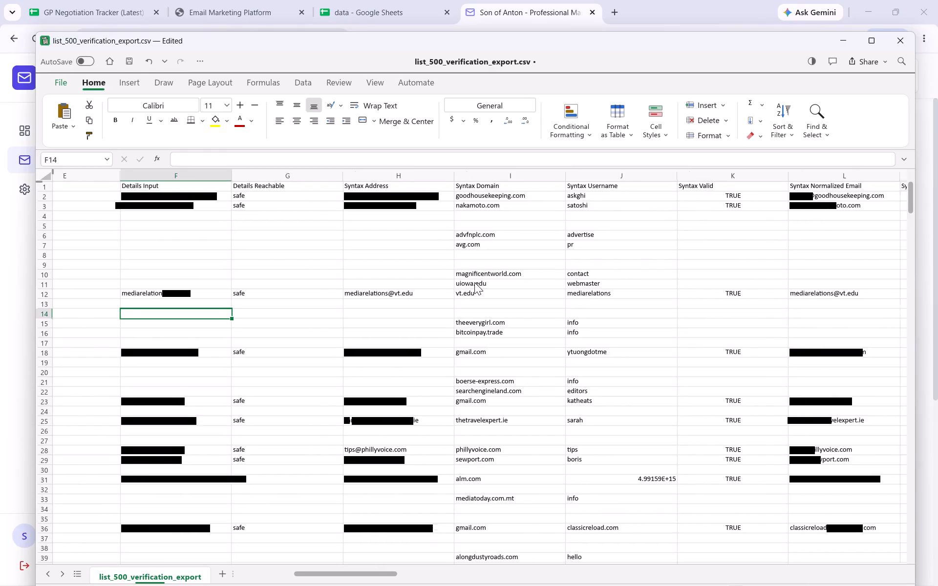
scroll(474, 282, "left", 2)
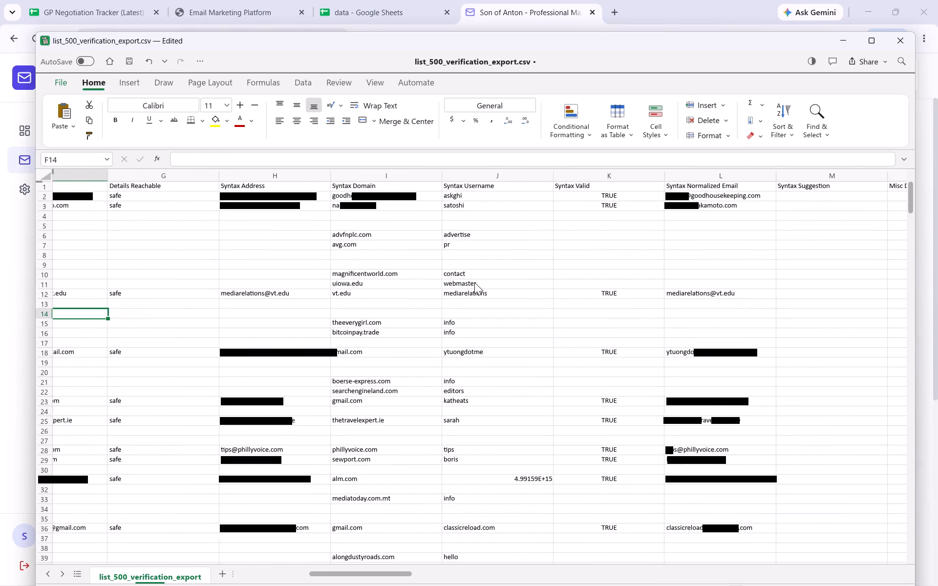
scroll(474, 282, "left", 3)
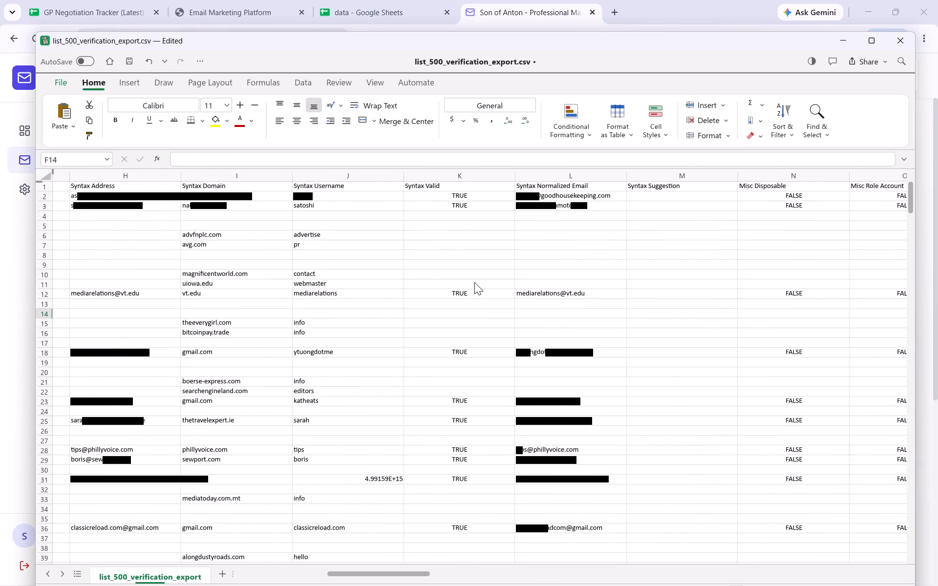
scroll(474, 282, "left", 6)
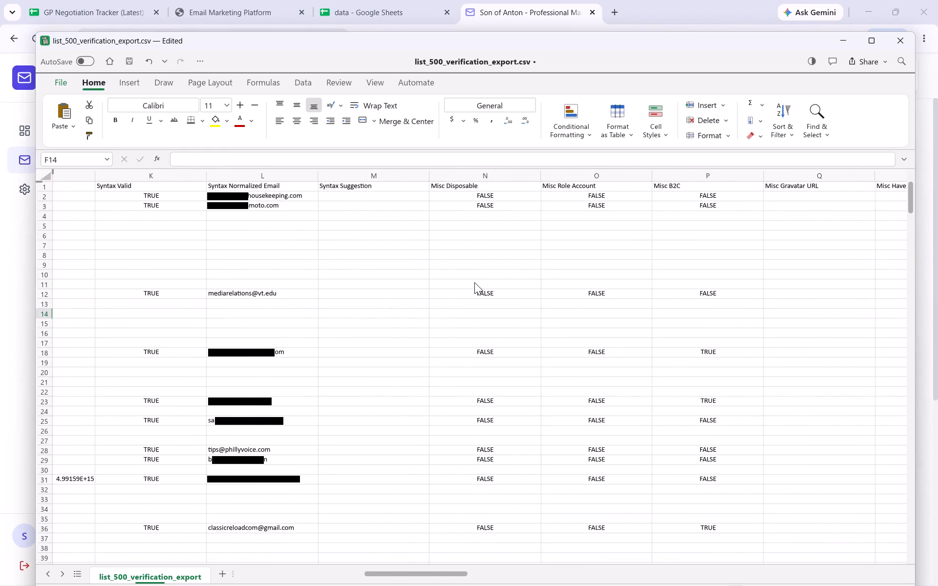
scroll(474, 282, "left", 10)
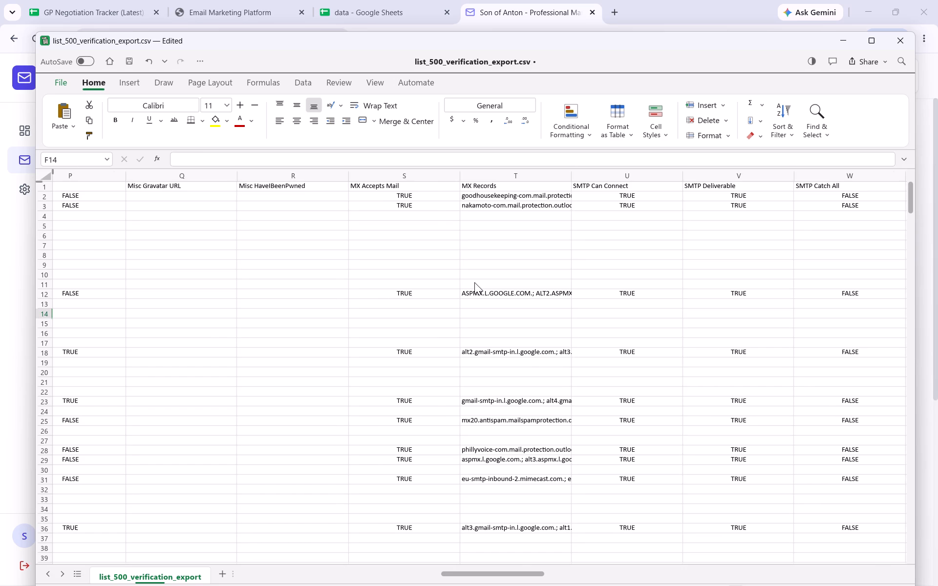
scroll(474, 282, "left", 3)
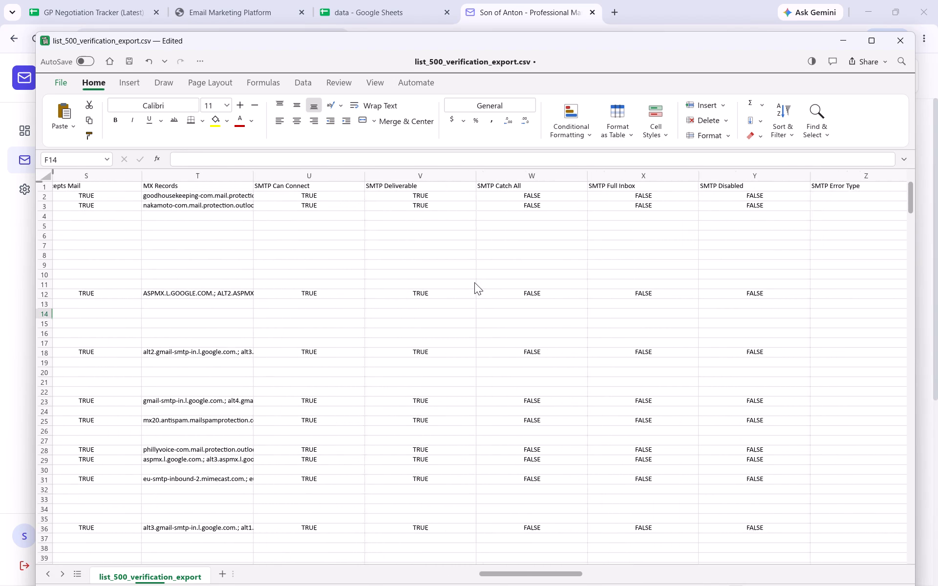
scroll(474, 282, "left", 4)
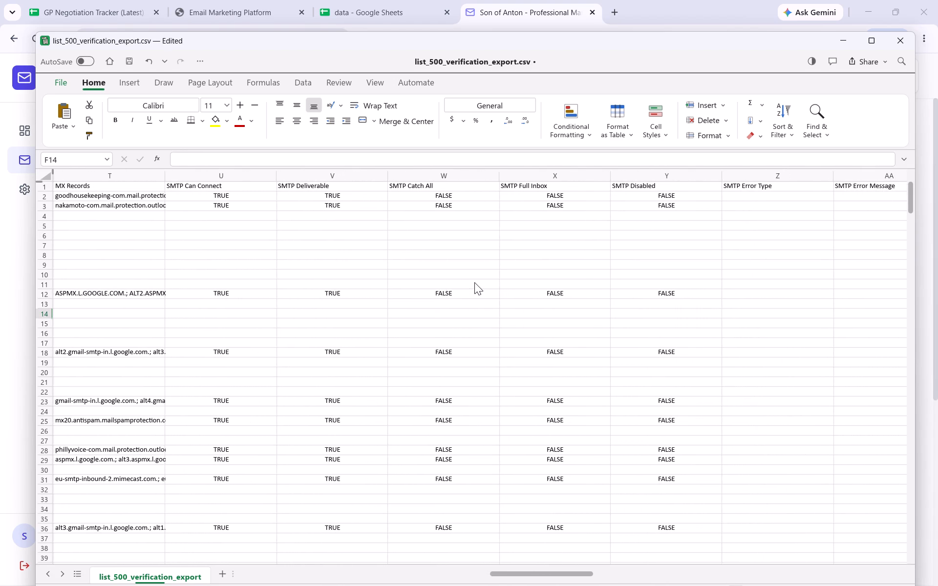
scroll(474, 282, "left", 5)
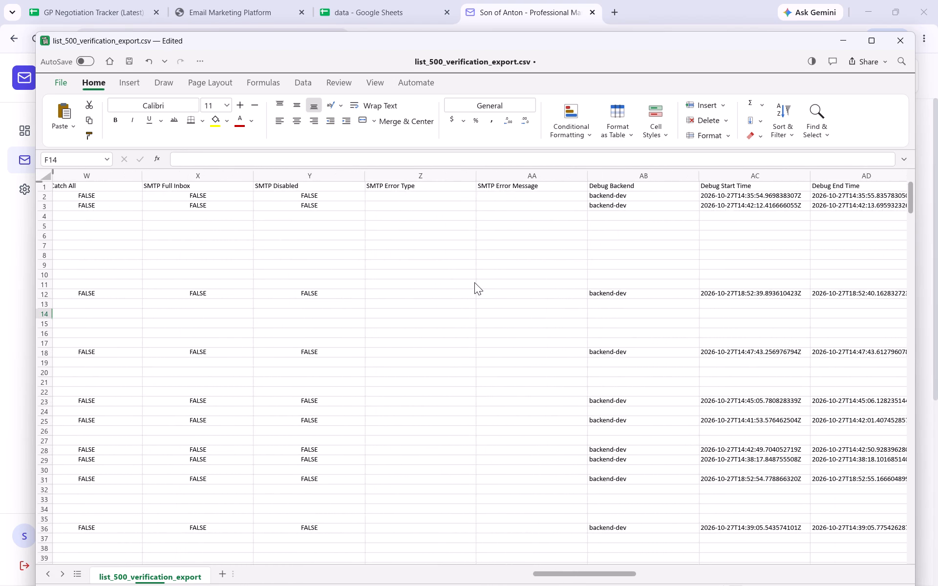
scroll(474, 282, "left", 10)
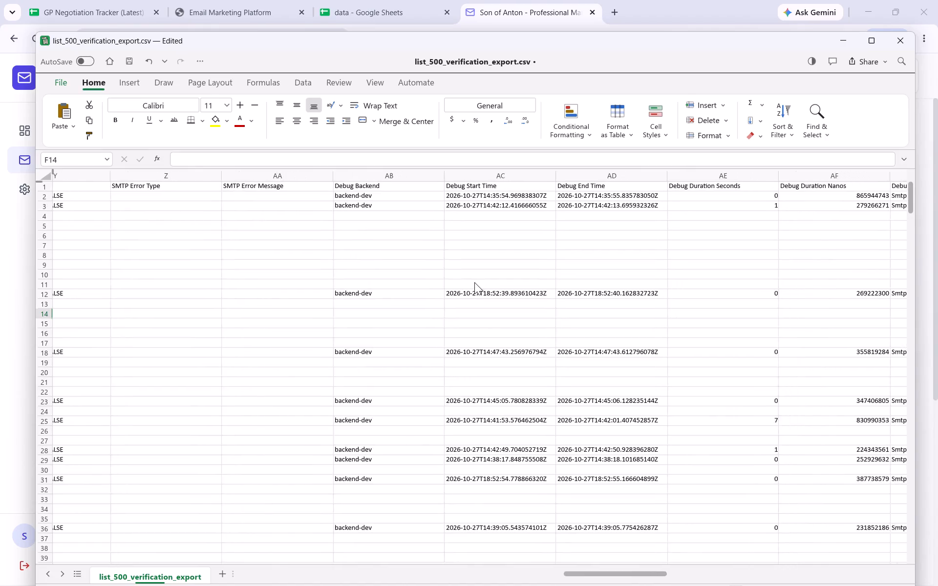
scroll(474, 282, "left", 8)
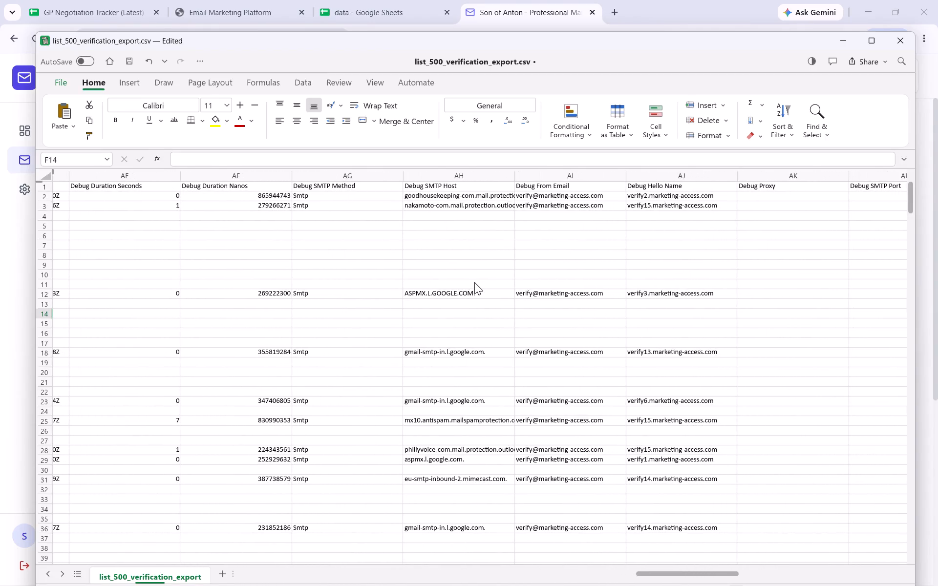
scroll(474, 282, "left", 2)
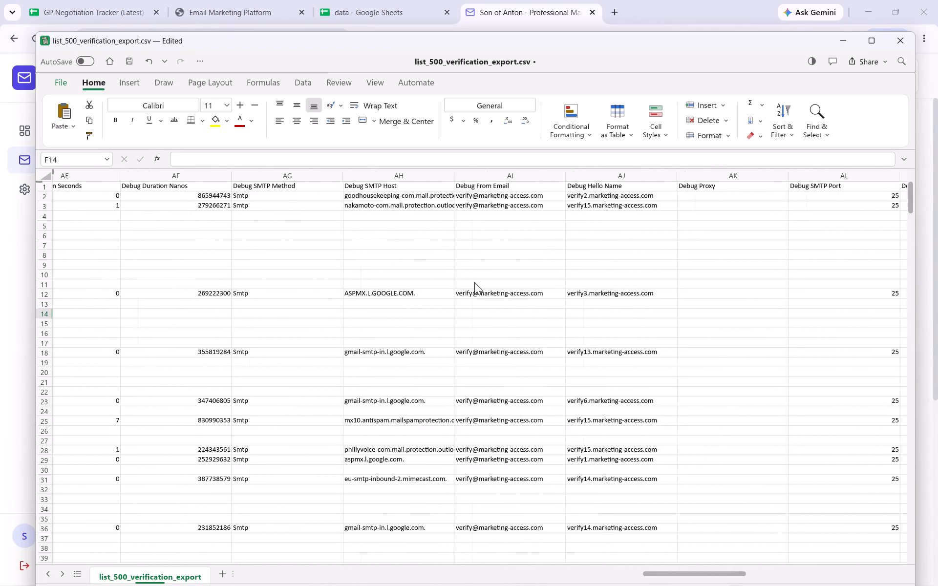
scroll(474, 282, "left", 1)
scroll(474, 282, "left", 20)
scroll(474, 282, "left", 11)
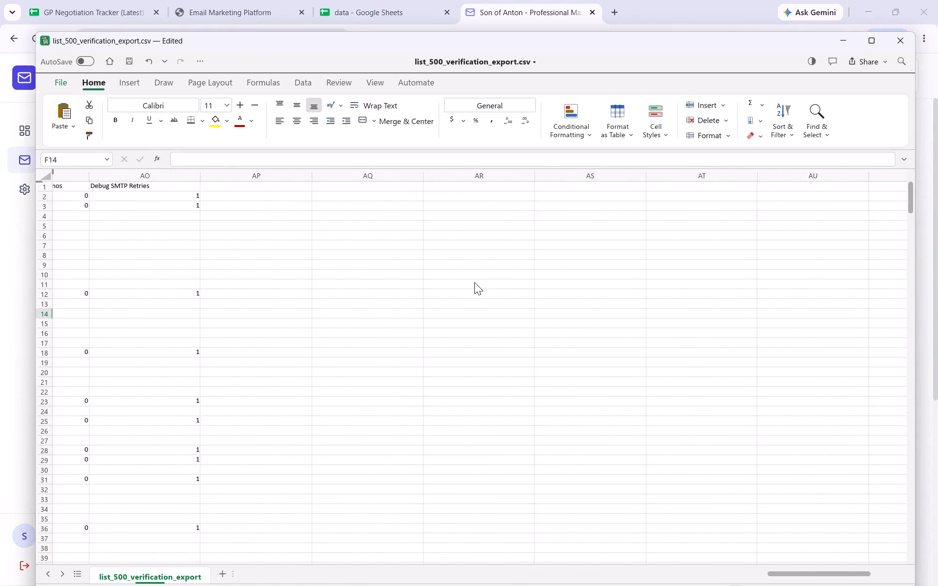
scroll(474, 282, "right", 20)
scroll(474, 282, "right", 20)
scroll(474, 282, "right", 20)
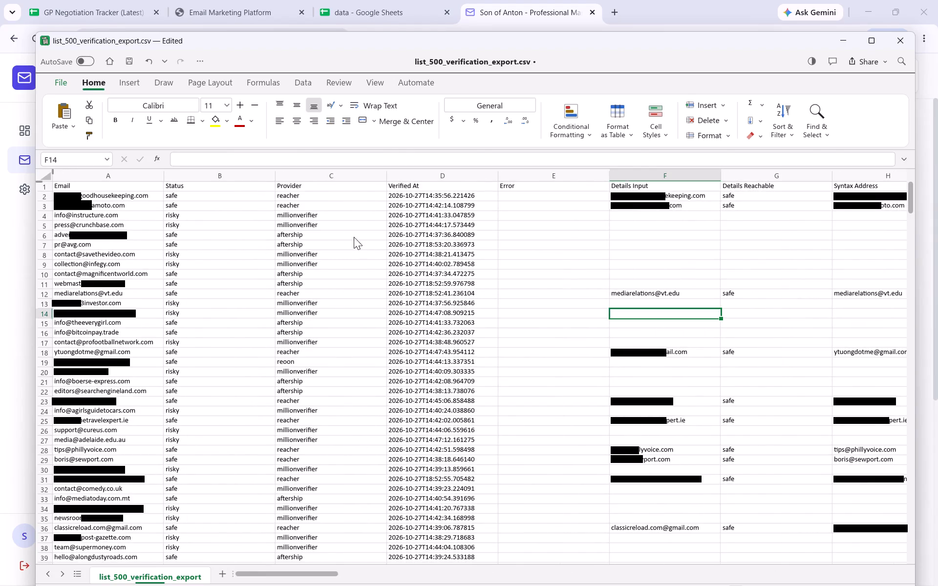
scroll(64, 182, "right", 20)
scroll(64, 182, "right", 20)
scroll(64, 182, "right", 20)
Copy the entire contents of the list_500_verification_export sheet.
left_click(46, 172)
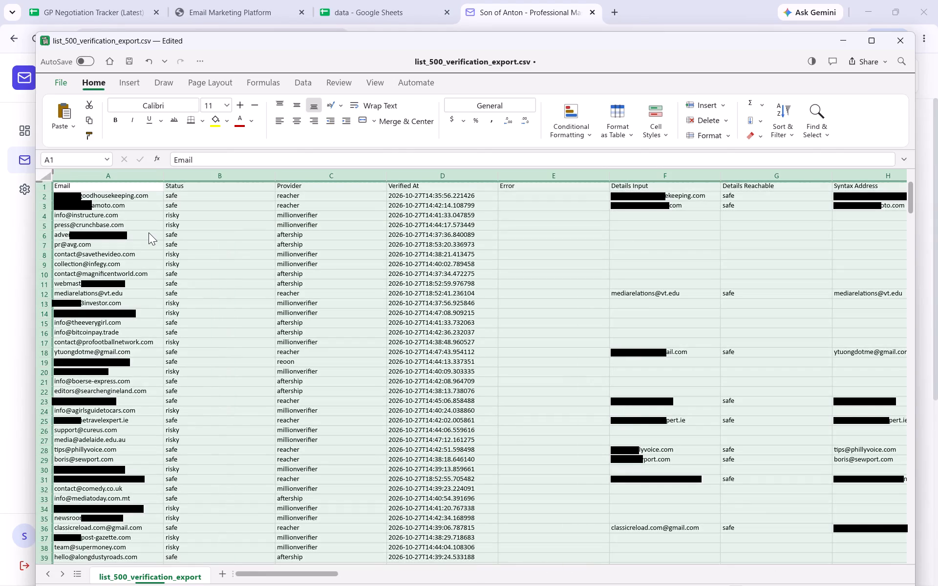
key("ctrl+c")
key("ctrl+c")
Close the list_500_verification_export file without saving its changes.
left_click(901, 35)
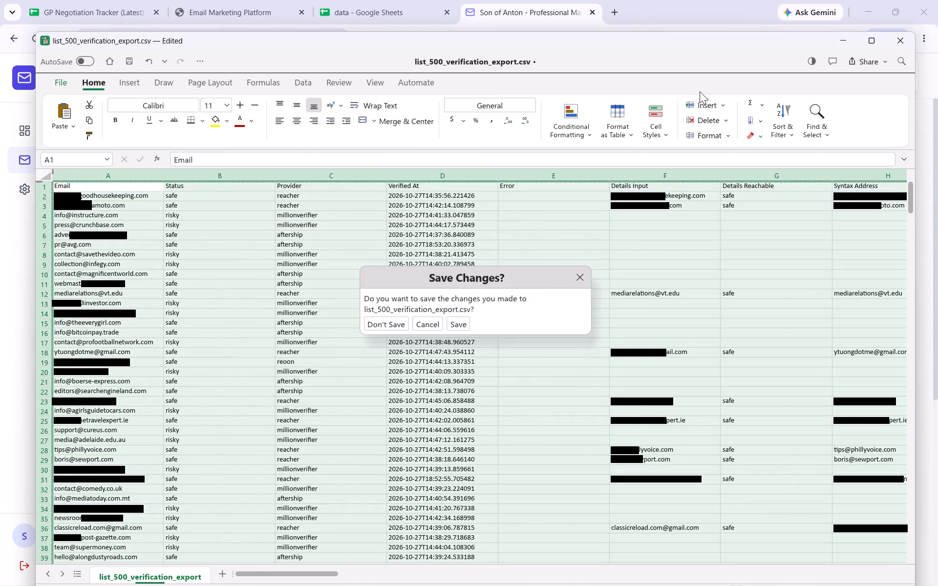
left_click(448, 327)
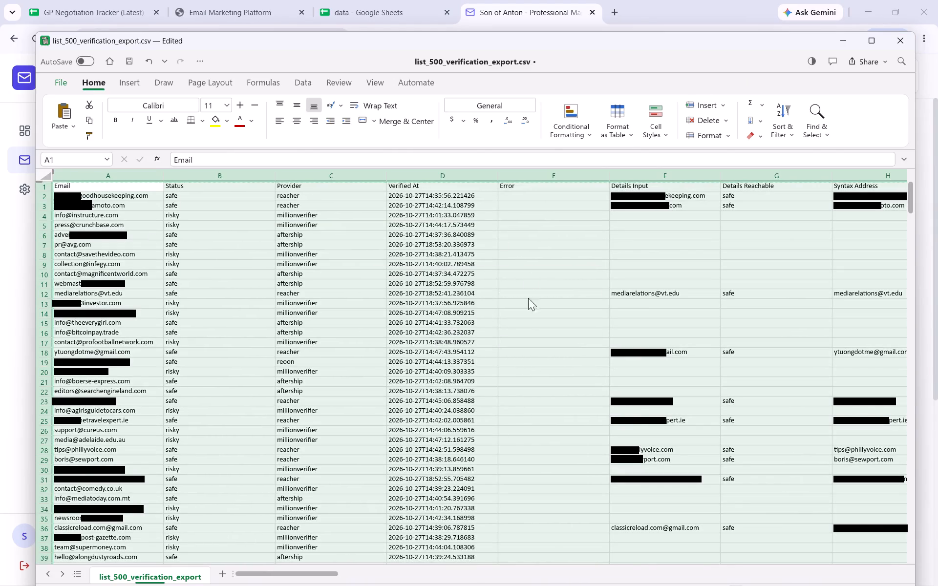
left_click(887, 36)
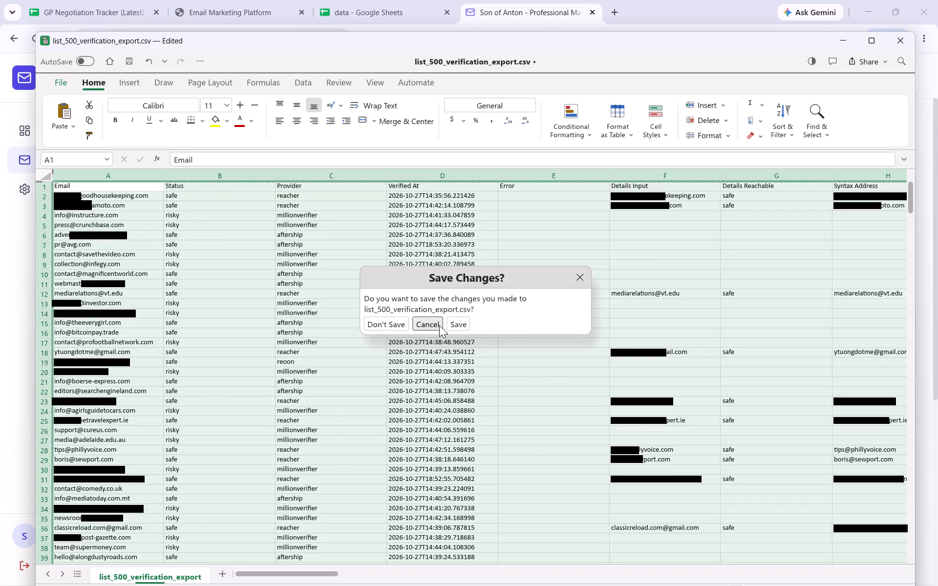
left_click(452, 326)
left_click(681, 253)
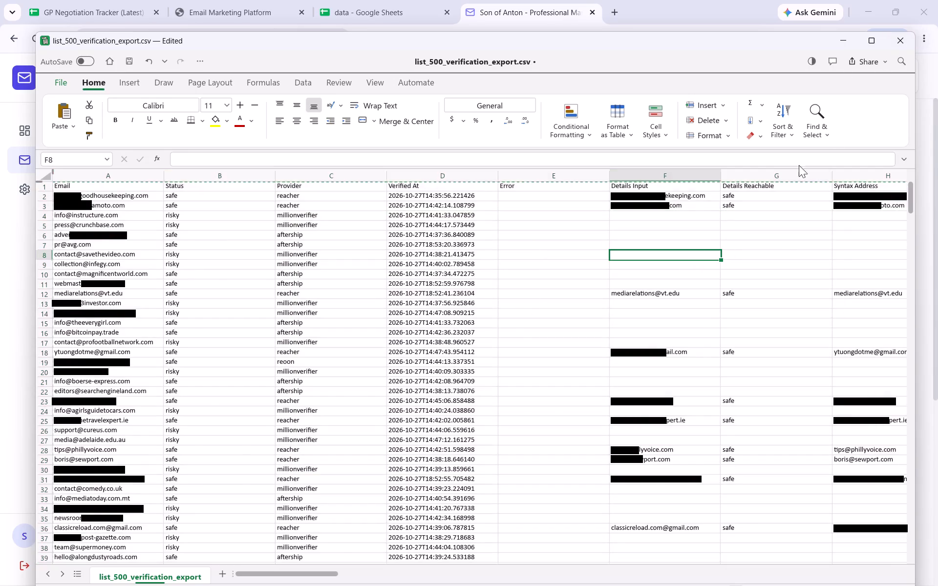
left_click(904, 40)
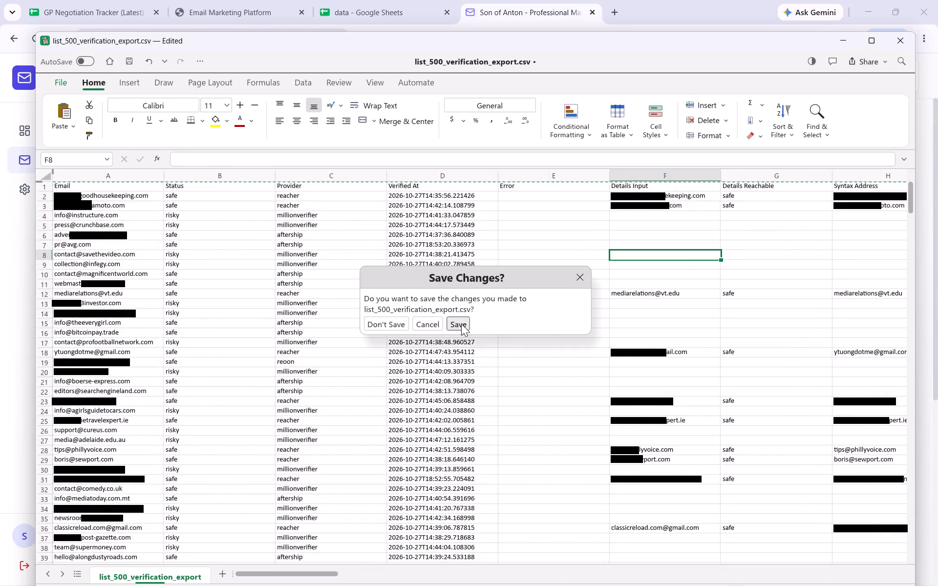
left_click(461, 324)
left_click(899, 45)
left_click(391, 324)
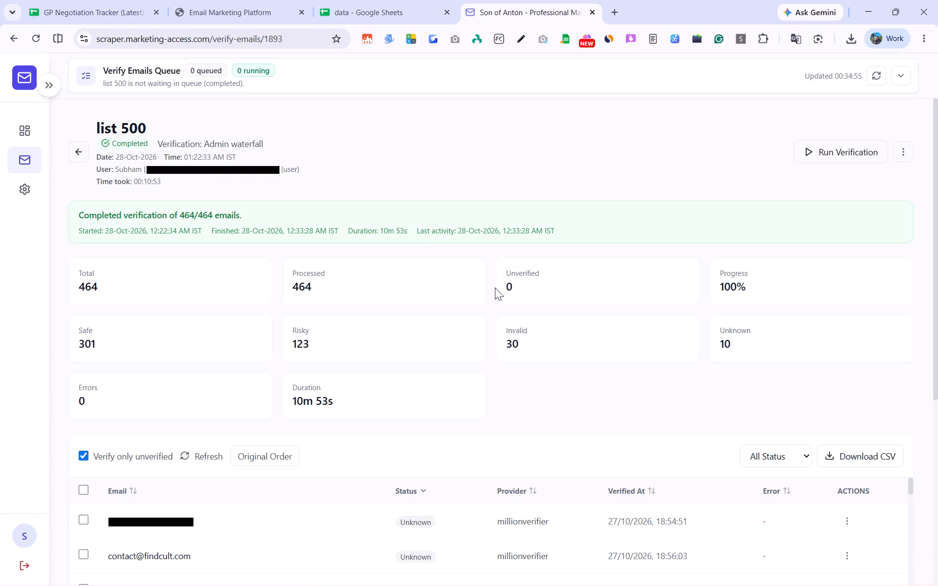
Switch to the data spreadsheet and clear the duplicate email addresses from column C of Sheet2.
scroll(419, 242, "up", 7)
left_click(416, 0)
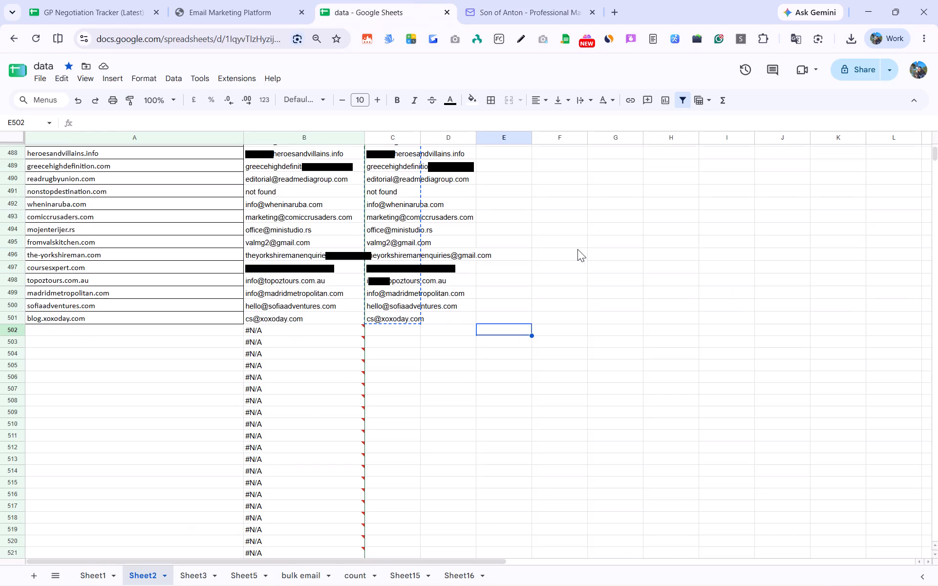
scroll(576, 249, "up", 20)
scroll(576, 249, "up", 20)
scroll(576, 249, "up", 8)
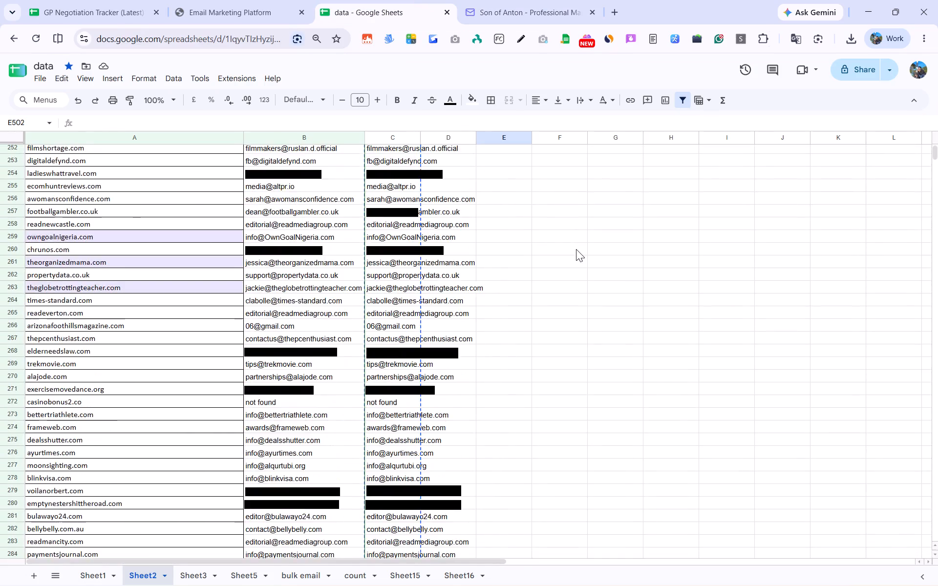
scroll(576, 249, "up", 17)
key("BackSpace")
scroll(575, 249, "up", 10)
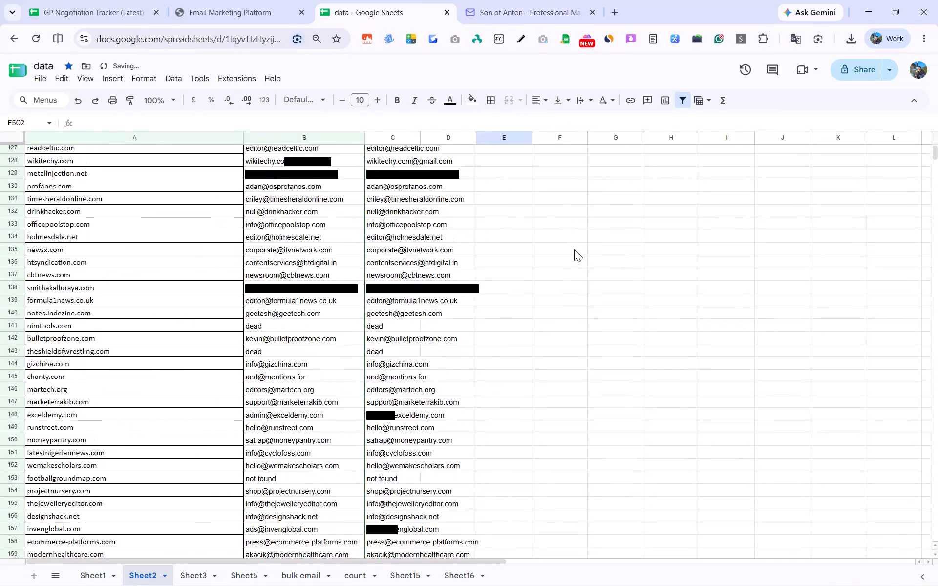
scroll(559, 249, "up", 19)
left_click(387, 138)
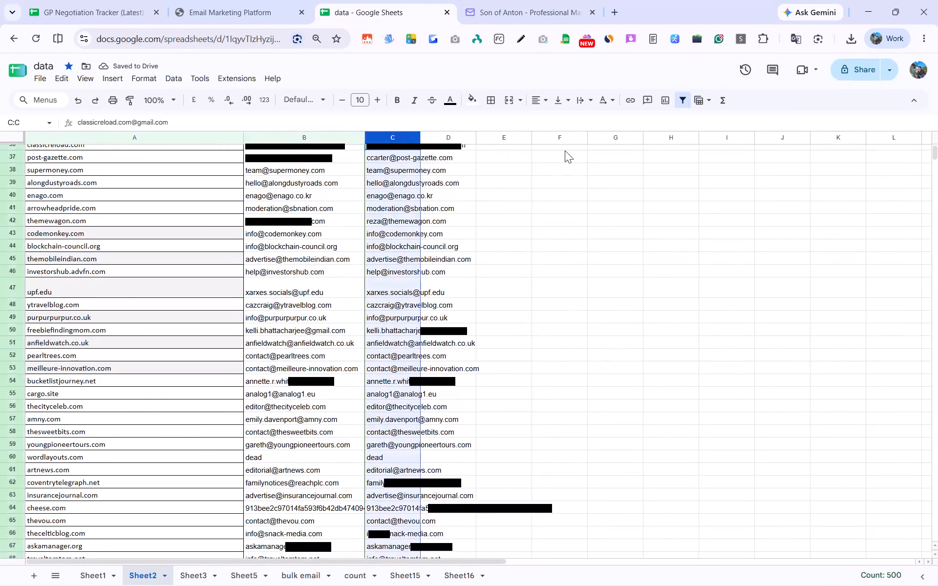
key("BackSpace")
left_click(553, 226)
scroll(553, 226, "up", 19)
Paste the copied verification results into the empty Sheet15, starting at cell A1.
left_click(465, 573)
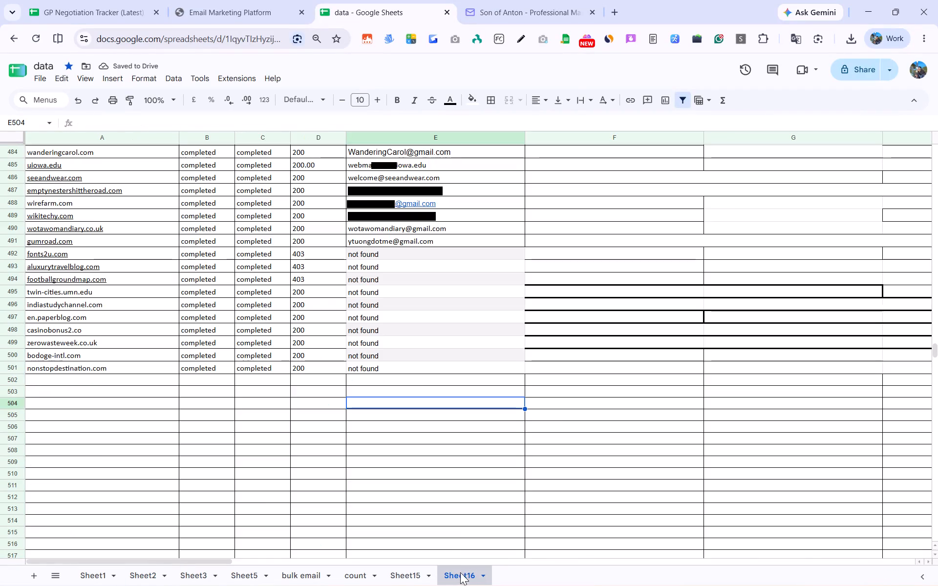
left_click(411, 575)
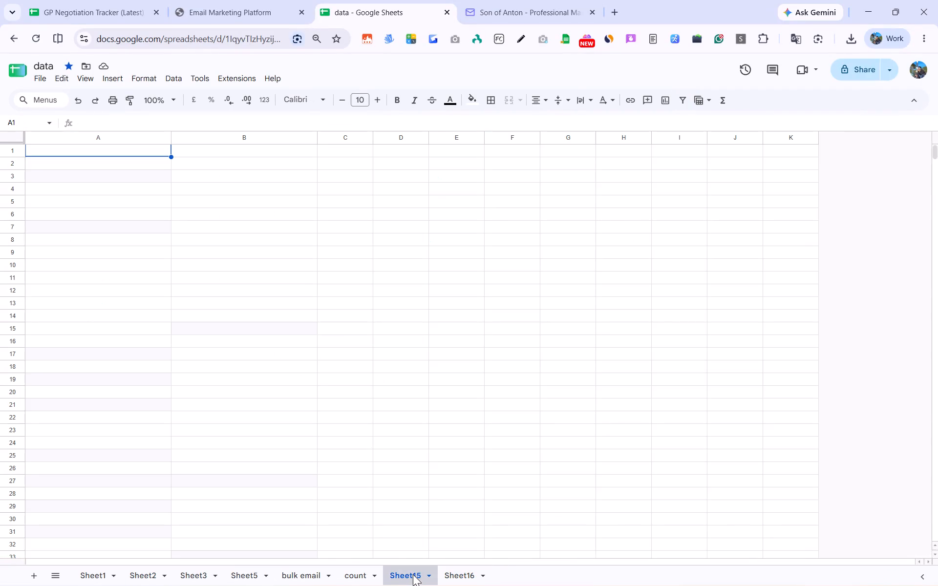
key("ctrl+v")
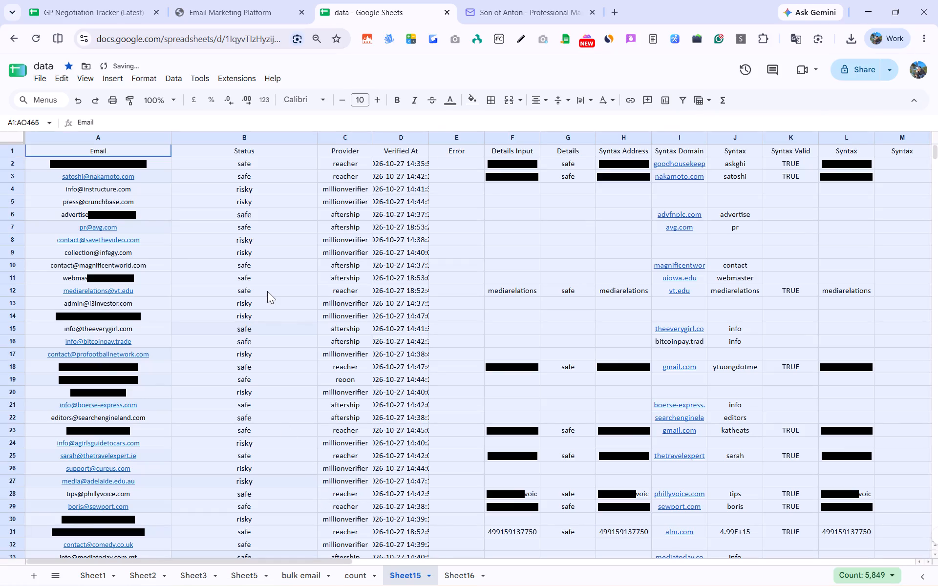
Add a filter to the pasted verification results and show only the rows whose Status is safe.
left_click(694, 97)
left_click(682, 93)
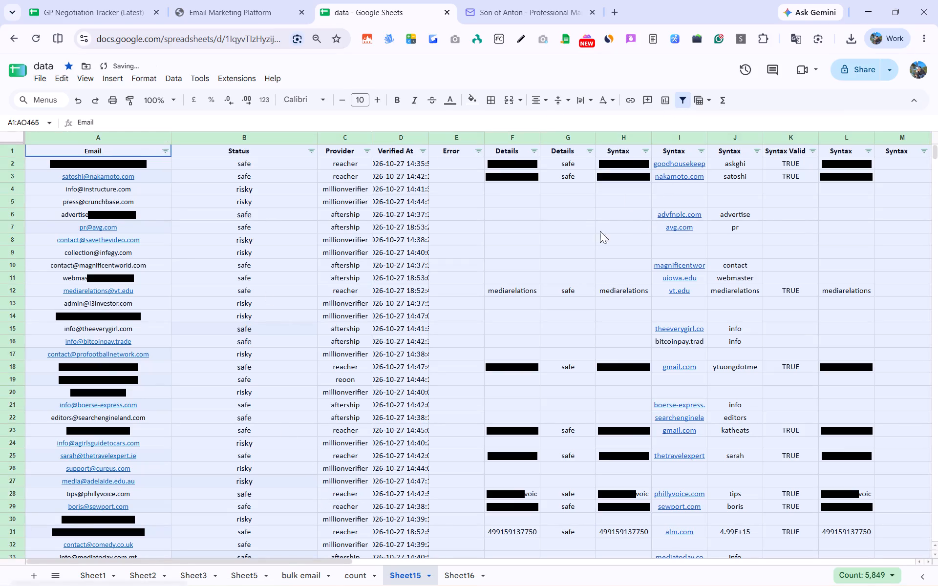
left_click(591, 246)
left_click(309, 151)
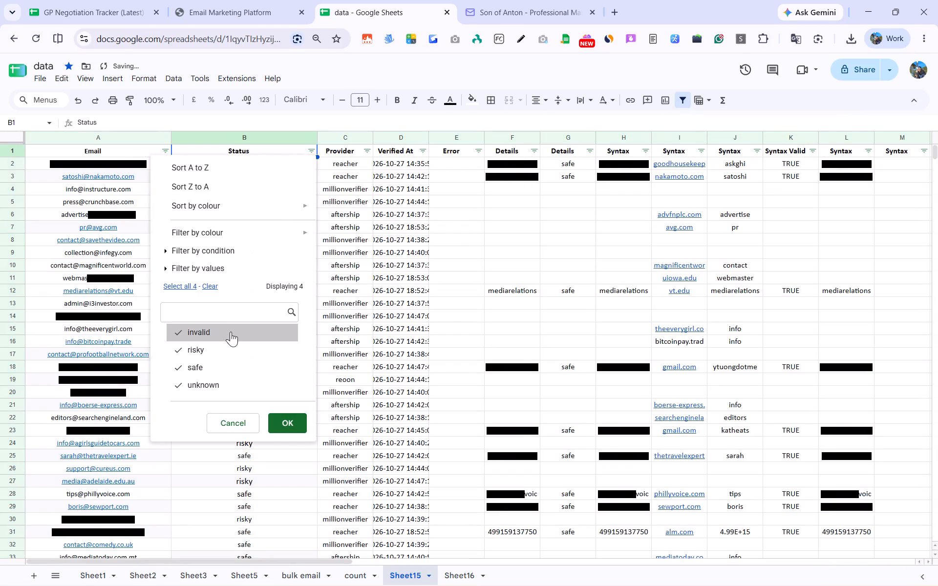
scroll(231, 334, "down", 5)
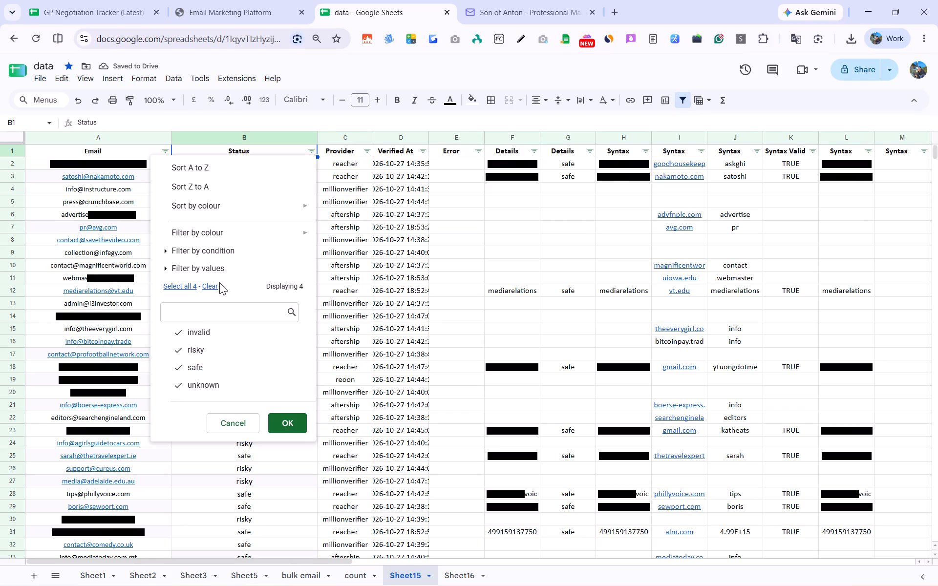
left_click(219, 282)
left_click(213, 290)
left_click(234, 367)
left_click(278, 413)
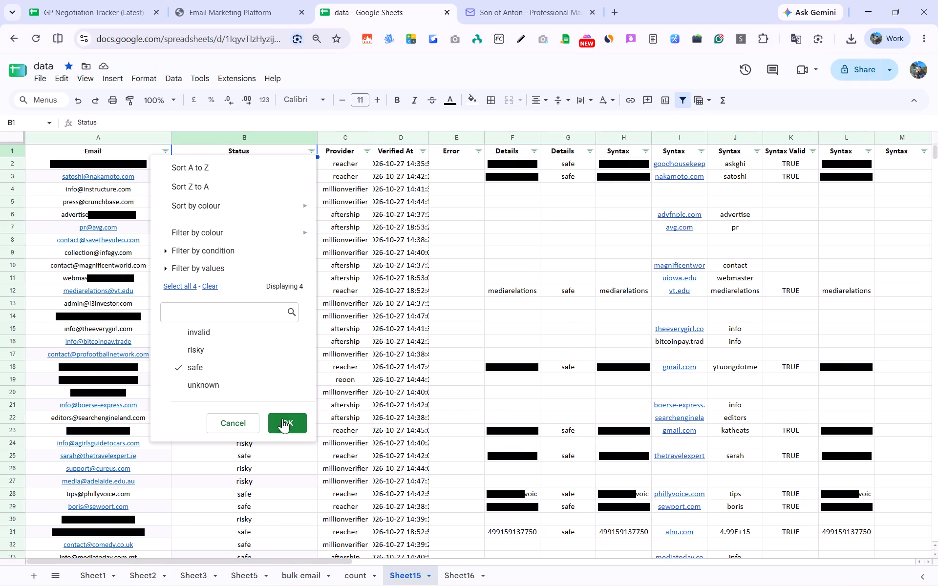
left_click(282, 419)
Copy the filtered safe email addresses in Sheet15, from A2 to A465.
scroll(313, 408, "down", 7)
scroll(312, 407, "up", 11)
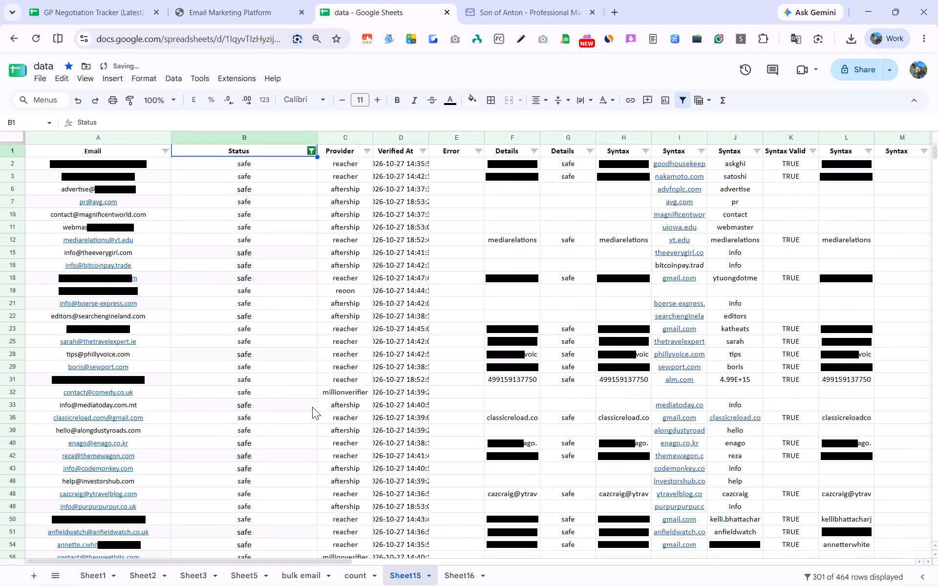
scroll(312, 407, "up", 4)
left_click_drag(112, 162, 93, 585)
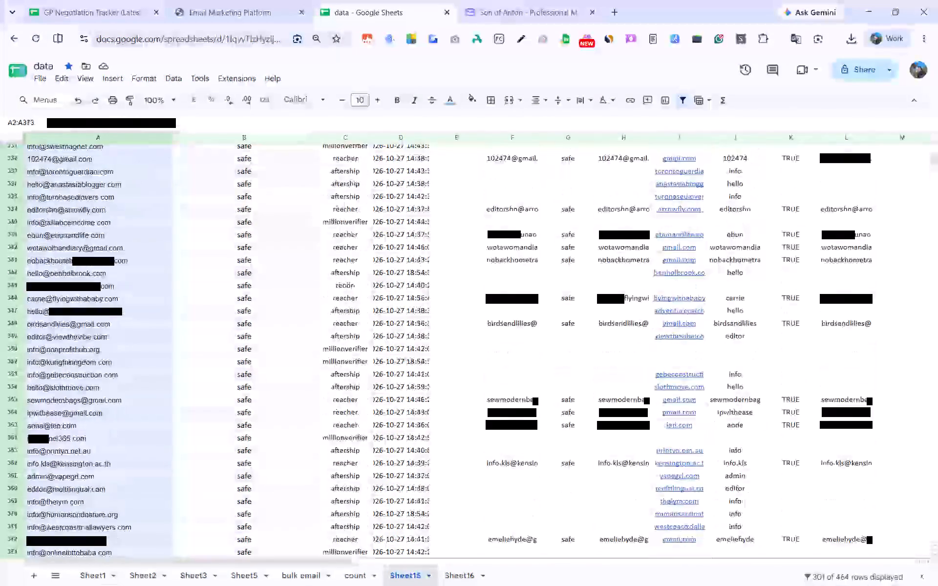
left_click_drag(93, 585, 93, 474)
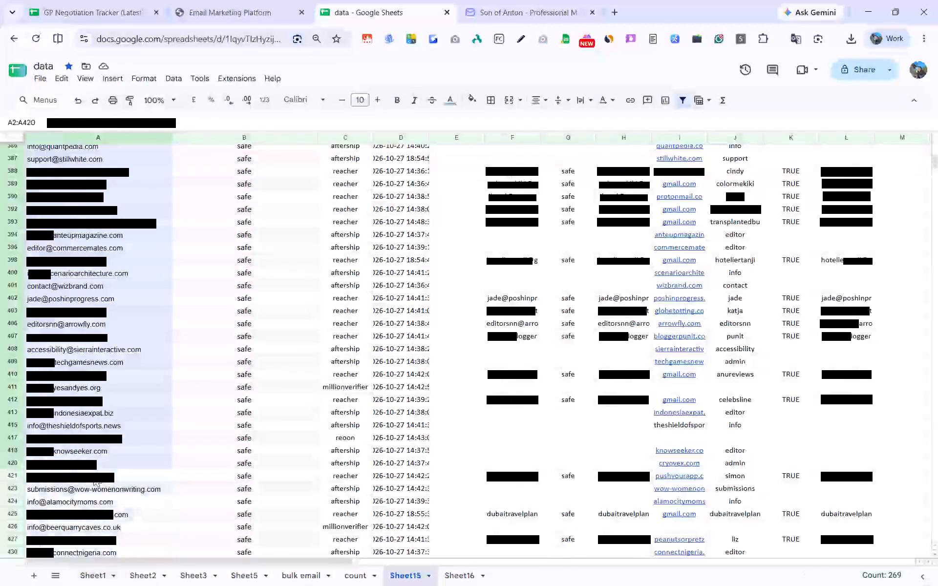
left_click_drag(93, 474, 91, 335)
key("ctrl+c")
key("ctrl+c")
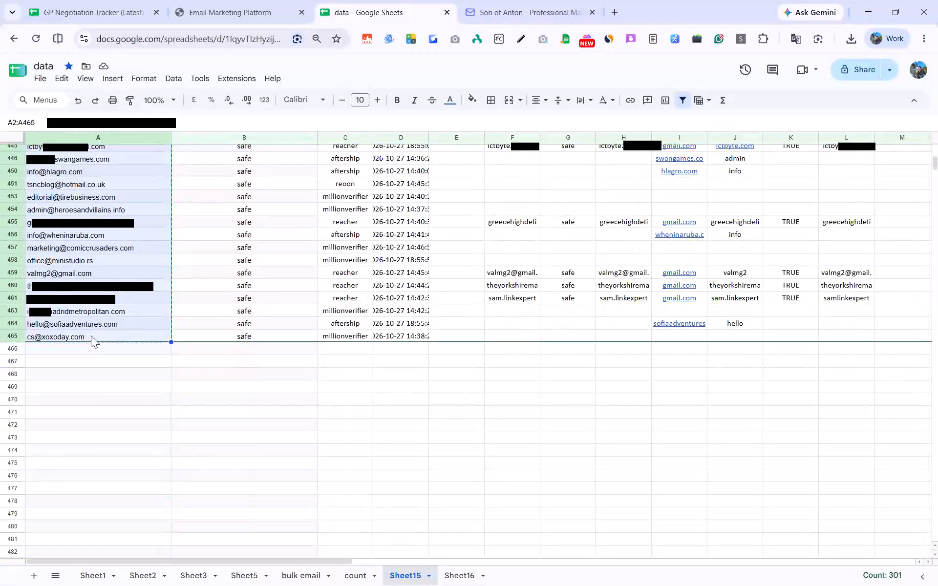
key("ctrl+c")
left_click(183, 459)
Open Sheet2, duplicate the data spreadsheet's browser tab, and return to the original tab.
left_click(132, 573)
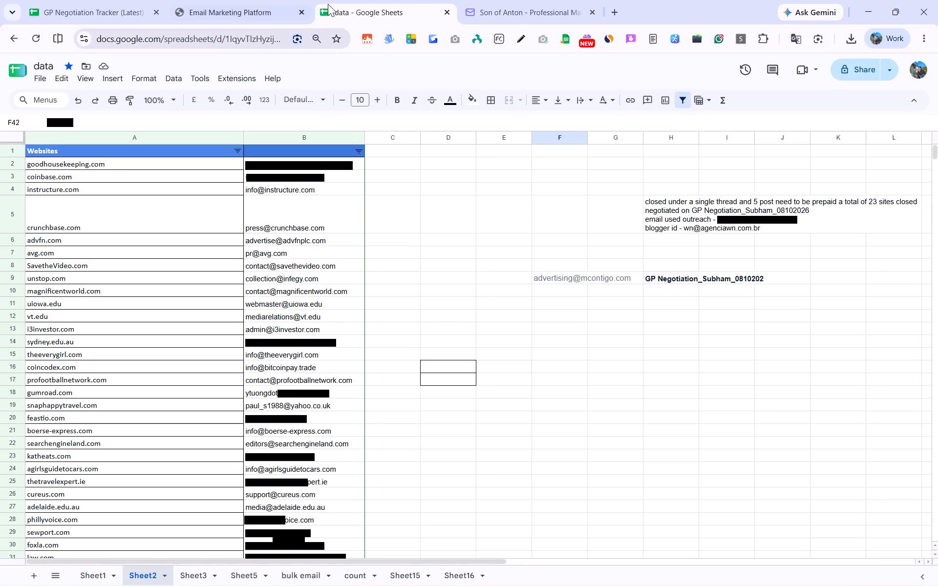
right_click(370, 0)
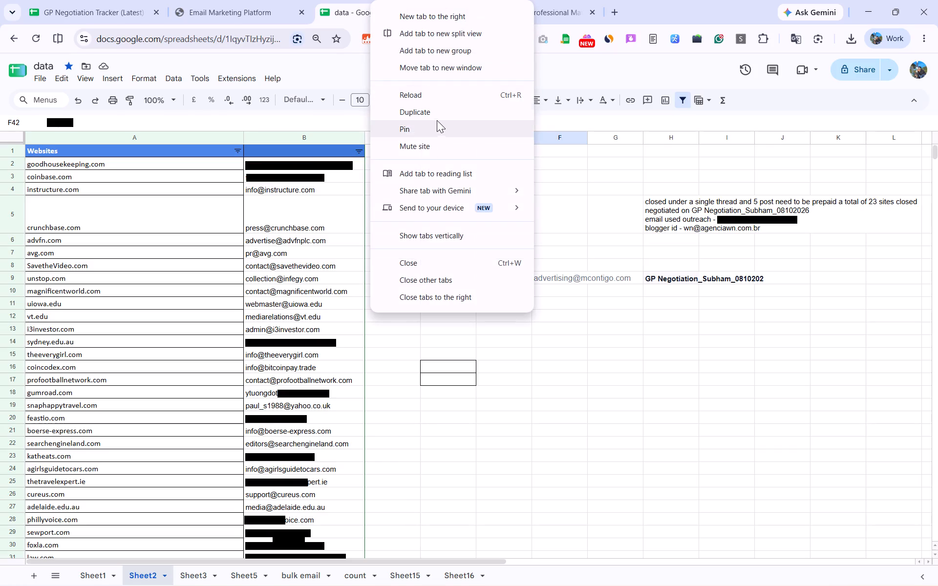
left_click(436, 113)
left_click(334, 4)
Copy the websites and their emails in Sheet2, range A2 to B501.
left_click_drag(172, 168, 299, 173)
left_click(462, 181)
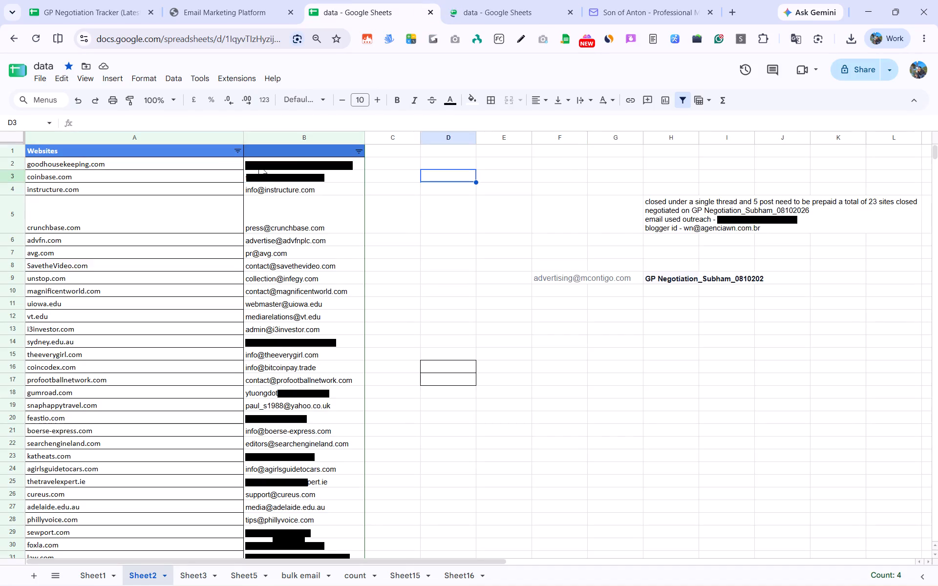
left_click_drag(227, 164, 331, 585)
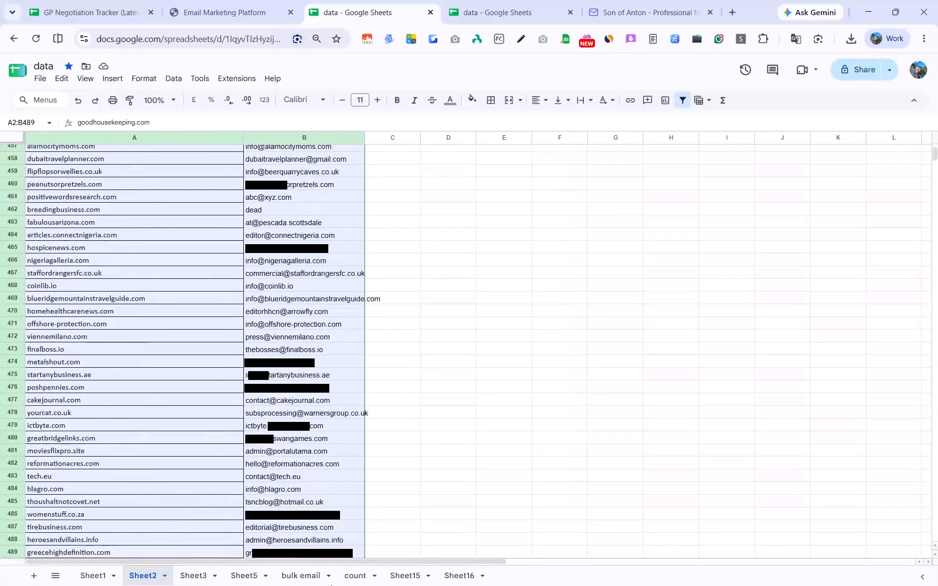
left_click_drag(331, 585, 313, 295)
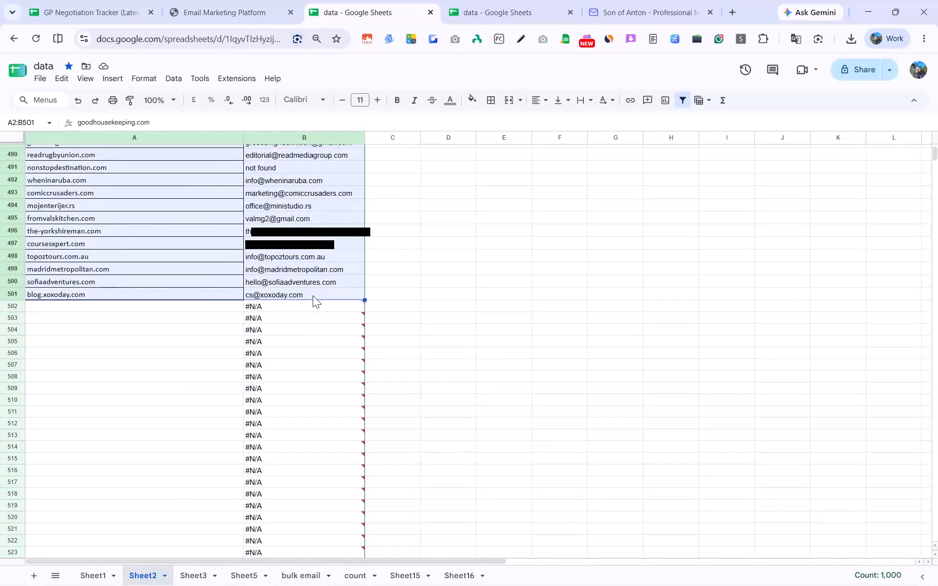
key("ctrl+c")
key("ctrl+c")
key("ctrl+c")
key("ctrl+c")
Clear the old entries under the Site and present headers in Sheet1, keeping the header row.
left_click(112, 569)
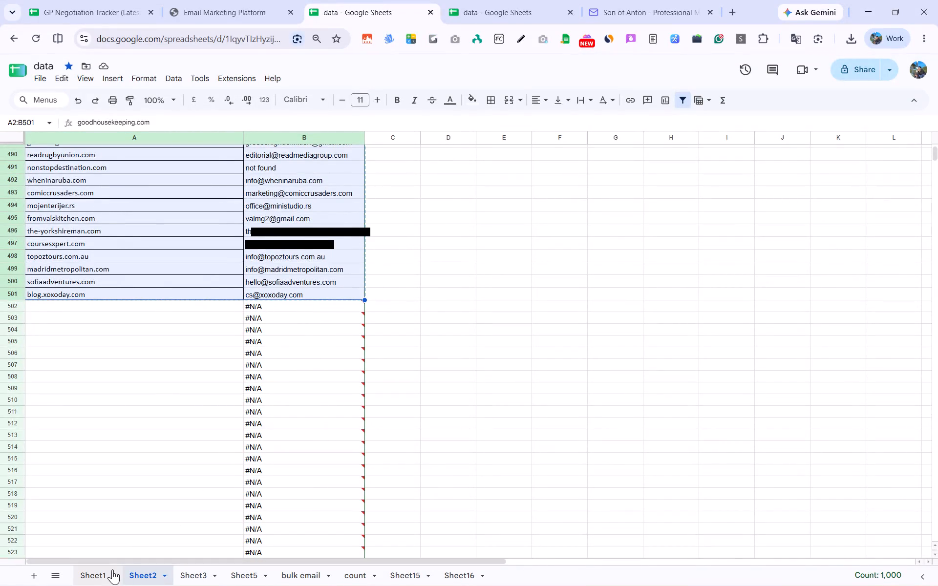
scroll(276, 225, "up", 6)
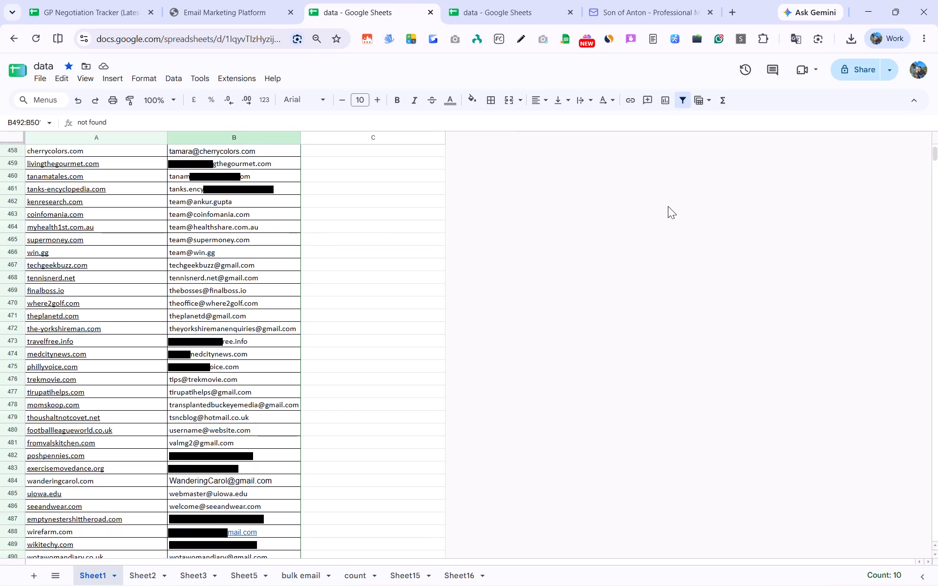
left_click_drag(937, 151, 937, 86)
left_click_drag(934, 149, 936, 124)
left_click_drag(65, 138, 202, 136)
left_click(123, 150, "ctrl")
left_click(188, 151, "ctrl")
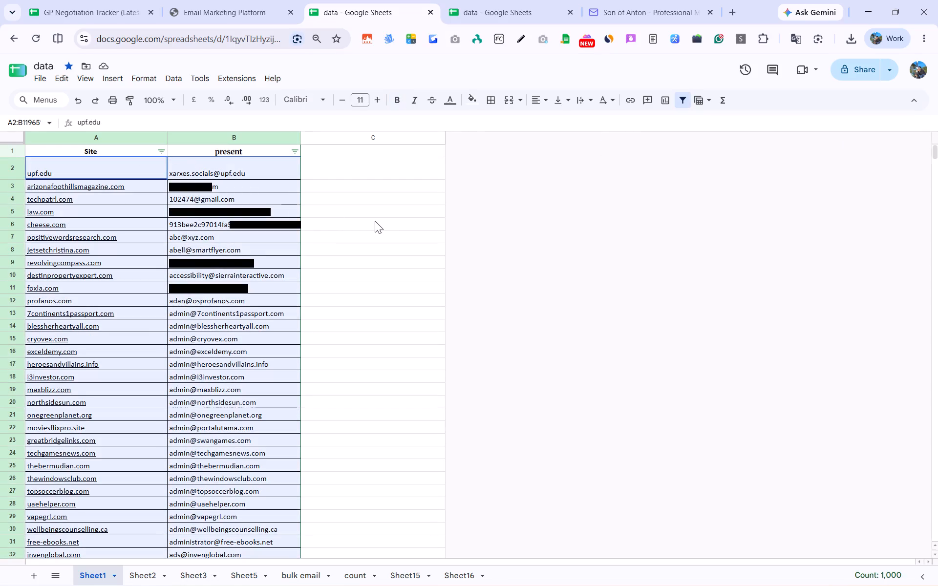
key("BackSpace")
left_click(357, 229)
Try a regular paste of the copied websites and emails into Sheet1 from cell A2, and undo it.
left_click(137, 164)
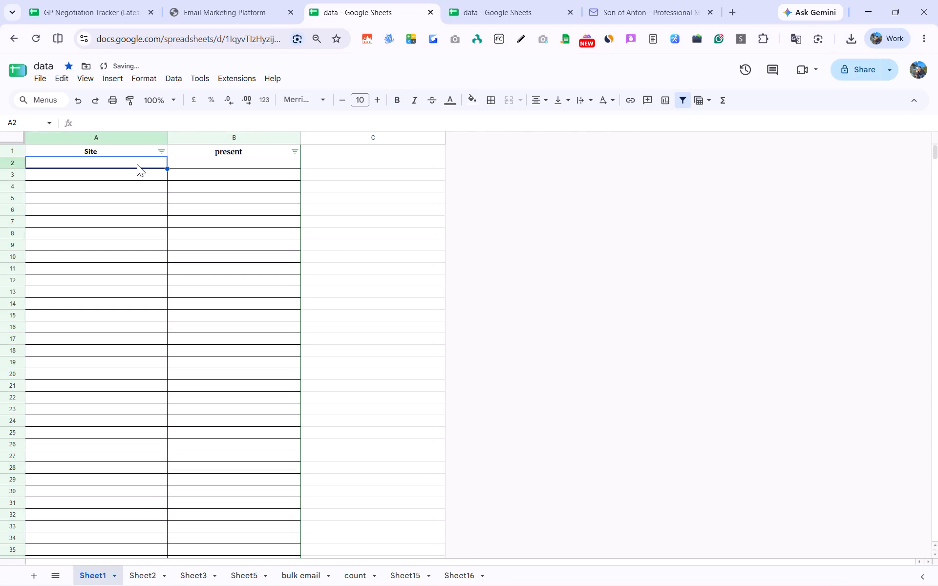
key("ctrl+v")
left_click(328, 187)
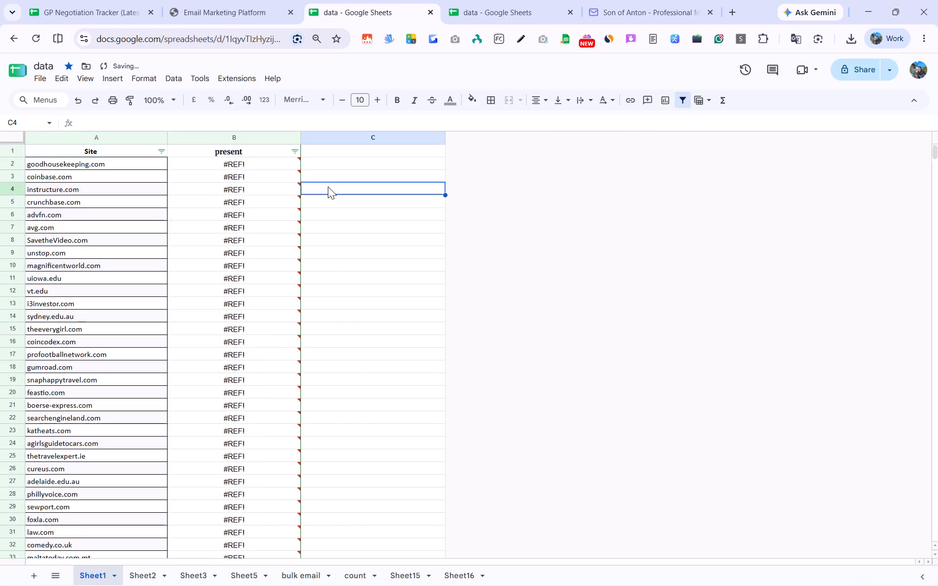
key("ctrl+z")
Paste the copied websites and emails into Sheet1 from cell A2 as values only.
key("ctrl+shift+v")
left_click(296, 171)
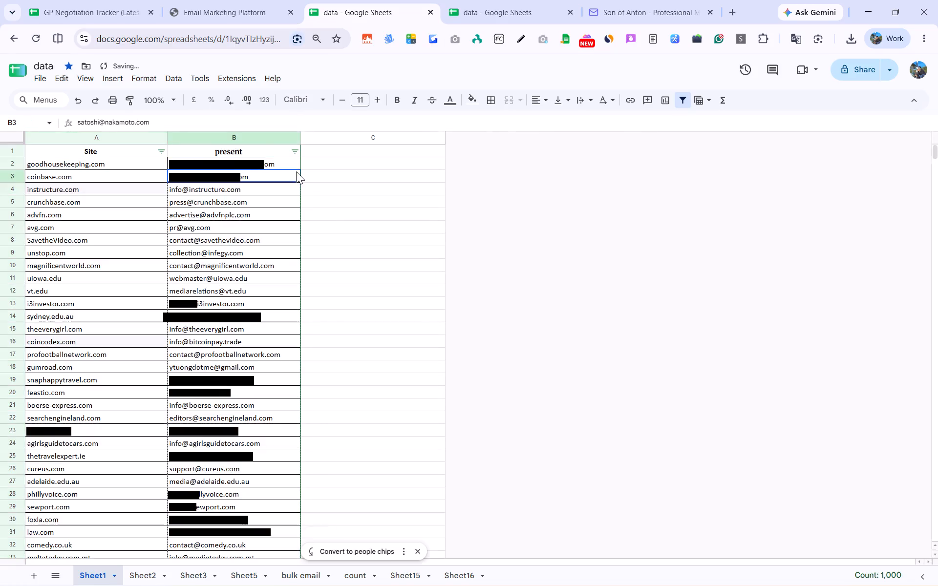
Move the present column in front of the Site column in Sheet1.
left_click(255, 136)
left_click_drag(255, 136, 117, 132)
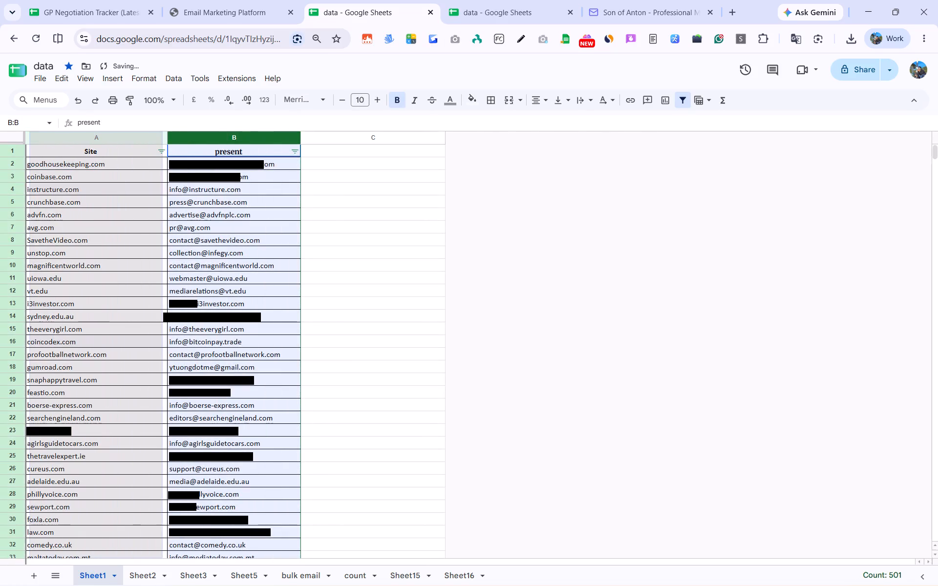
Check the VLOOKUP formula in cell B2 of Sheet2 against the reordered Sheet1 data.
left_click(326, 175)
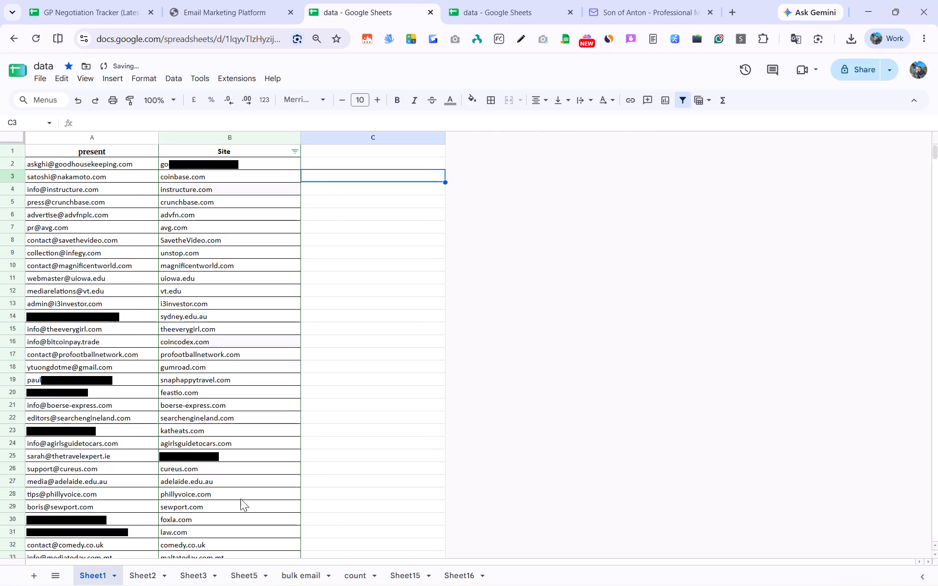
left_click(150, 565)
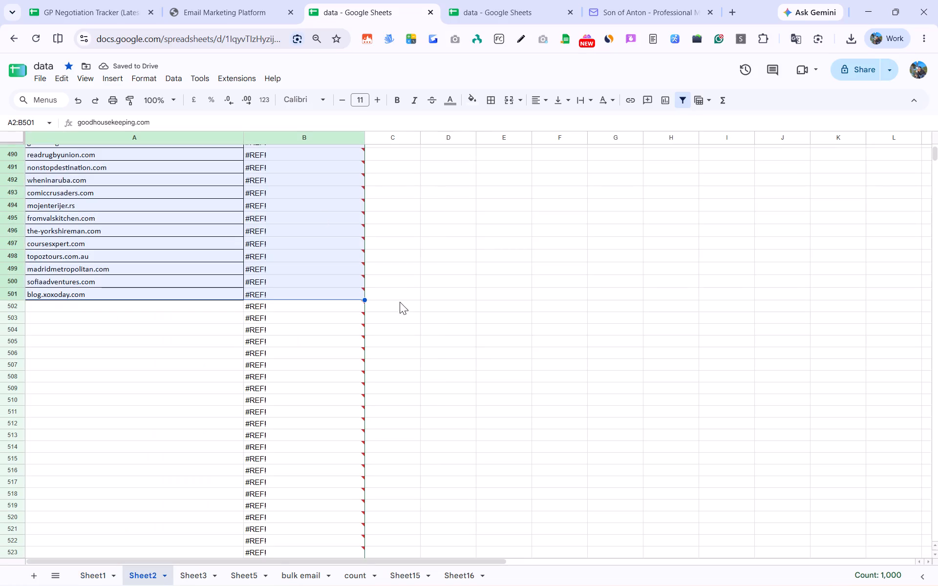
scroll(380, 246, "up", 20)
scroll(380, 246, "up", 7)
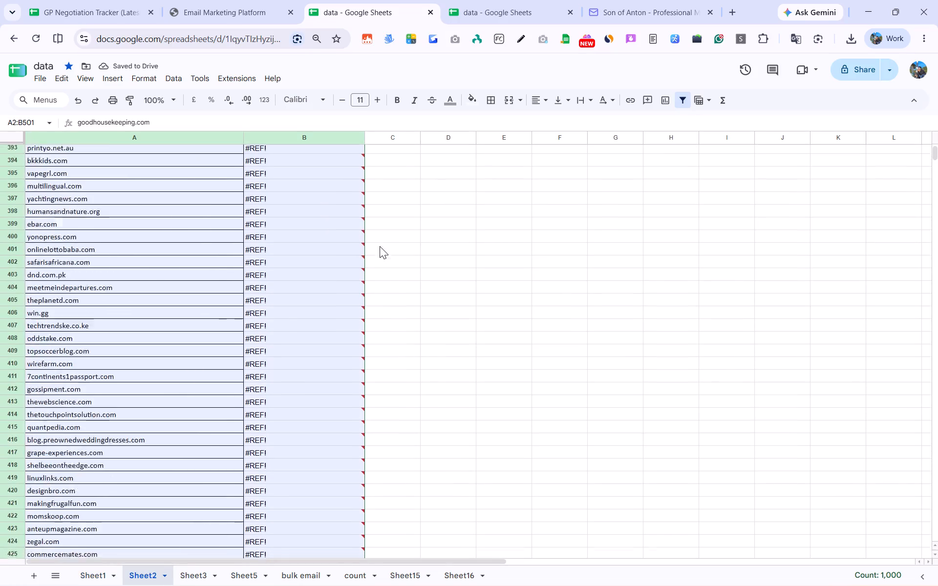
scroll(380, 246, "up", 14)
scroll(380, 246, "up", 12)
scroll(336, 200, "up", 9)
double_click(301, 167)
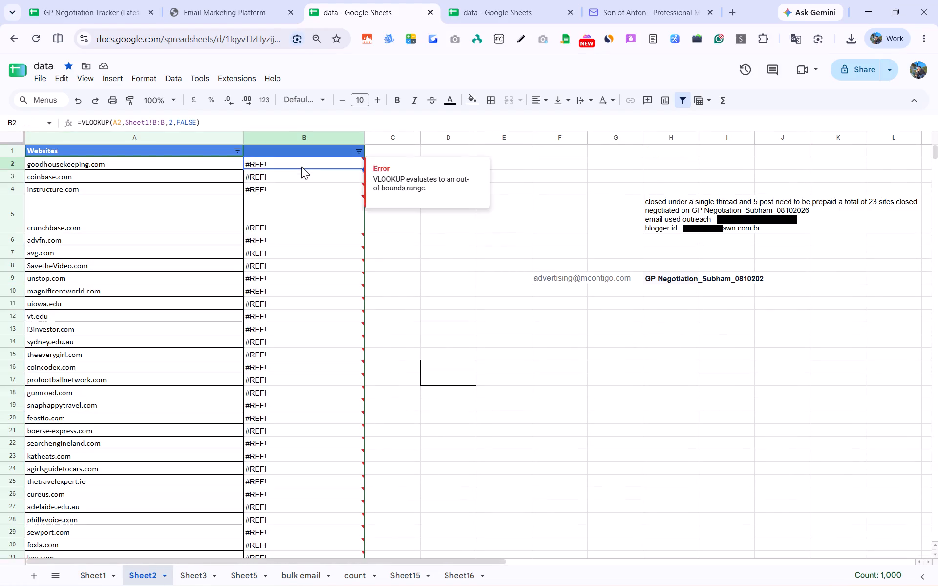
left_click(413, 227)
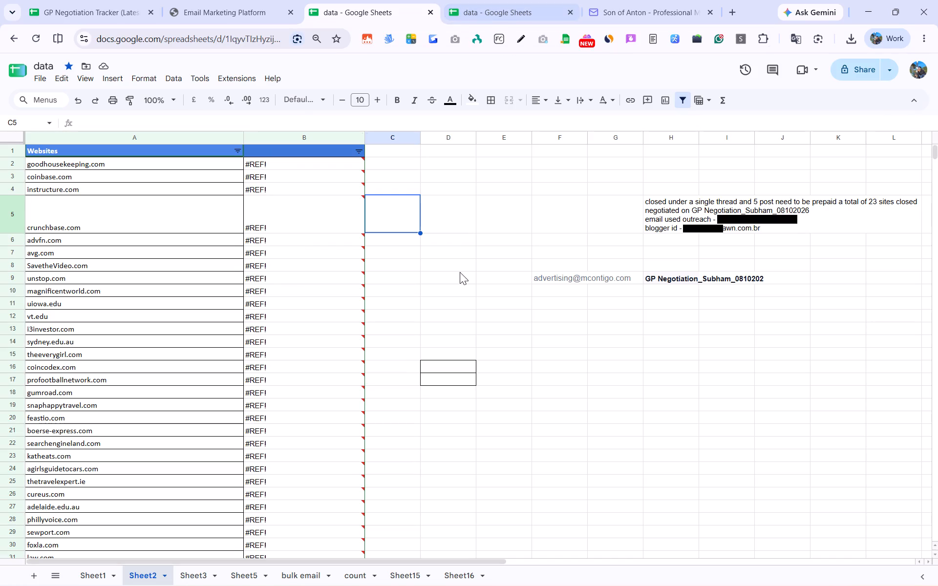
Undo the move of the present column in Sheet1.
left_click(103, 568)
key("ctrl+z")
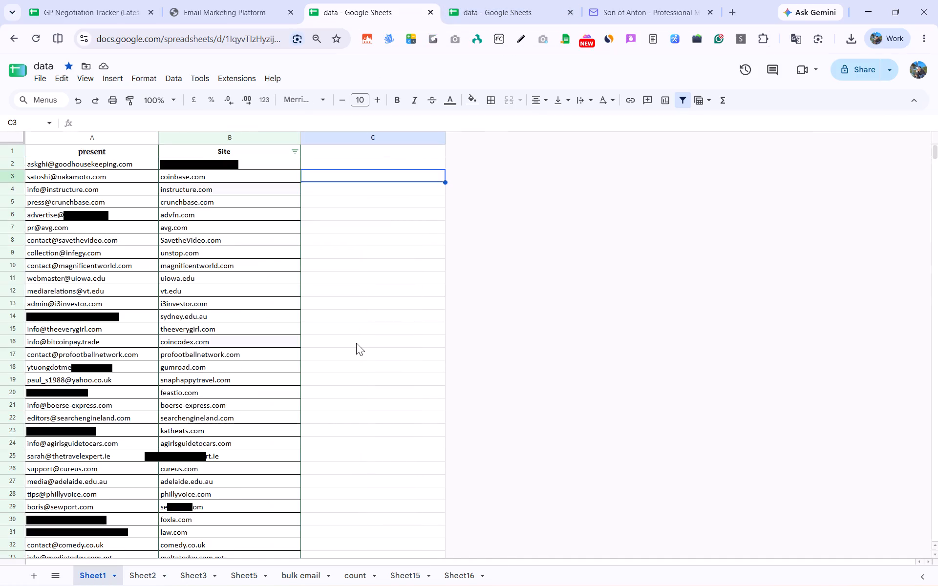
left_click(417, 229)
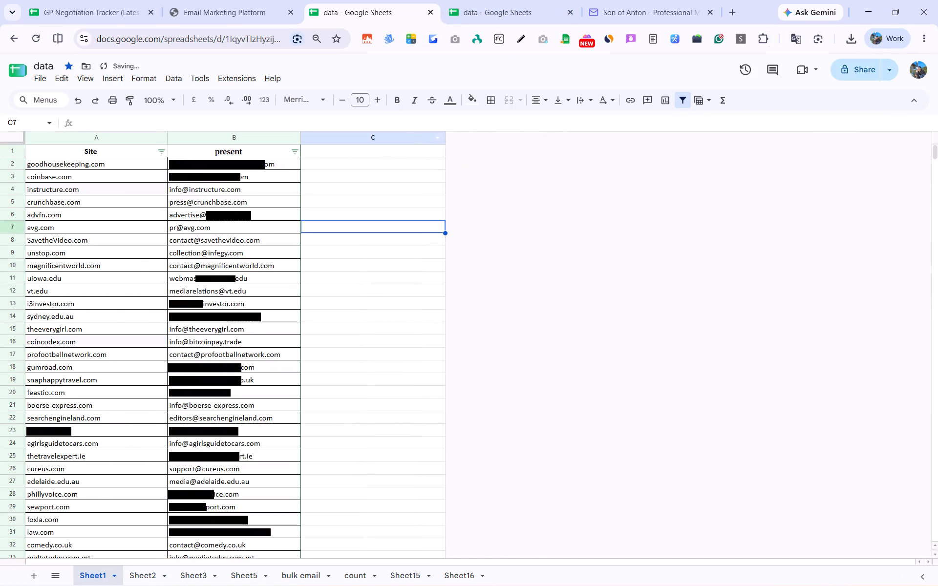
Insert one blank column to the left of column C in Sheet1.
left_click(410, 135)
right_click(410, 135)
left_click(484, 225)
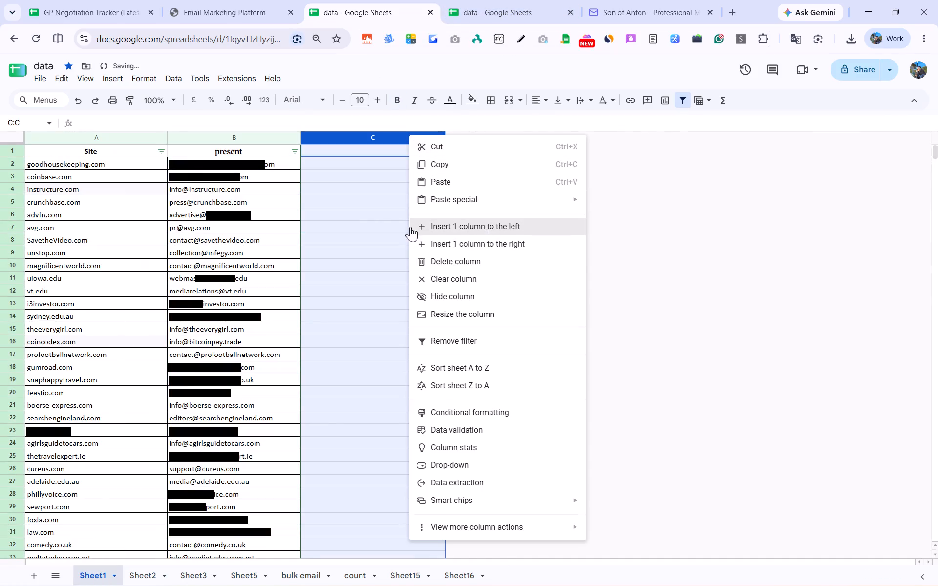
left_click(372, 217)
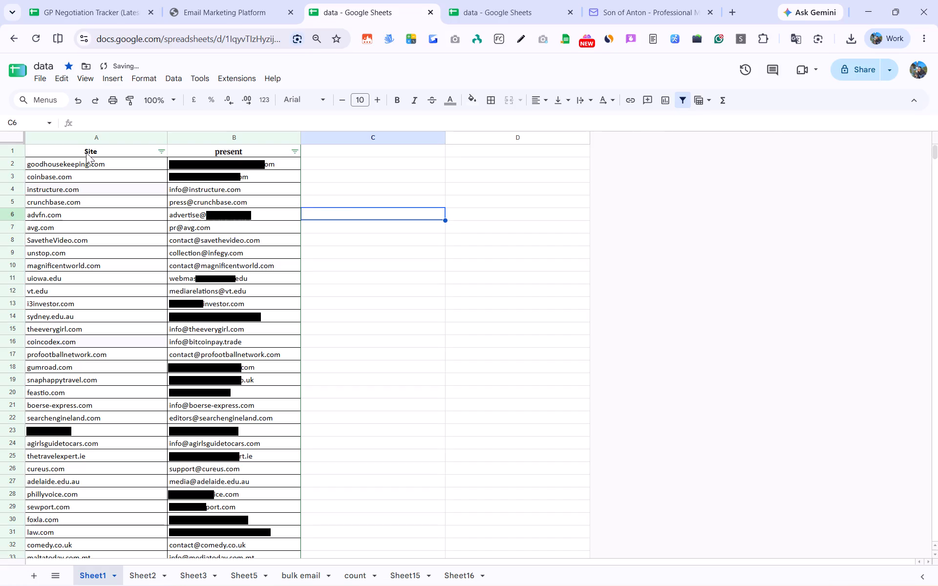
Copy Sheet1's Site and present columns as values into columns D and E, inserting one more blank column to make room.
left_click_drag(87, 136, 233, 140)
key("ctrl+c")
left_click(388, 138)
left_click(400, 175)
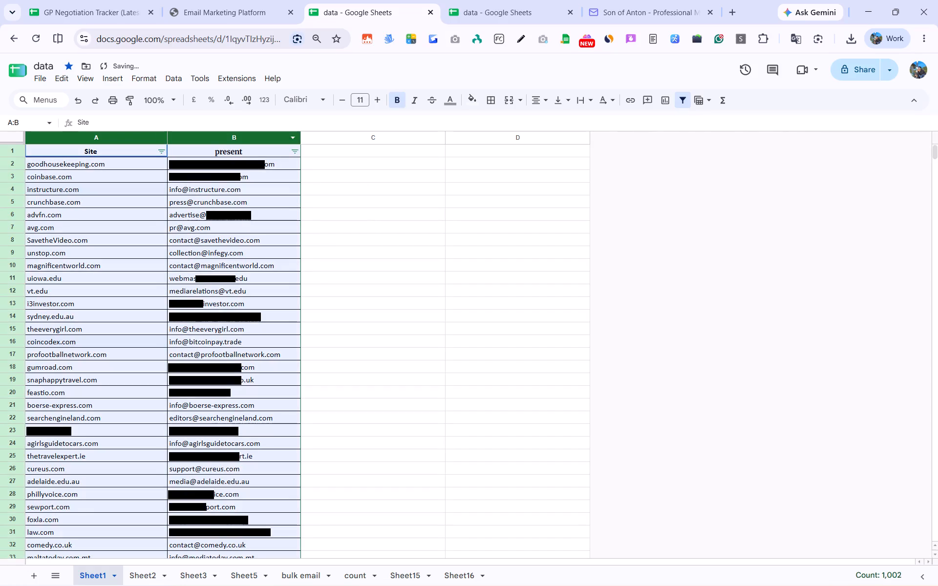
left_click(381, 138)
left_click(411, 188)
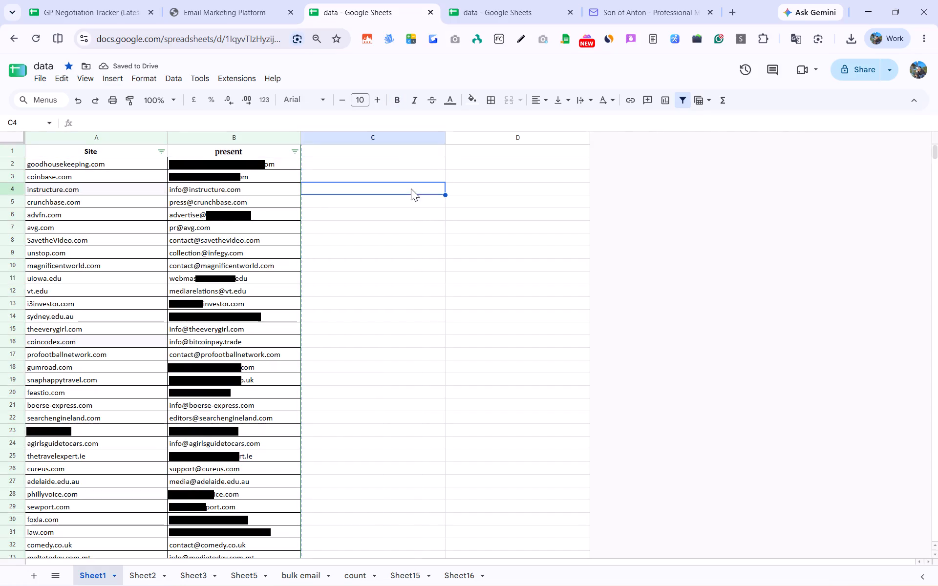
left_click(393, 151)
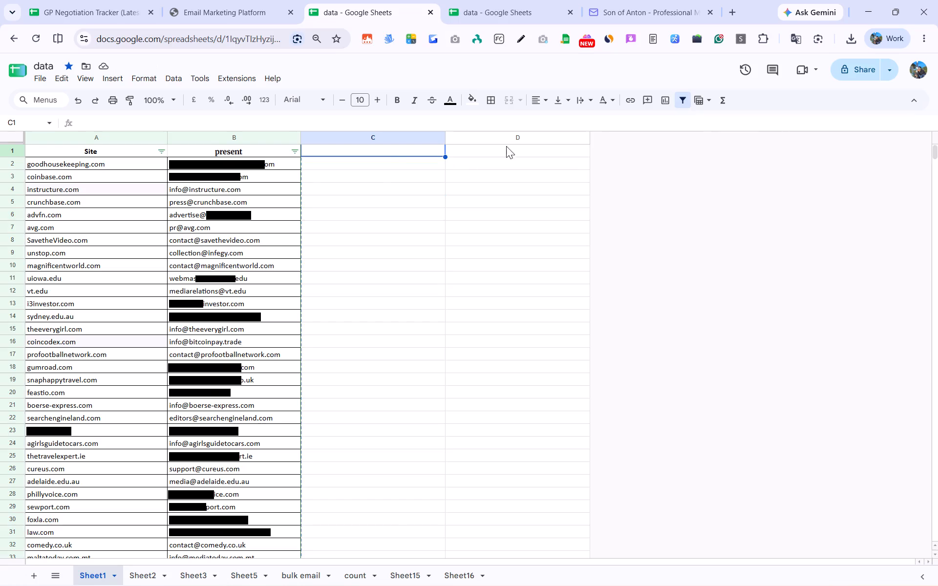
right_click(512, 140)
left_click(582, 233)
left_click(534, 193)
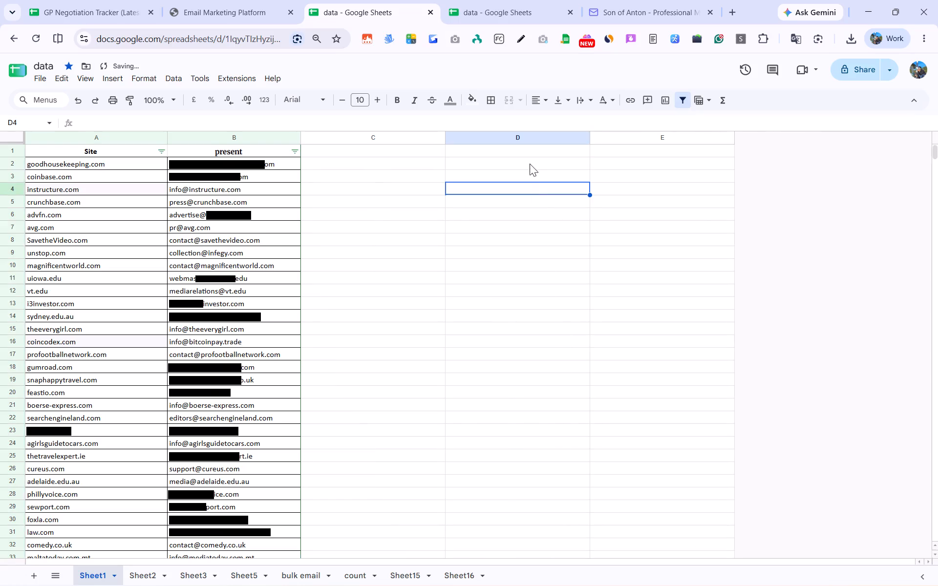
left_click(523, 154)
key("ctrl+shift+v")
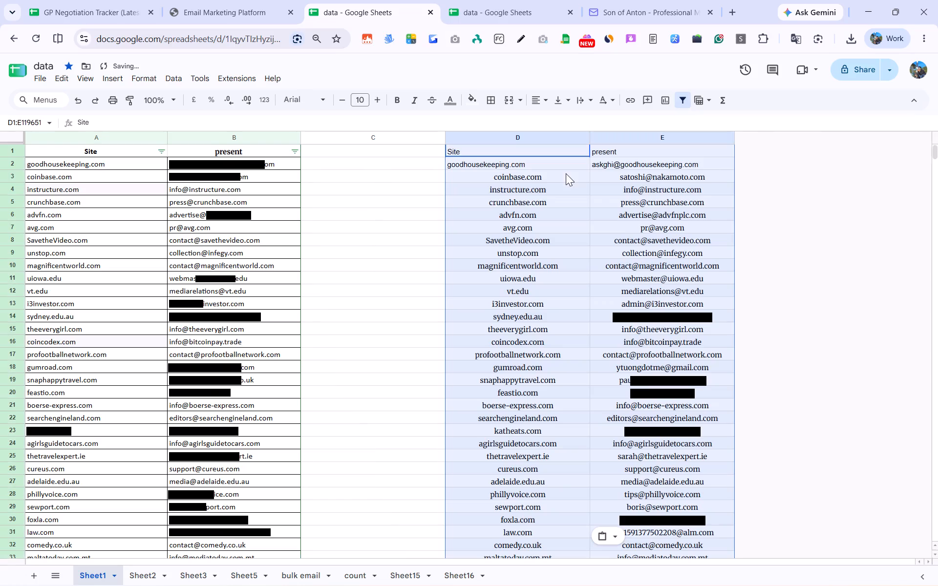
Compare the pasted sites and emails in columns D and E with the originals in columns A and B.
scroll(566, 173, "up", 6)
scroll(566, 173, "down", 9)
scroll(567, 177, "up", 1)
scroll(567, 177, "down", 2)
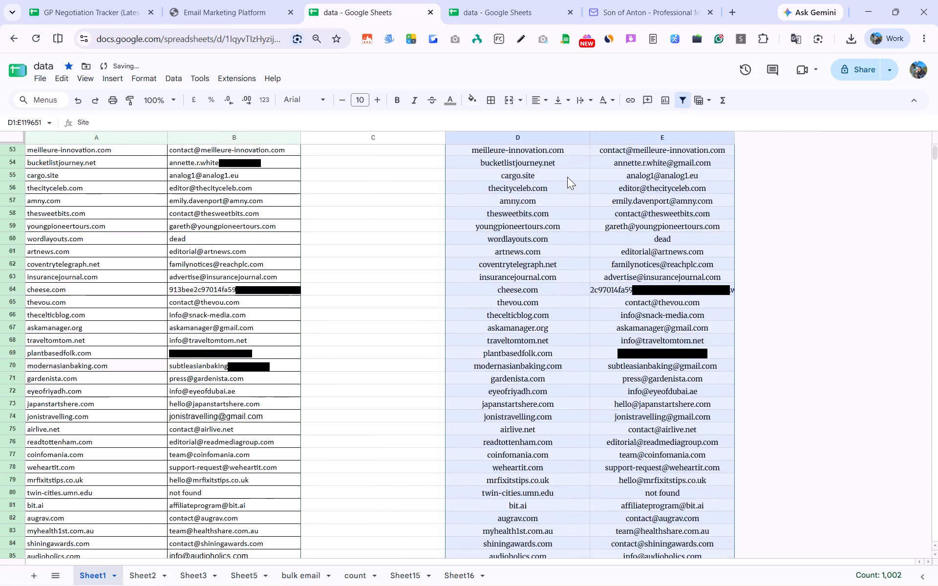
scroll(567, 177, "down", 20)
scroll(567, 177, "up", 5)
scroll(567, 177, "down", 1)
scroll(567, 177, "up", 9)
scroll(567, 177, "down", 1)
scroll(567, 177, "up", 3)
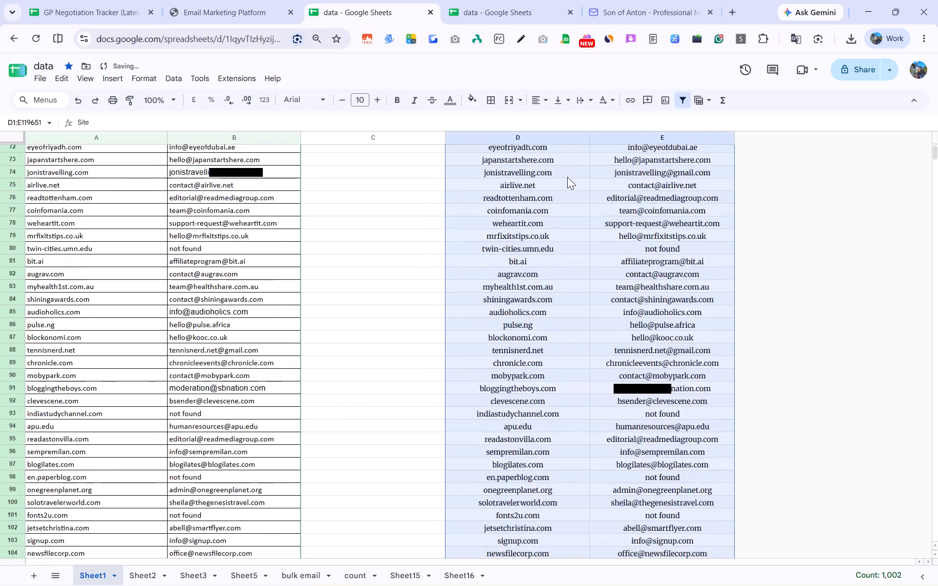
scroll(567, 177, "up", 20)
scroll(567, 177, "up", 3)
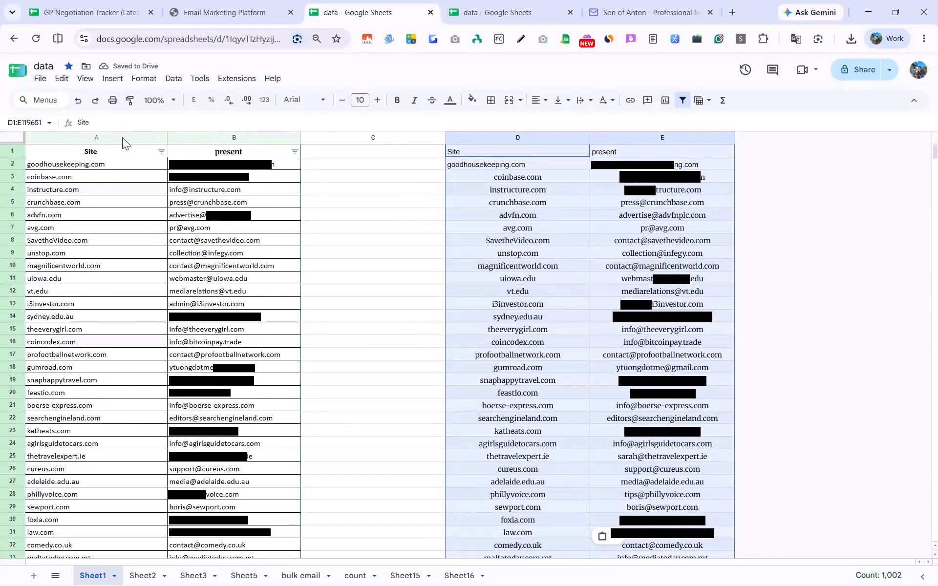
Clear the entries under the Site and present headers in columns A and B, keeping the header row.
left_click_drag(122, 137, 227, 135)
left_click(195, 150, "ctrl")
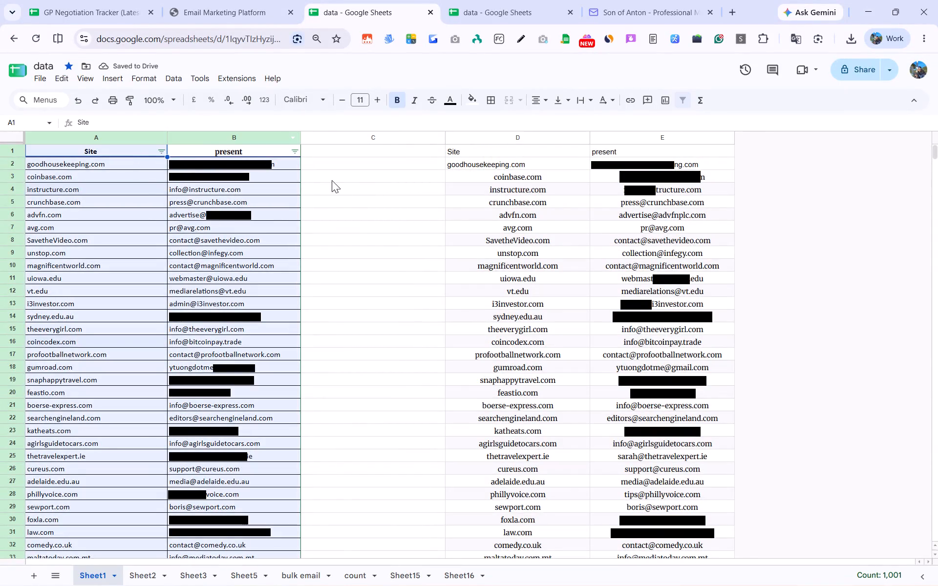
left_click(114, 154, "ctrl")
key("BackSpace")
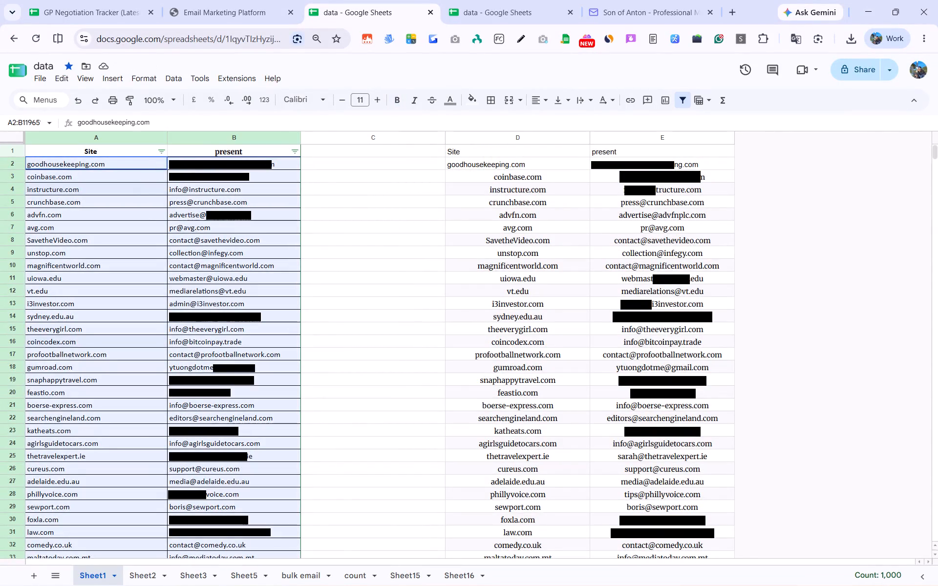
left_click(342, 208)
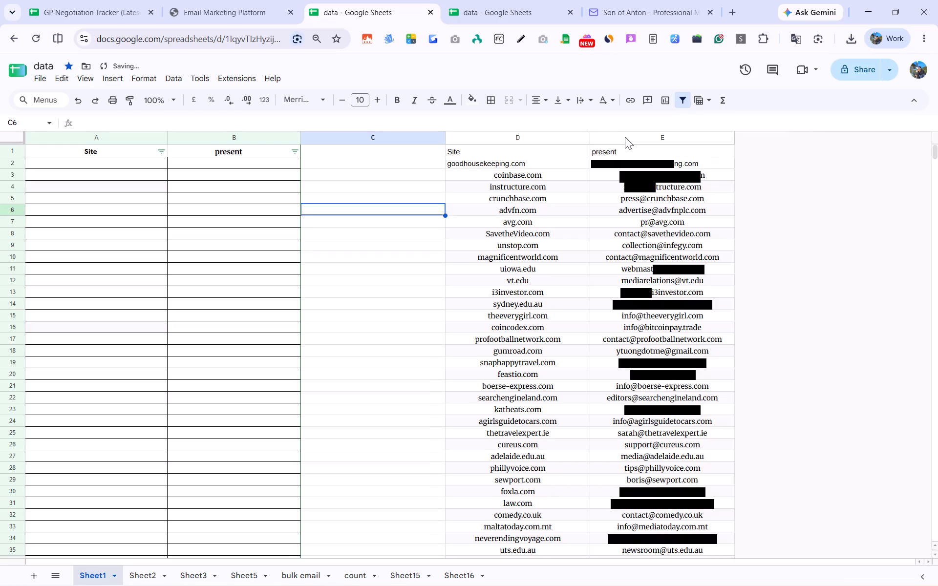
Remove the filter from Sheet1 and paste the present column from column E as values into column A, starting at A1.
left_click(625, 137)
left_click(629, 161)
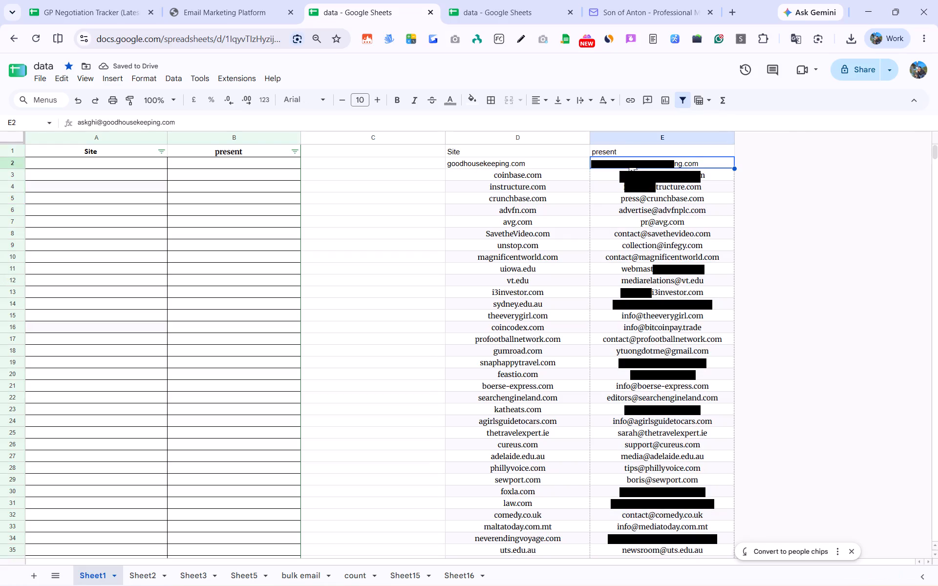
left_click(615, 139)
key("ctrl+c")
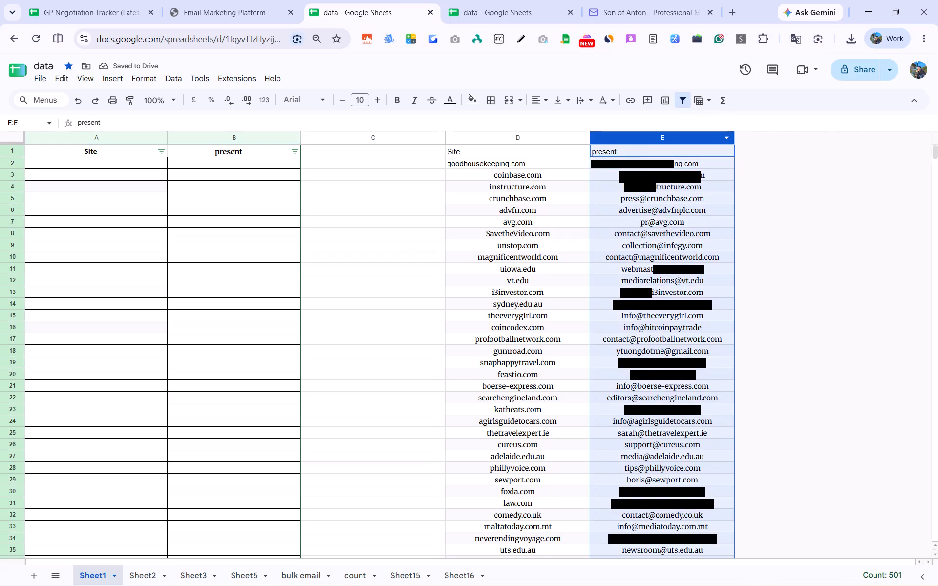
left_click(104, 151)
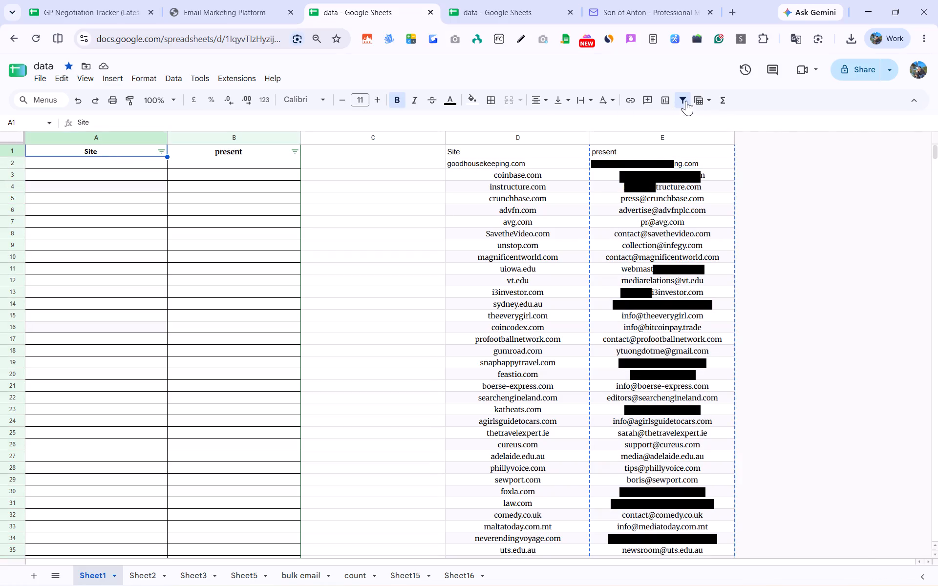
left_click(686, 101)
left_click(103, 149)
key("ctrl+shift+v")
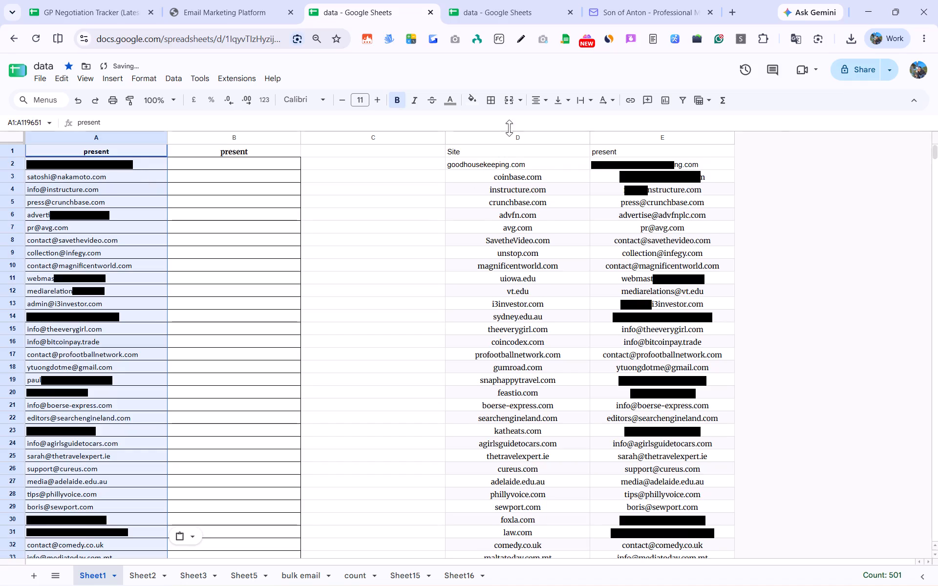
Copy the Site column from column D and paste it as values into column B, starting at B1.
left_click(509, 128)
left_click(512, 136)
key("ctrl+c")
left_click(219, 152)
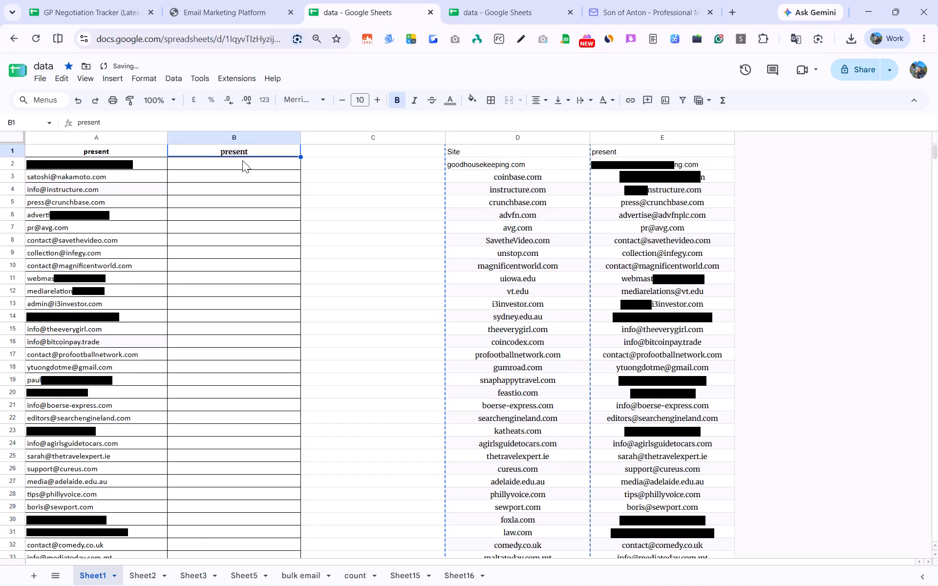
key("ctrl+shift+v")
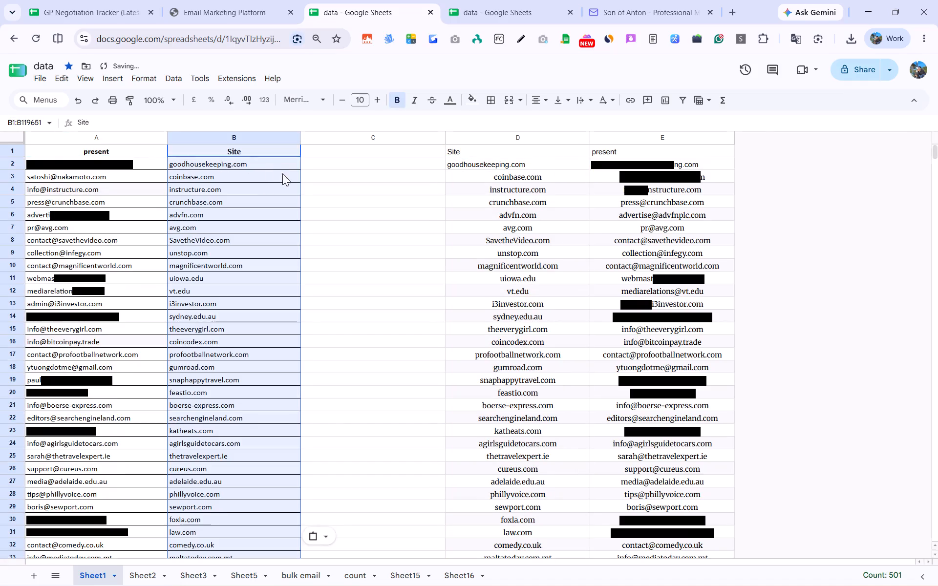
Review the rearranged present and Site columns in Sheet1 and the lookup column in Sheet2.
left_click(121, 136)
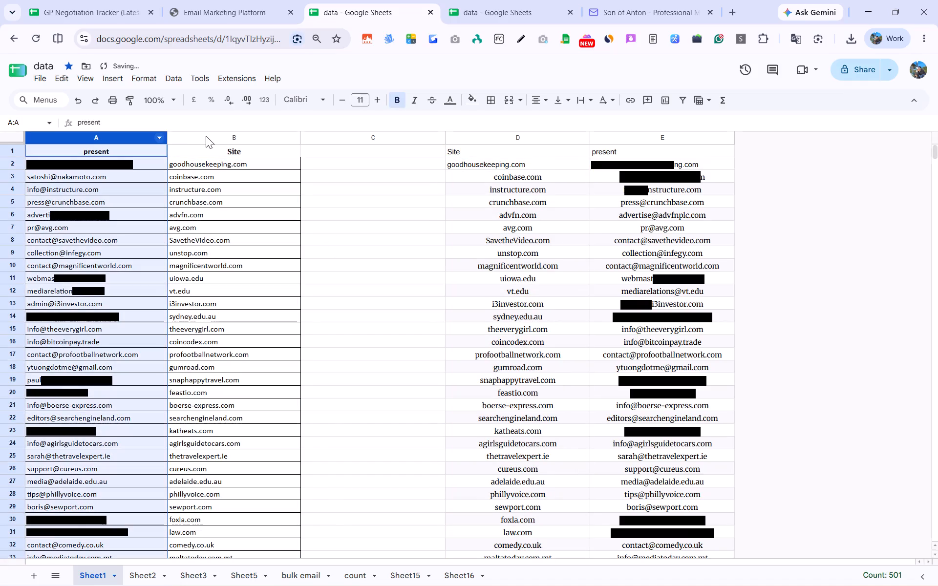
left_click(208, 134)
scroll(252, 194, "down", 7)
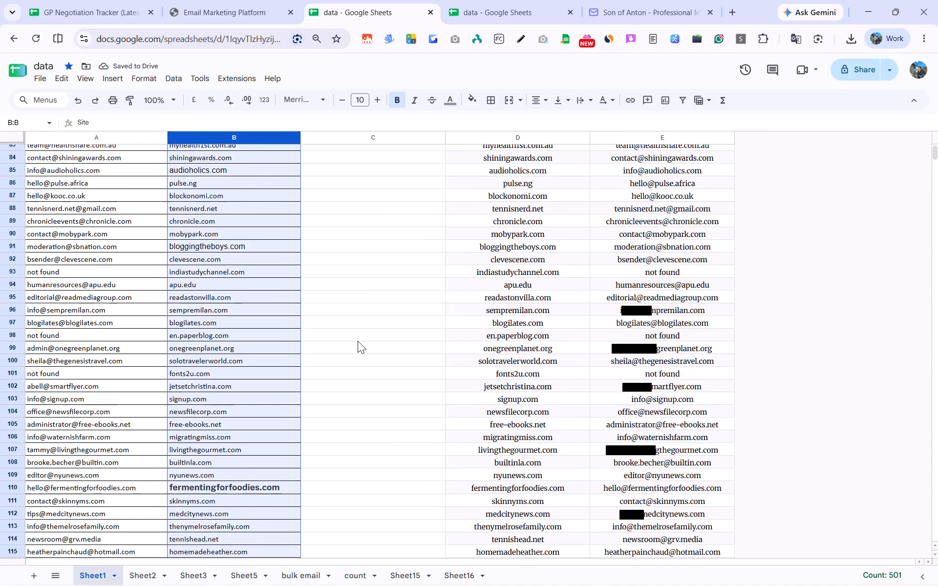
scroll(358, 341, "down", 5)
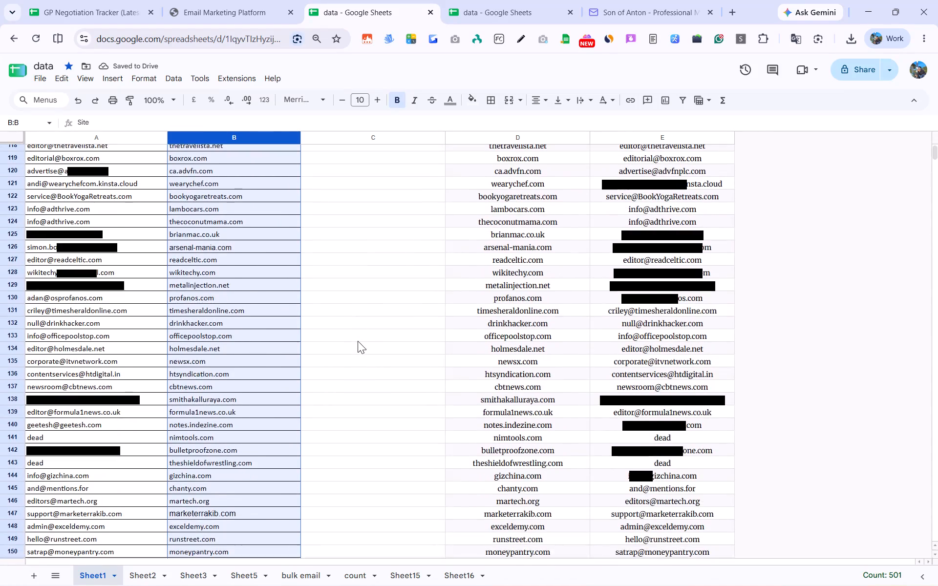
scroll(358, 341, "down", 7)
scroll(358, 340, "up", 2)
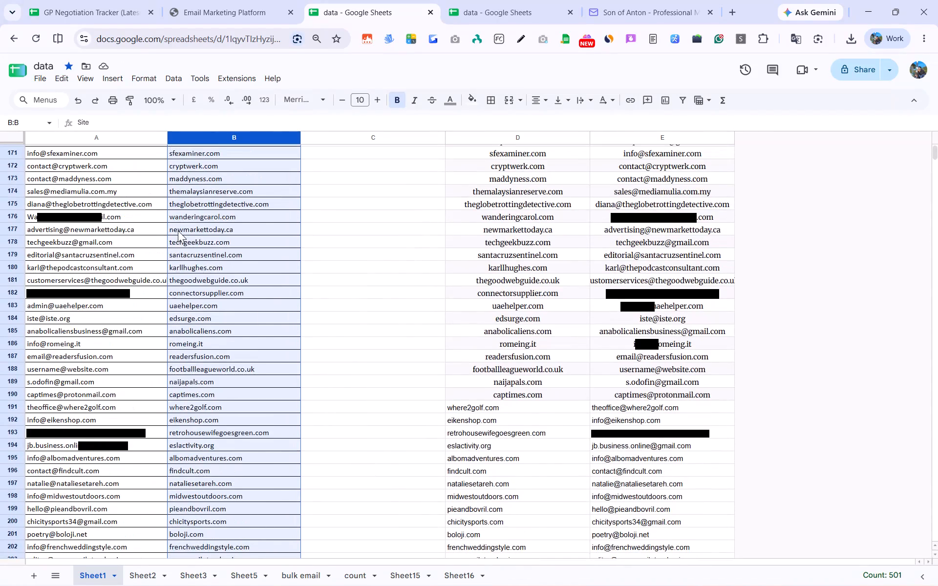
scroll(178, 232, "up", 1)
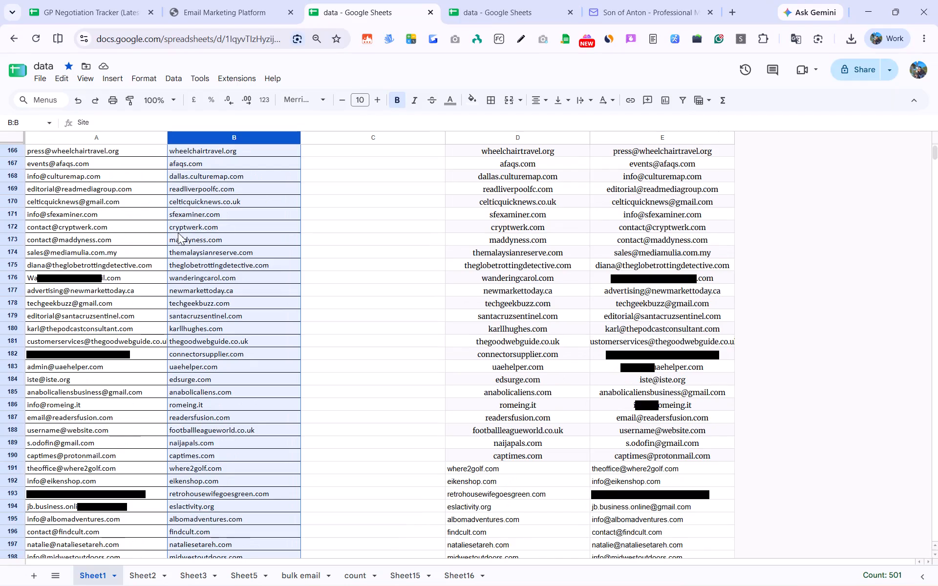
left_click(147, 571)
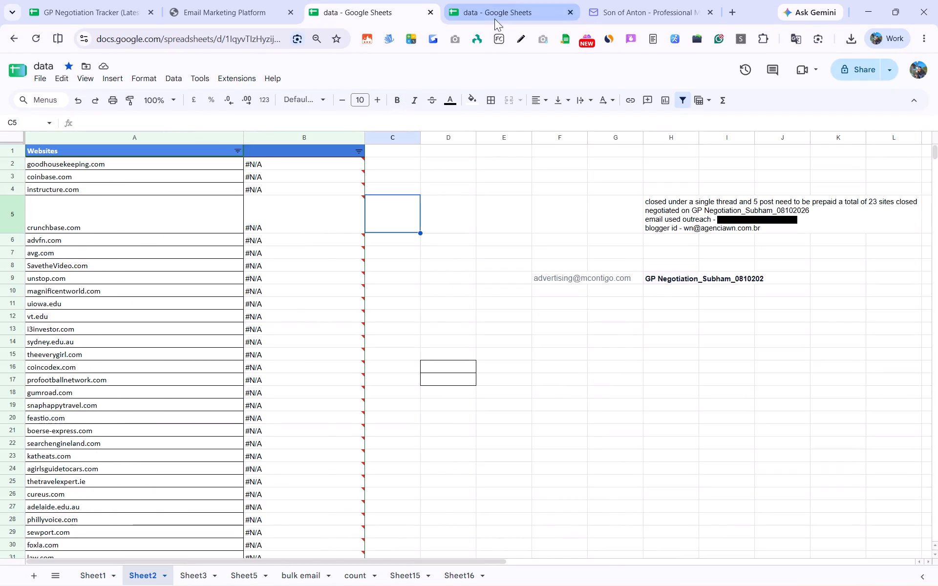
Copy all the filtered safe emails in Sheet15's Email column, from A2 through A465.
left_click(491, 8)
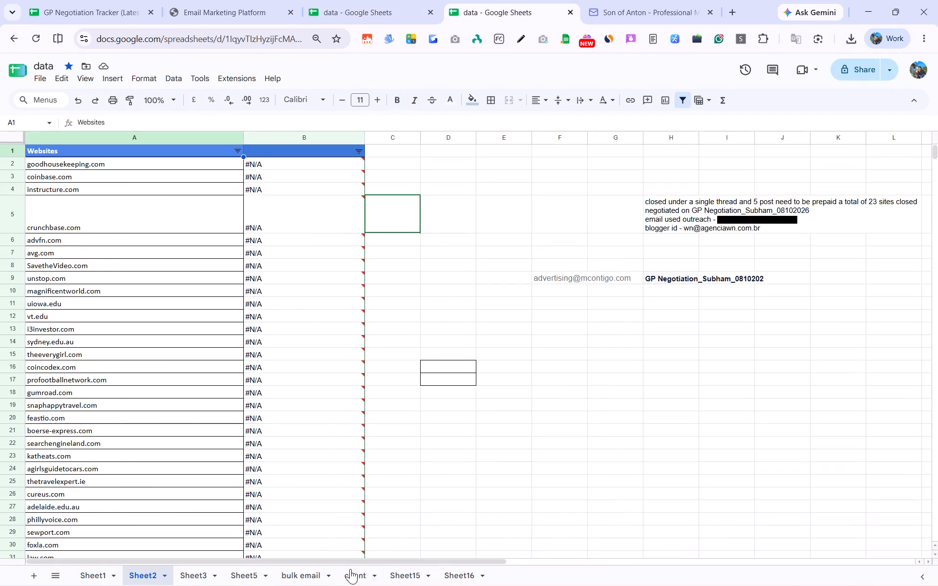
left_click(350, 569)
left_click(403, 573)
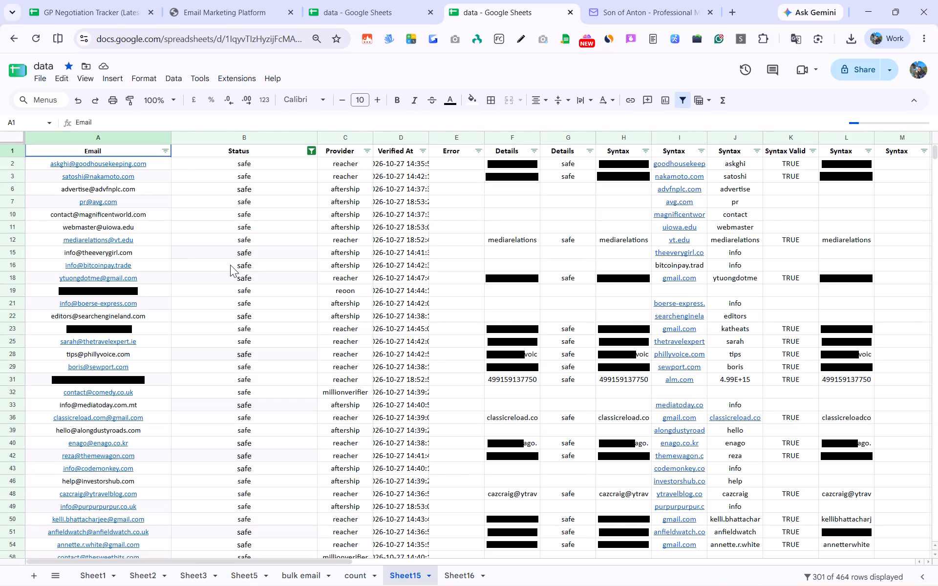
left_click_drag(145, 165, 157, 463)
scroll(157, 463, "down", 11)
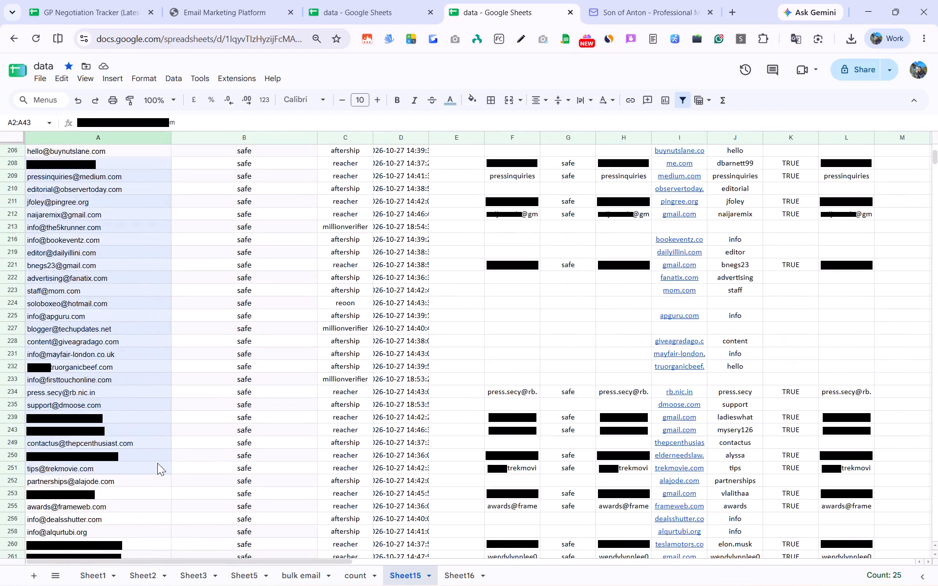
left_click_drag(157, 463, 157, 453)
scroll(157, 463, "down", 9)
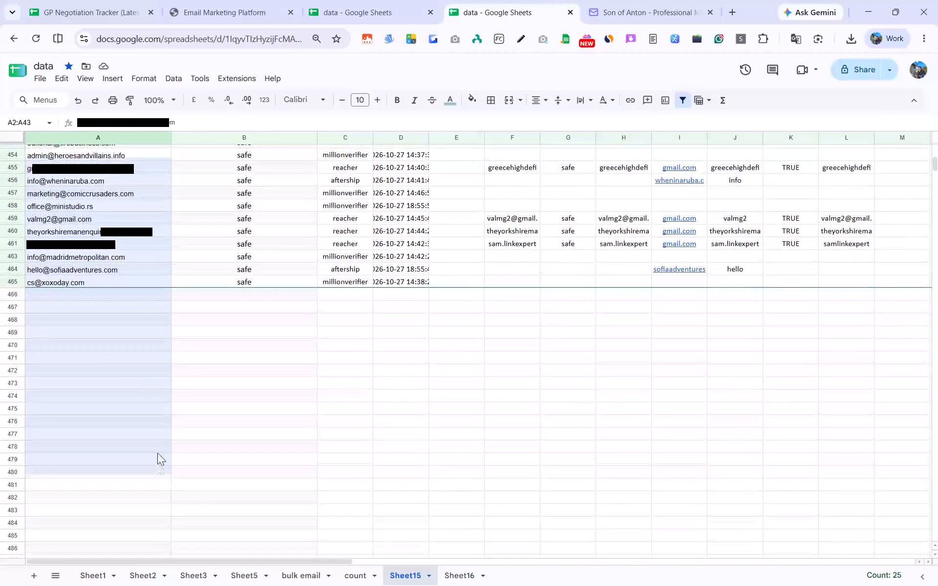
left_click_drag(157, 453, 155, 284)
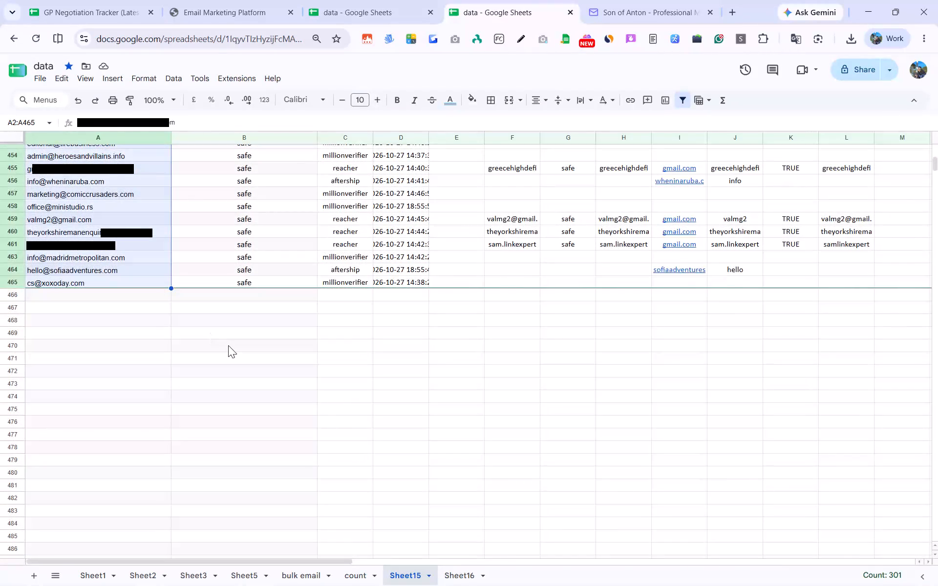
key("ctrl+c")
key("ctrl+c")
Replace the entries under Websites in Sheet2's column A with the copied safe emails, pasted as values from A2, and check the lookup rows.
left_click(408, 0)
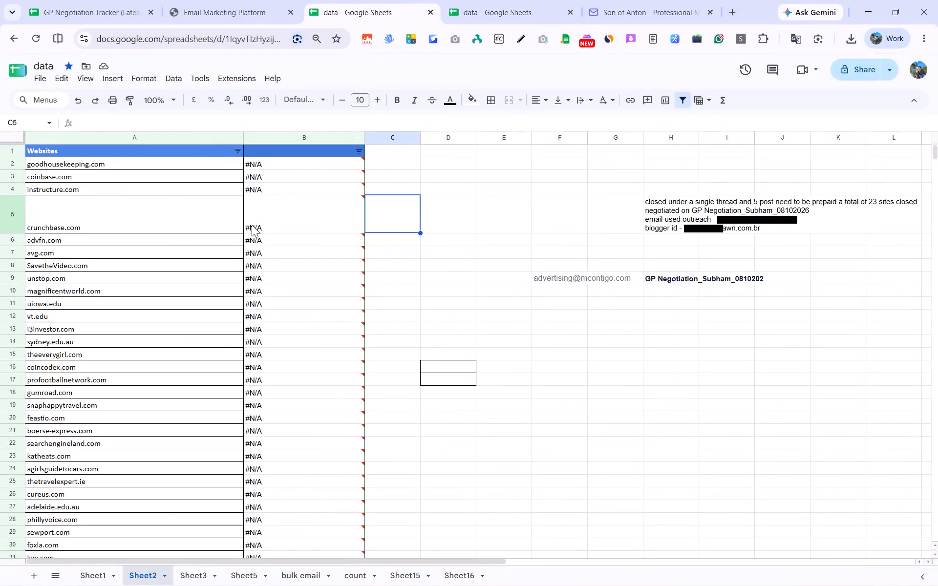
left_click(192, 136)
left_click(185, 149, "ctrl")
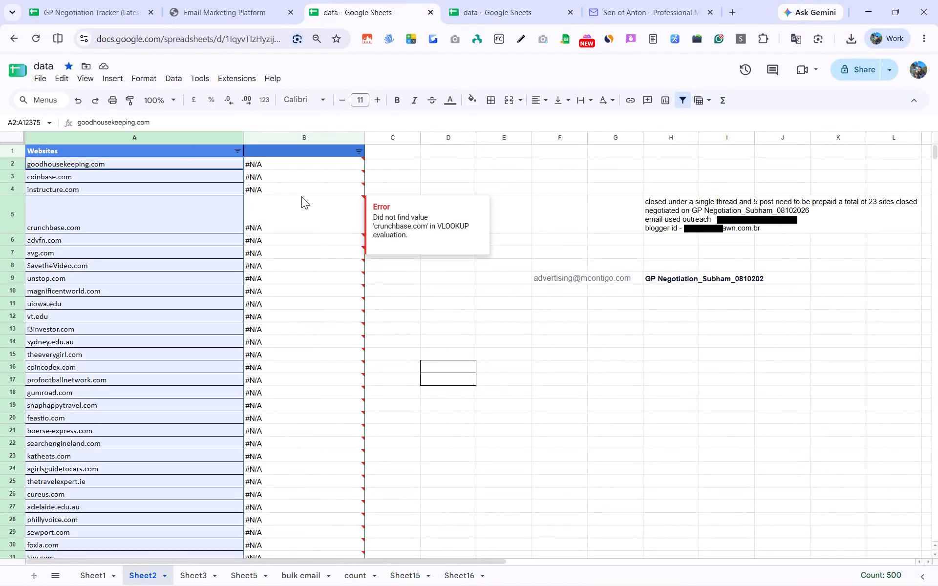
key("BackSpace")
left_click(206, 164)
key("ctrl+shift+v")
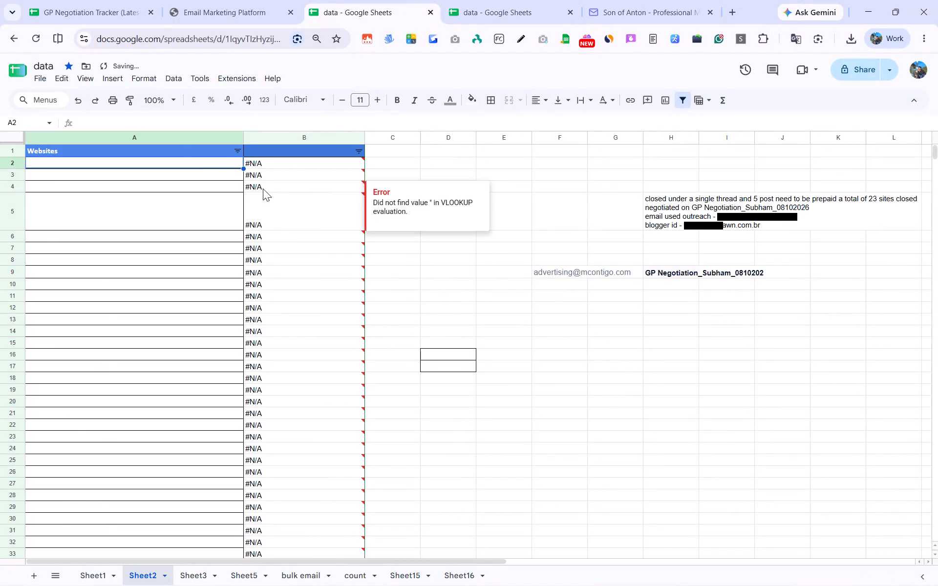
scroll(475, 223, "down", 9)
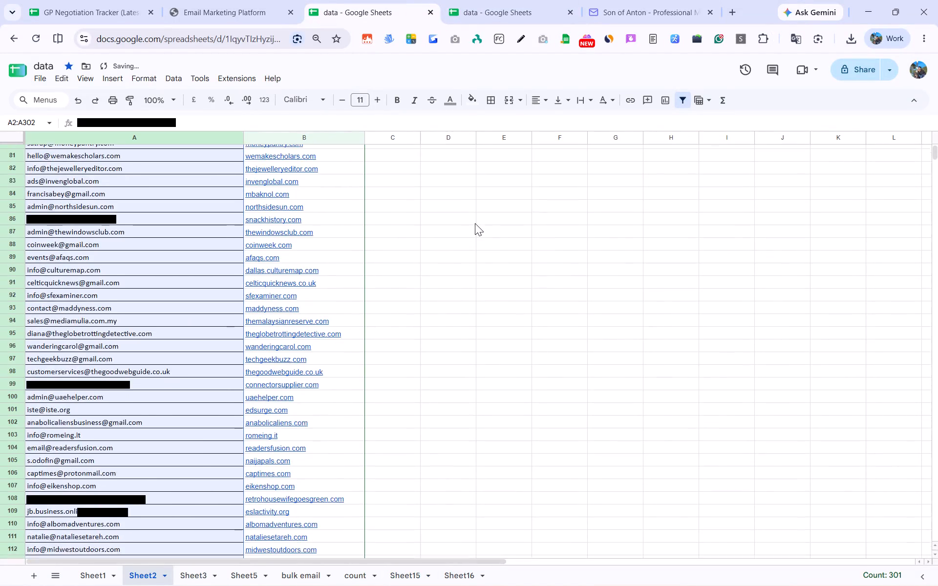
scroll(475, 223, "down", 9)
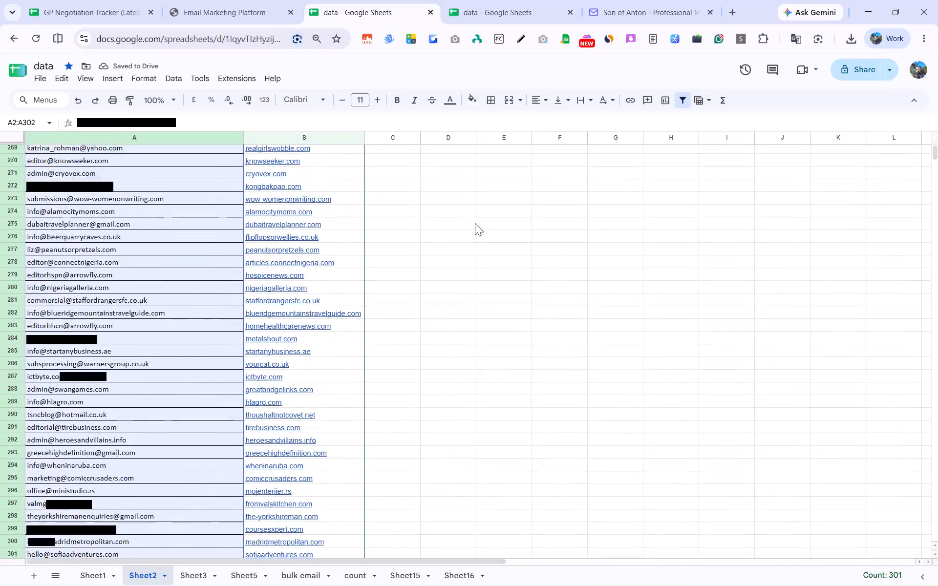
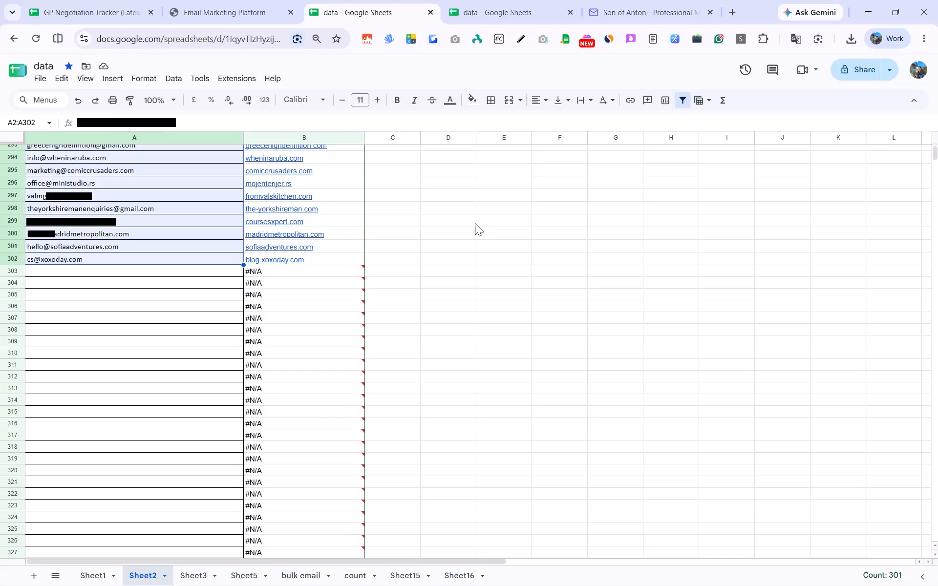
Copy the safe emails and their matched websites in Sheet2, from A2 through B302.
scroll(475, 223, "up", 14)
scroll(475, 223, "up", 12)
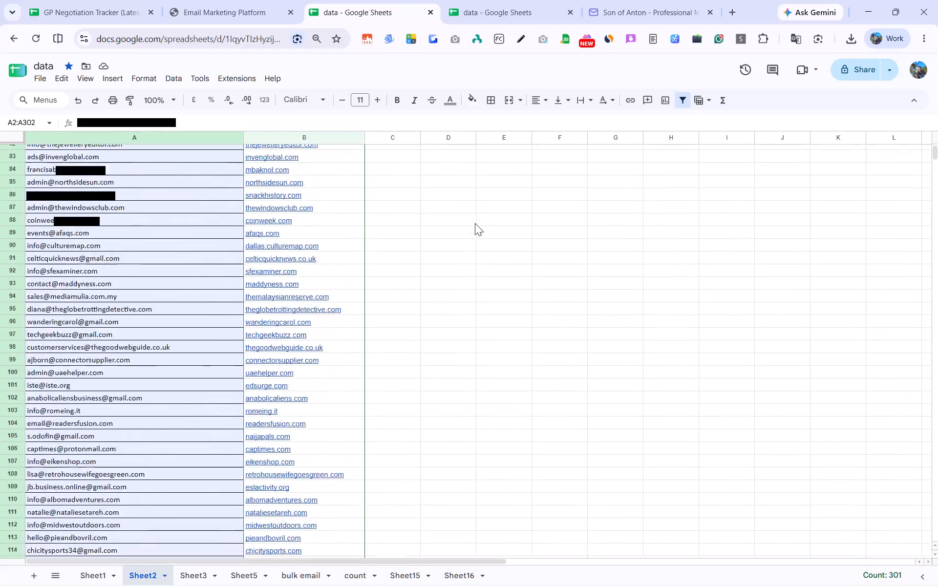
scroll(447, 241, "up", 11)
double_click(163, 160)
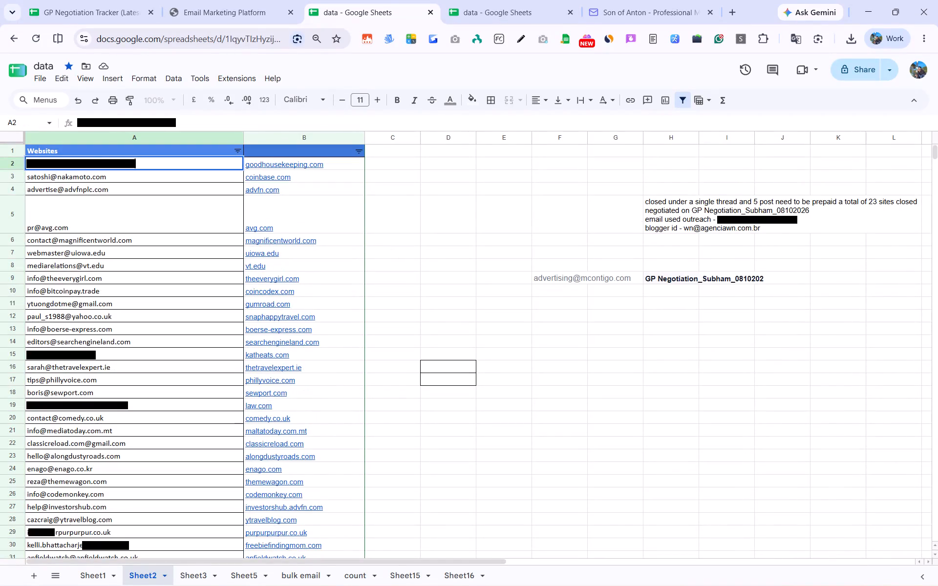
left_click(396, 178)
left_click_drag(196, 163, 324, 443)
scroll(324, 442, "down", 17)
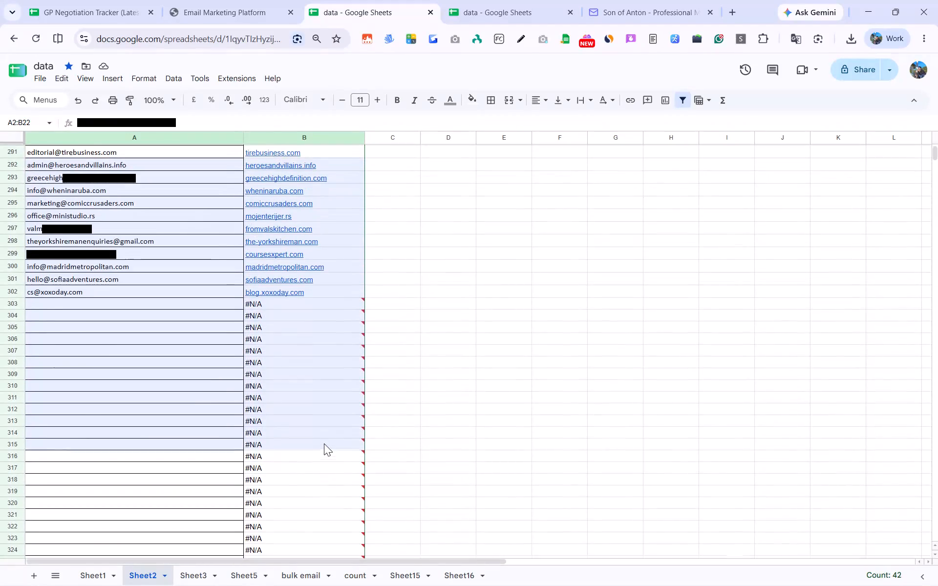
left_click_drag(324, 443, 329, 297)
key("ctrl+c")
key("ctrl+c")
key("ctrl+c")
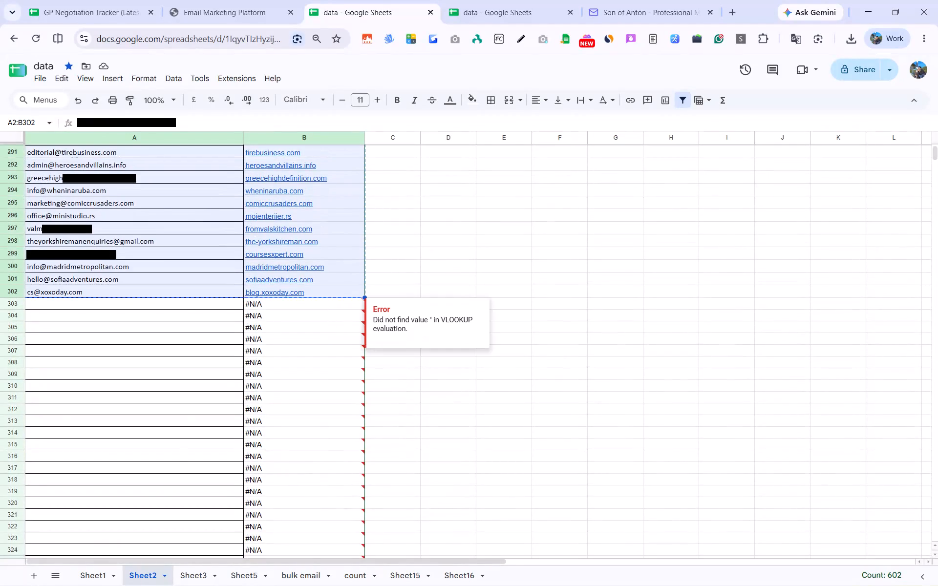
Clear all contents of columns A through E in Sheet1.
left_click(99, 572)
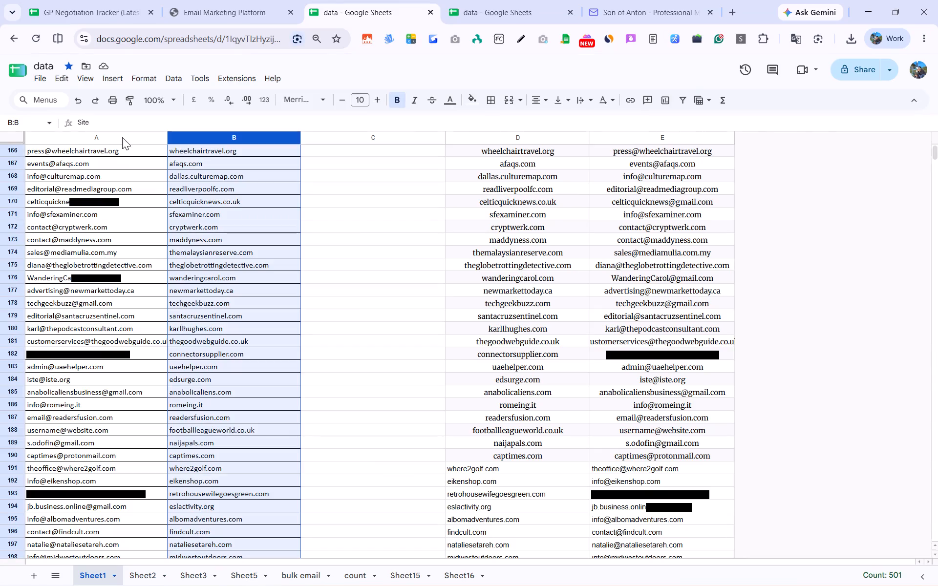
left_click_drag(121, 136, 639, 138)
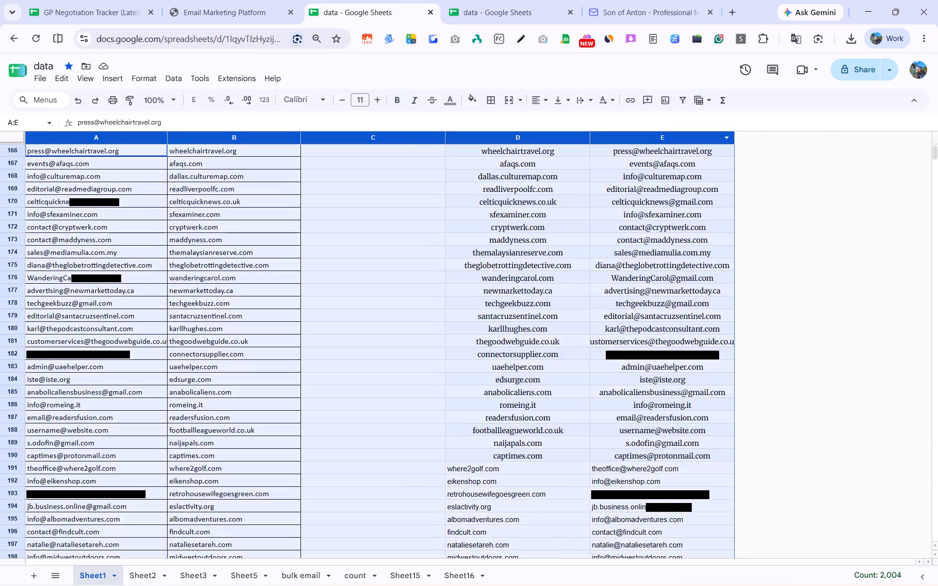
key("BackSpace")
left_click_drag(475, 196, 468, 196)
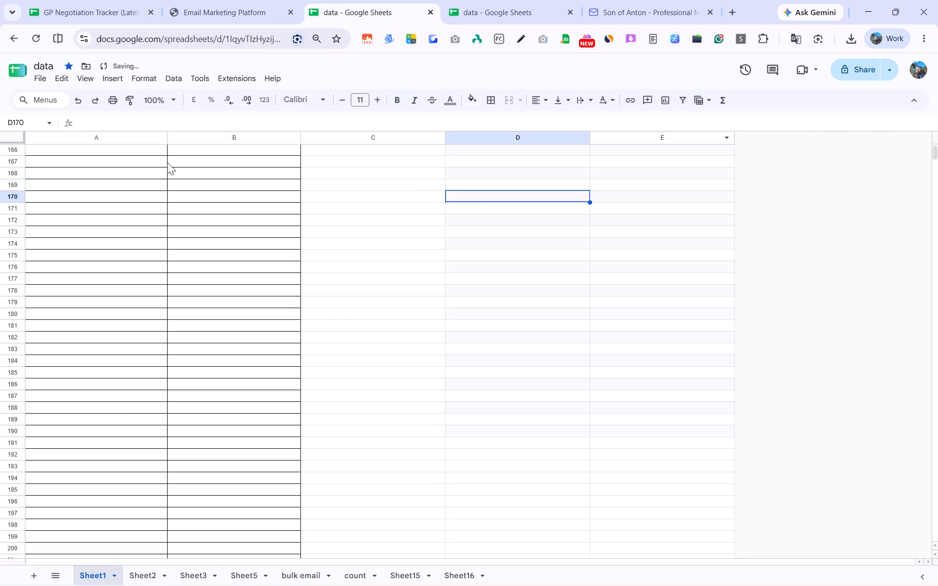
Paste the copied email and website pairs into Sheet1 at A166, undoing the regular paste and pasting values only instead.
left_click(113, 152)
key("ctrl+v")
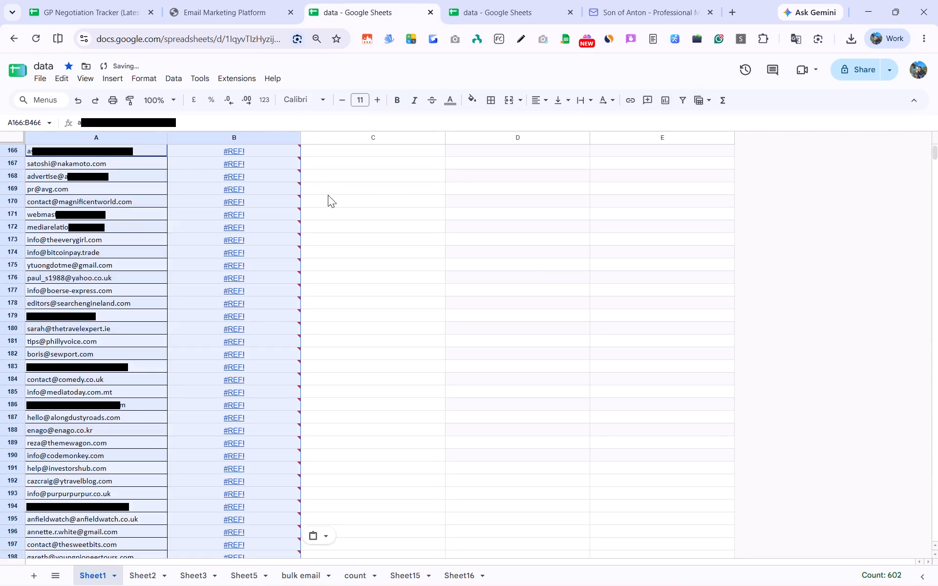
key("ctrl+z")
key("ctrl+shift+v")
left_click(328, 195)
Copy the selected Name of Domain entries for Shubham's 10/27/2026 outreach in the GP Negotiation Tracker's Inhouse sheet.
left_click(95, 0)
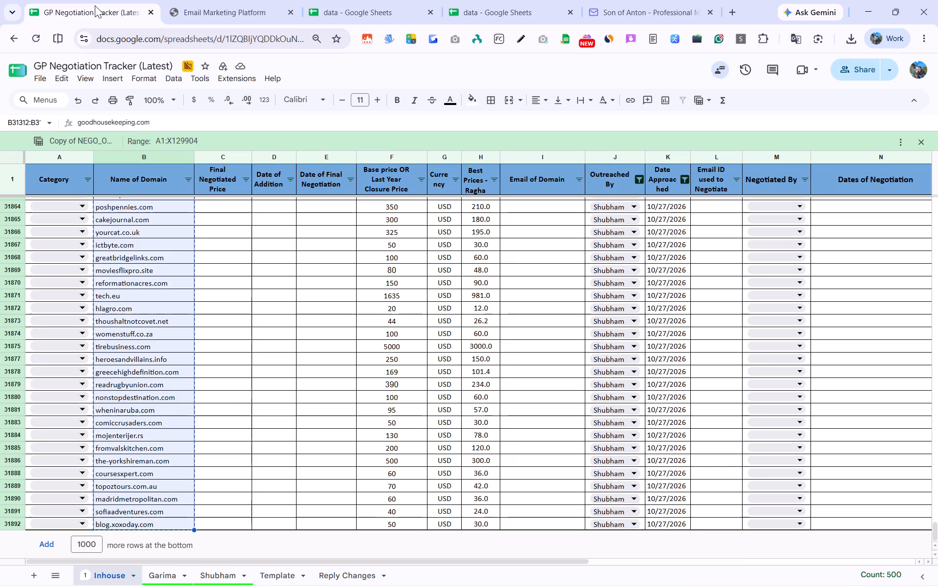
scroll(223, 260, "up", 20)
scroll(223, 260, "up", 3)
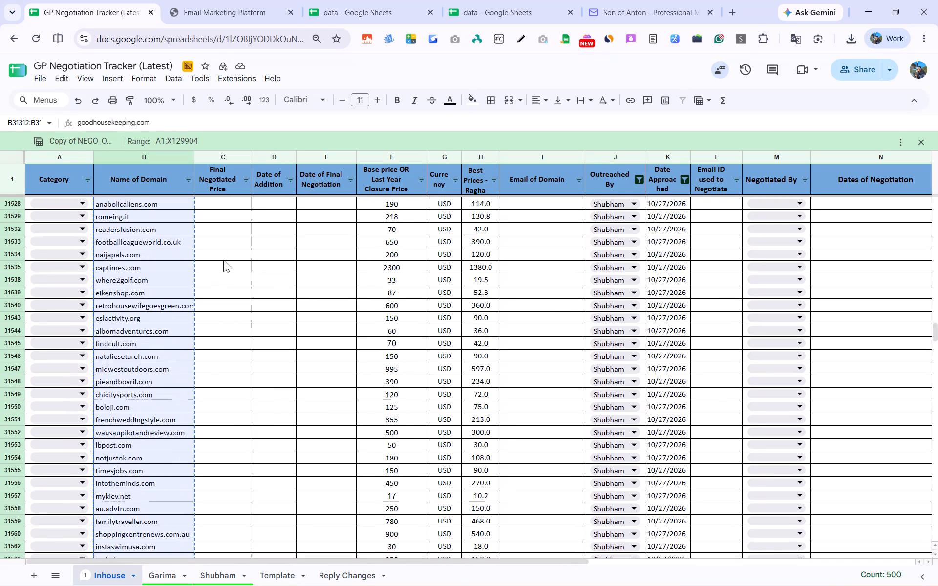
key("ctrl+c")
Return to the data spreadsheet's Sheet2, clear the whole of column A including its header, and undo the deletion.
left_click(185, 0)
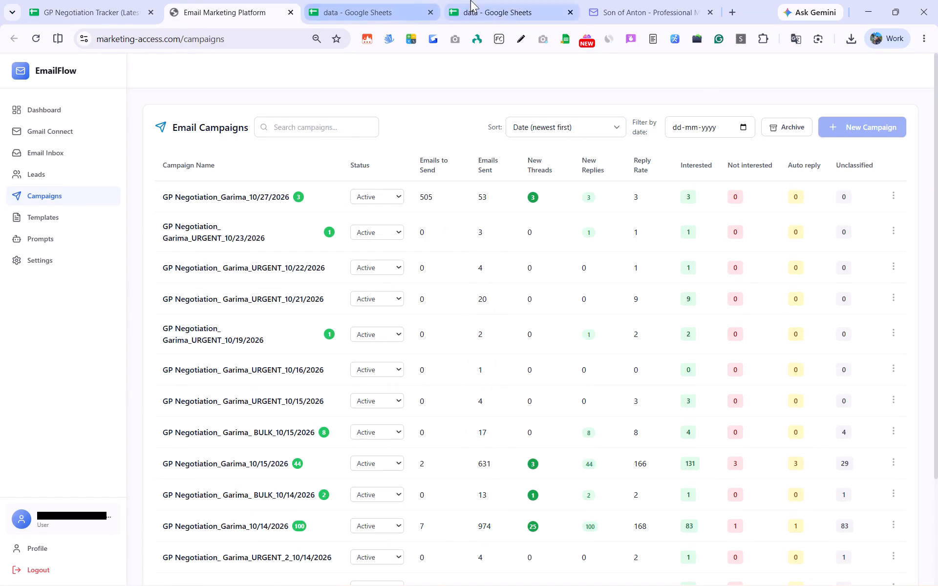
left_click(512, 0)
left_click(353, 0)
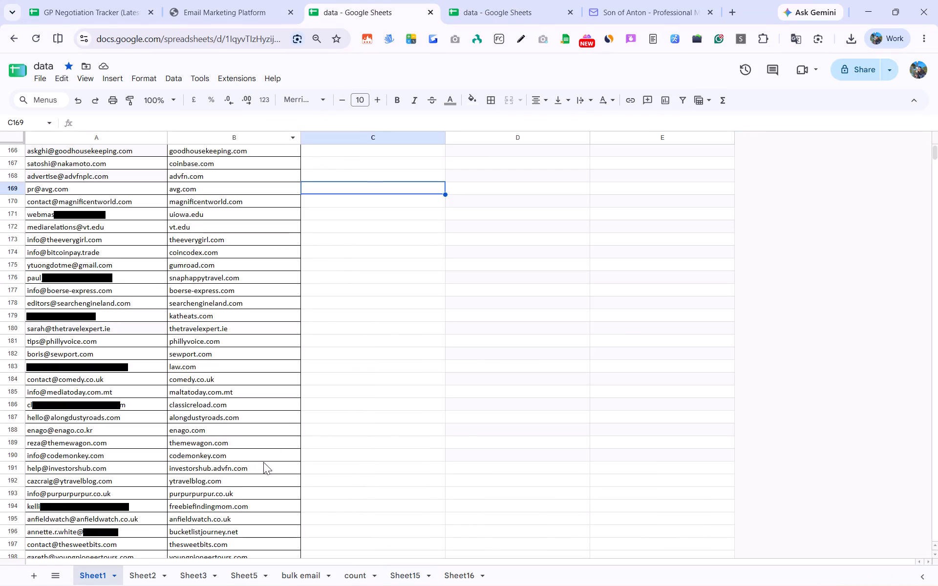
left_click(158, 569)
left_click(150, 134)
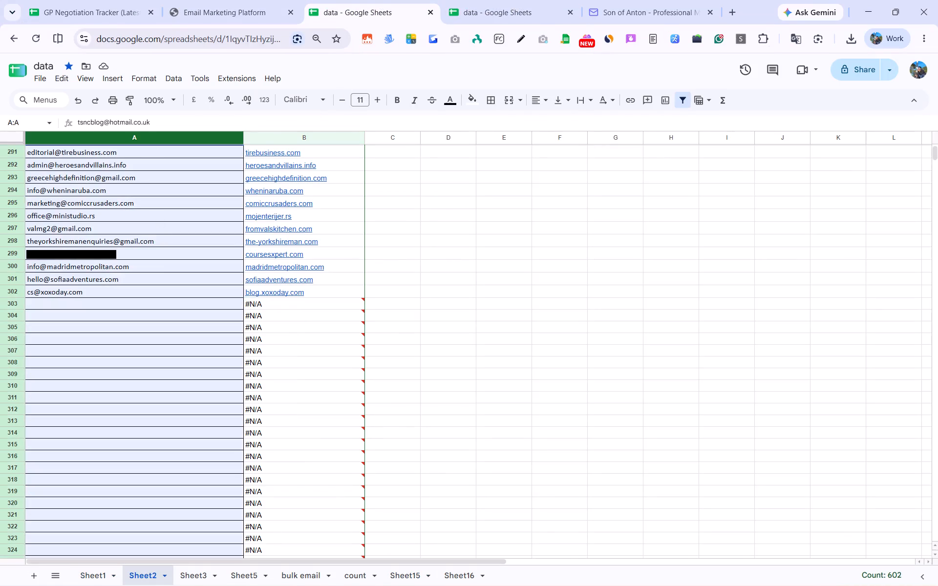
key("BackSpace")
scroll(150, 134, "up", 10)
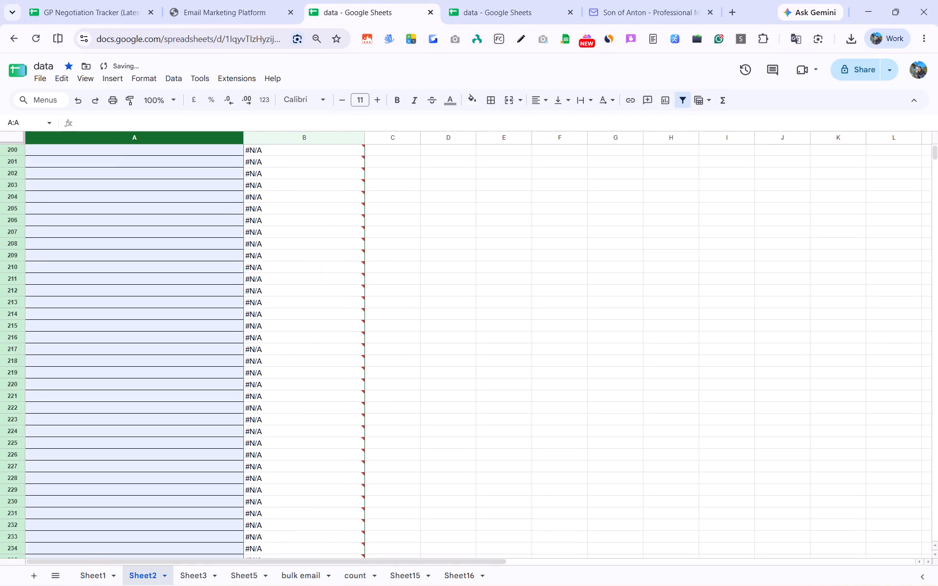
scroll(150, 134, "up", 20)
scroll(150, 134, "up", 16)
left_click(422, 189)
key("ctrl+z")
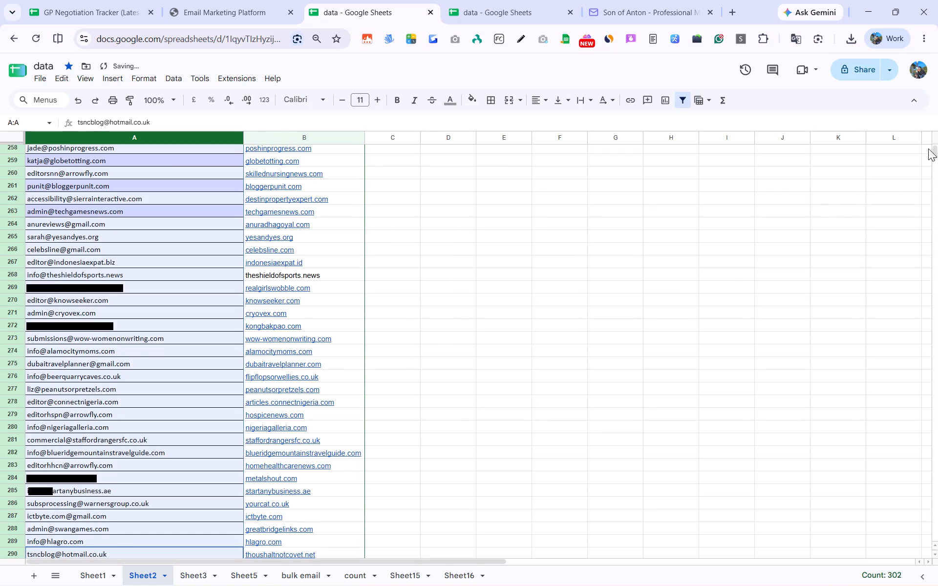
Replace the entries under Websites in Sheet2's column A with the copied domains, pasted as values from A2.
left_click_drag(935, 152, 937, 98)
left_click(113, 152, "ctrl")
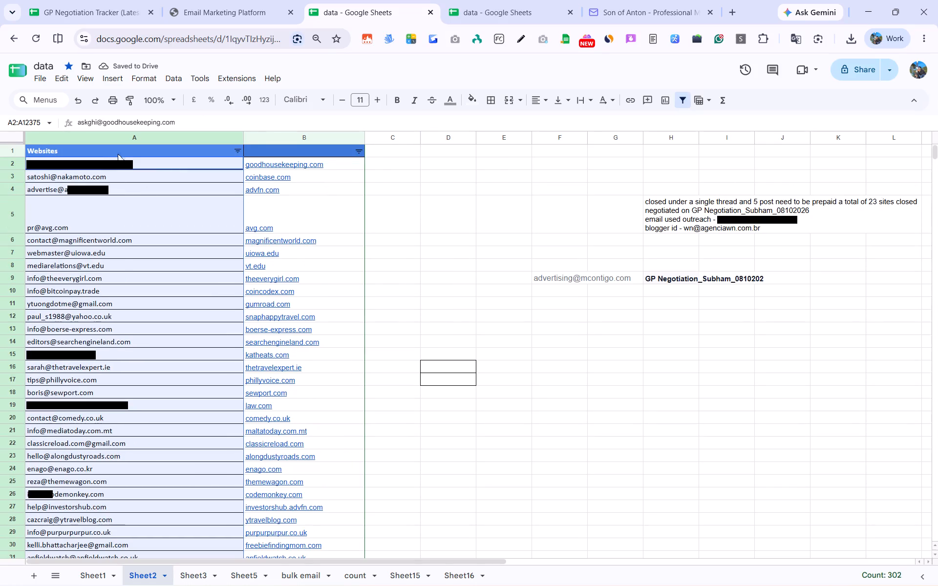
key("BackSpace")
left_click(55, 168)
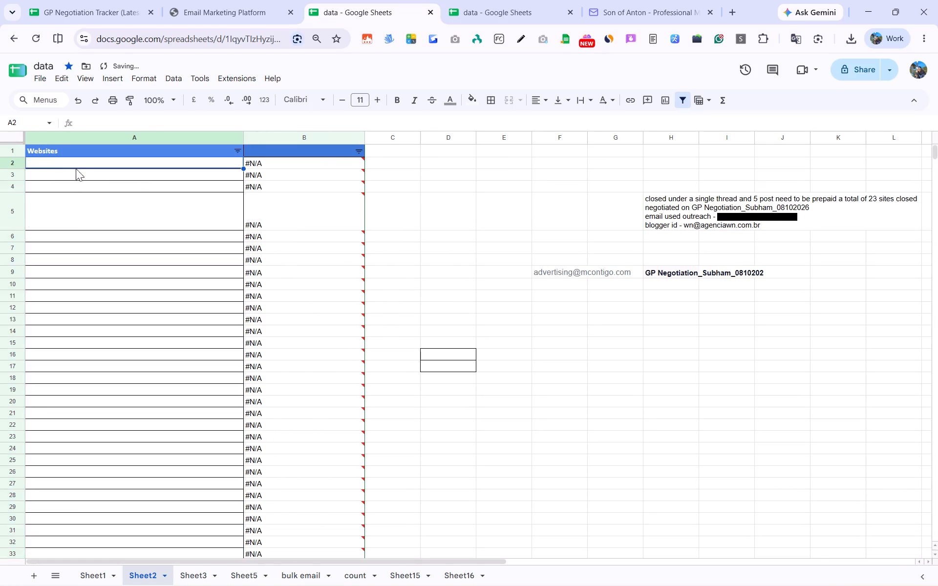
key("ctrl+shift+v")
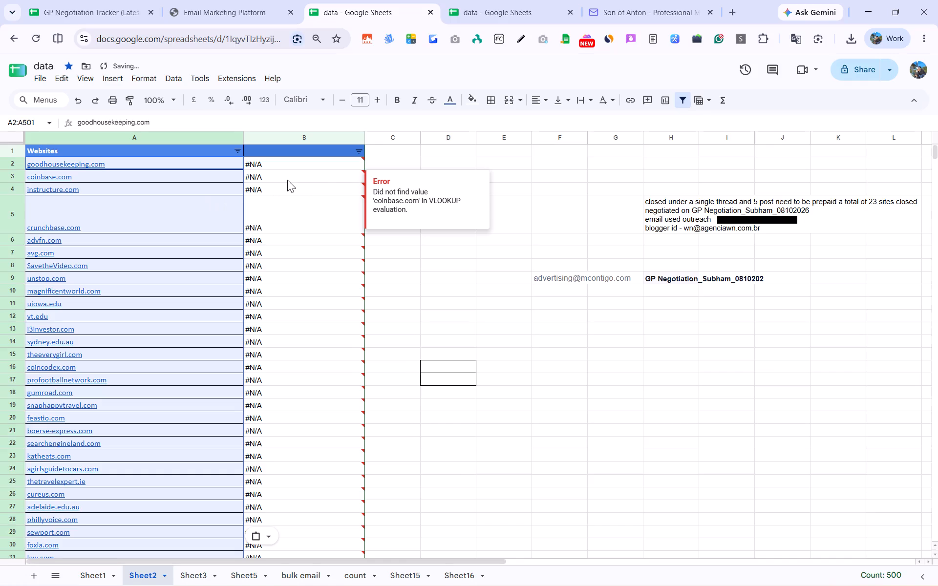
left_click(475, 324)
Examine the lookup results beside the pasted domains in Sheet2 and inspect the VLOOKUP formula in B5.
scroll(472, 325, "down", 9)
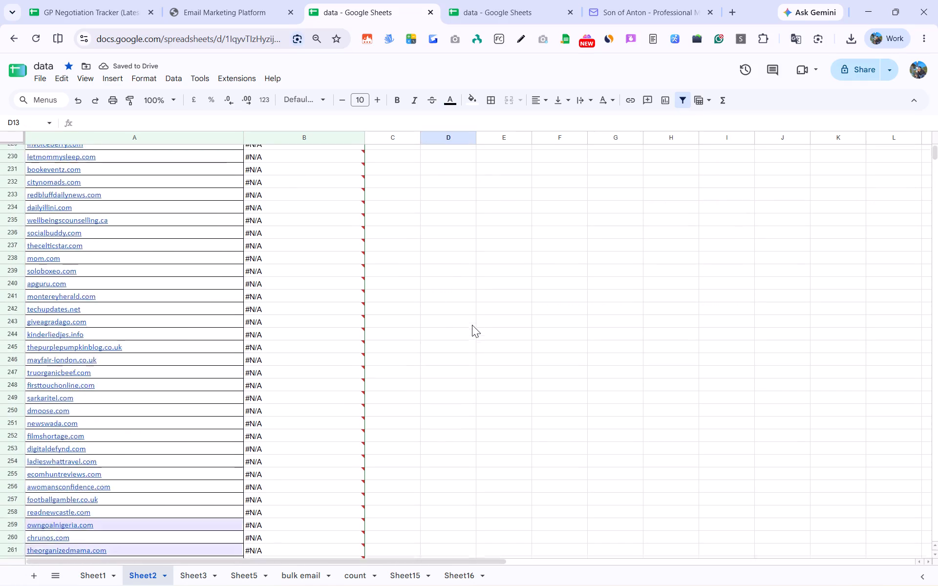
scroll(472, 325, "down", 19)
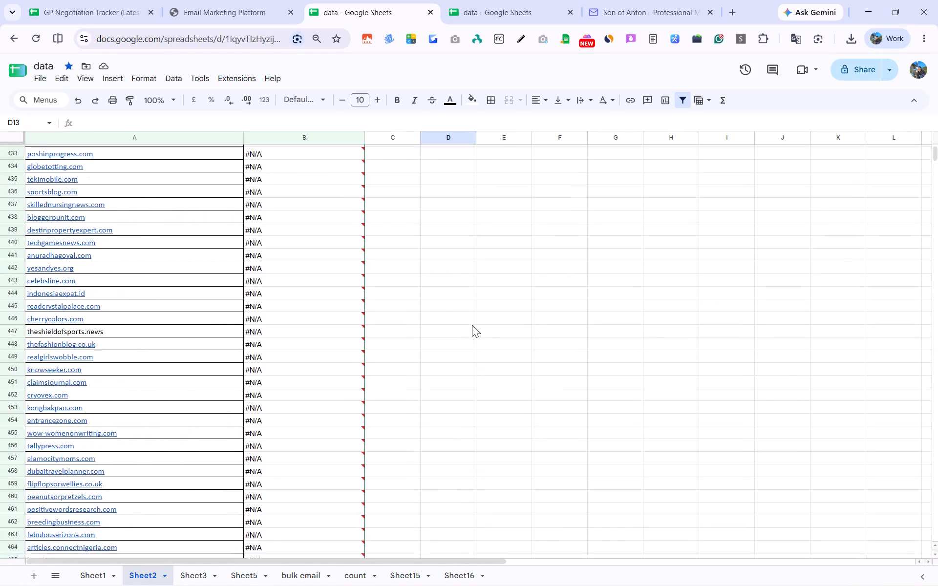
scroll(472, 325, "down", 5)
scroll(472, 325, "up", 9)
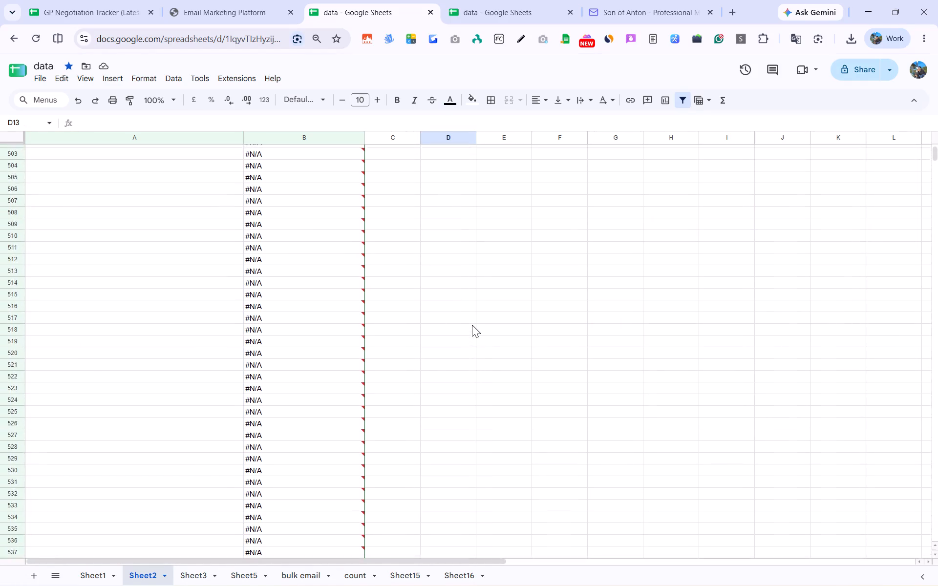
scroll(472, 325, "up", 2)
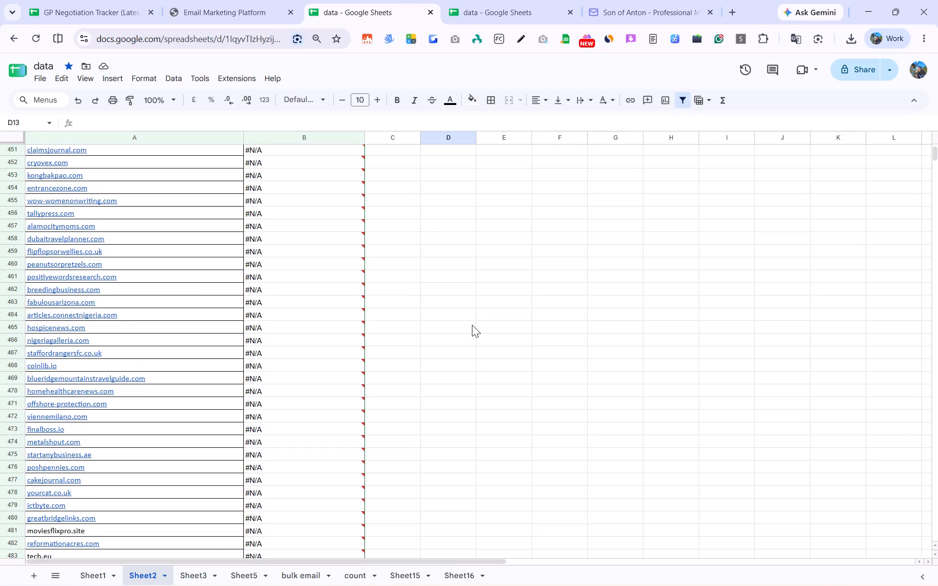
scroll(472, 325, "down", 9)
scroll(472, 325, "up", 20)
scroll(472, 325, "up", 20)
scroll(472, 325, "up", 4)
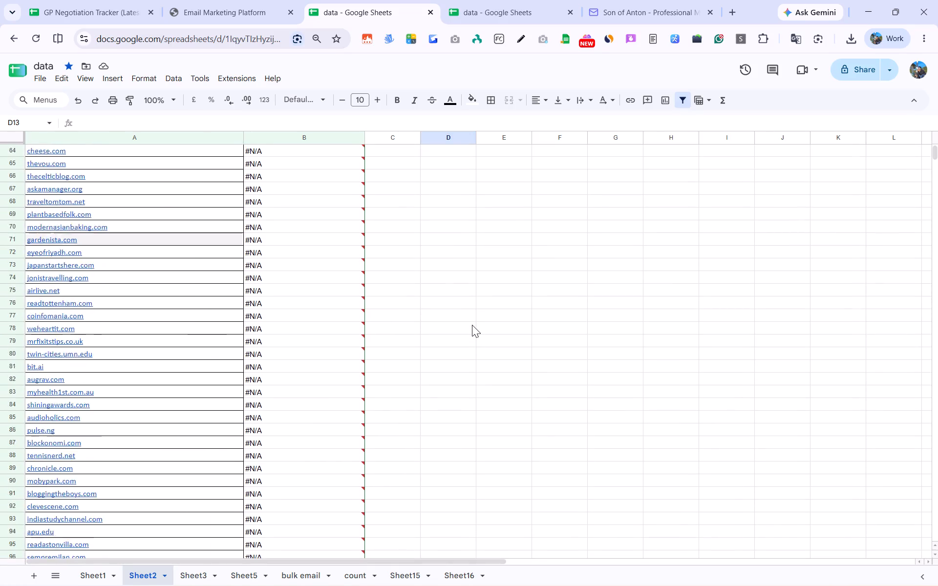
scroll(472, 325, "up", 7)
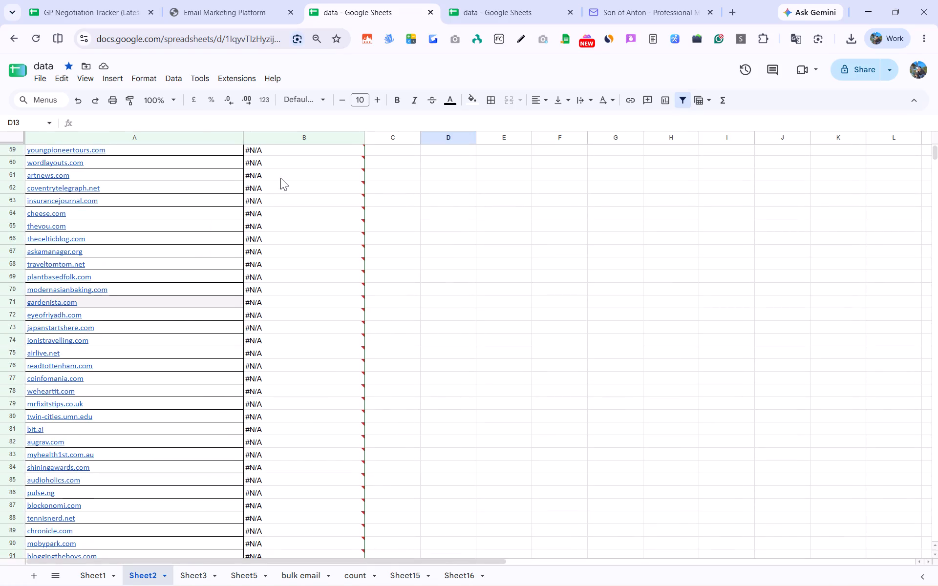
double_click(280, 167)
double_click(281, 183)
double_click(282, 209)
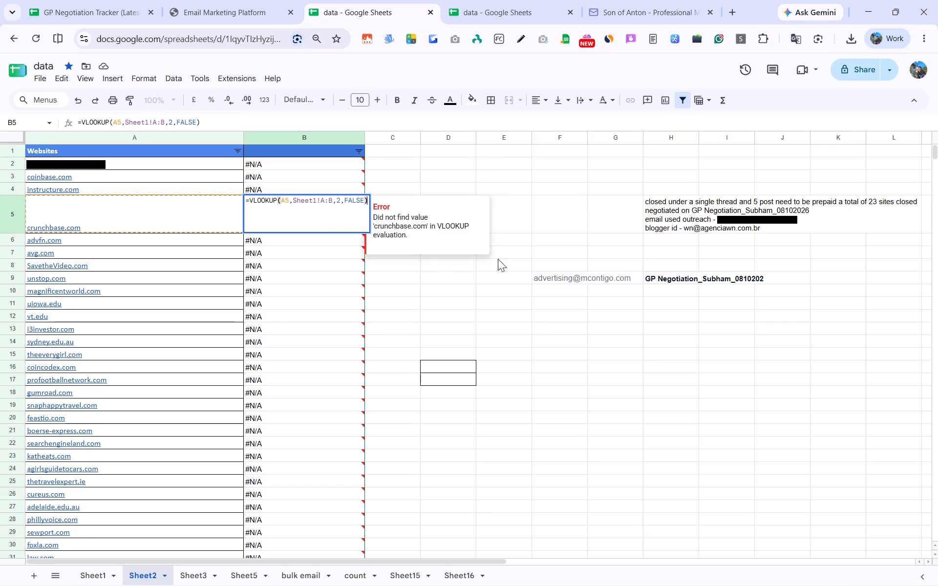
left_click(512, 326)
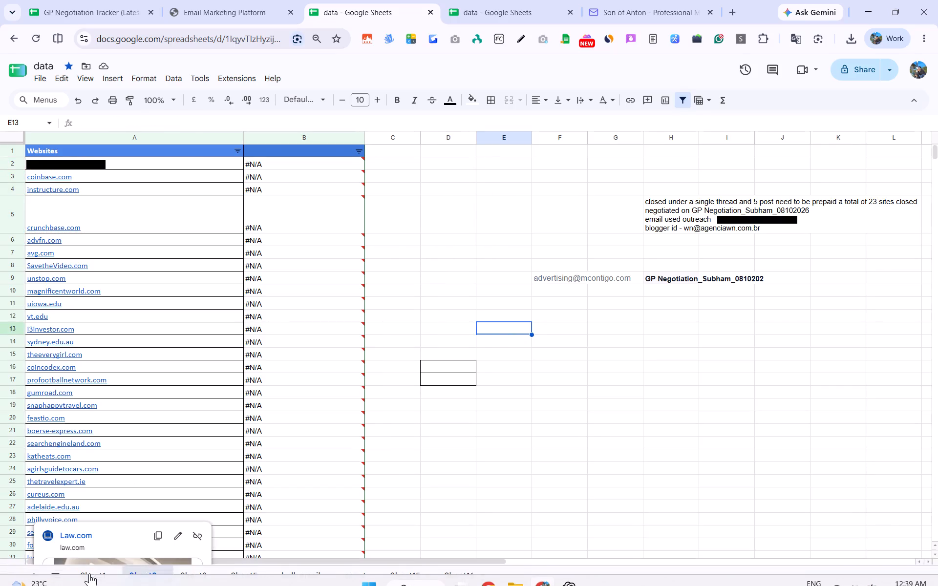
Examine where the email and website pairs sit in Sheet1, which the lookup formula refers to.
left_click(89, 574)
double_click(225, 258)
left_click(350, 252)
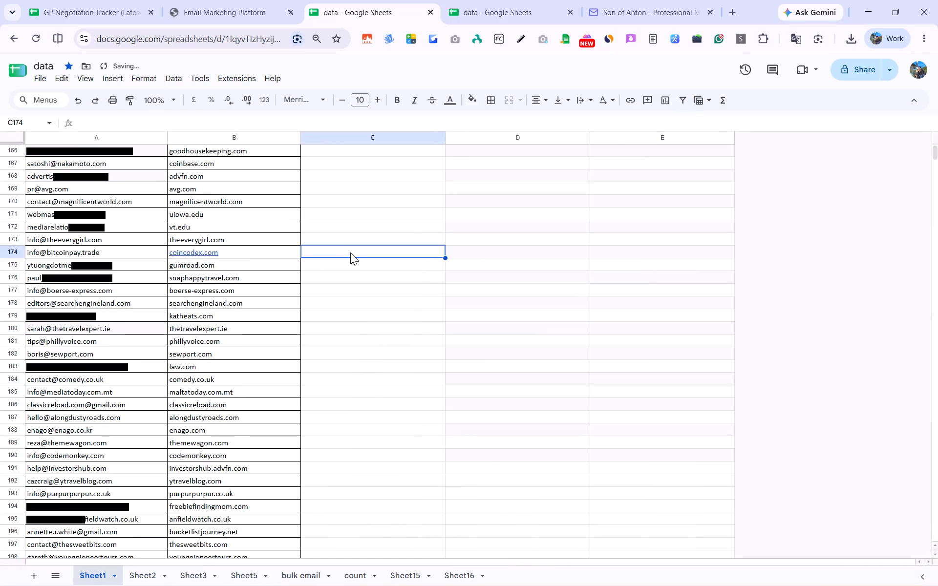
scroll(350, 252, "up", 20)
scroll(350, 252, "up", 11)
scroll(349, 253, "down", 8)
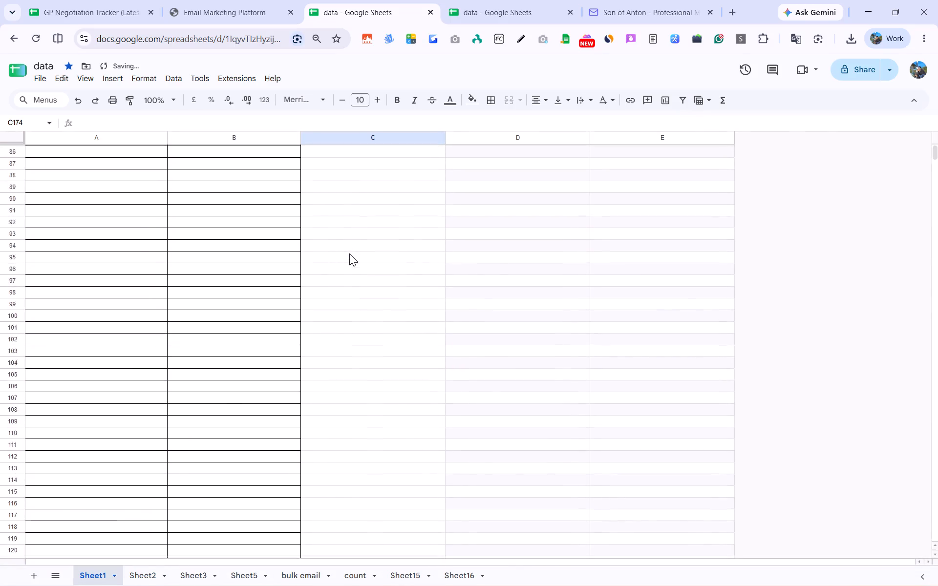
scroll(349, 253, "down", 3)
left_click(349, 253)
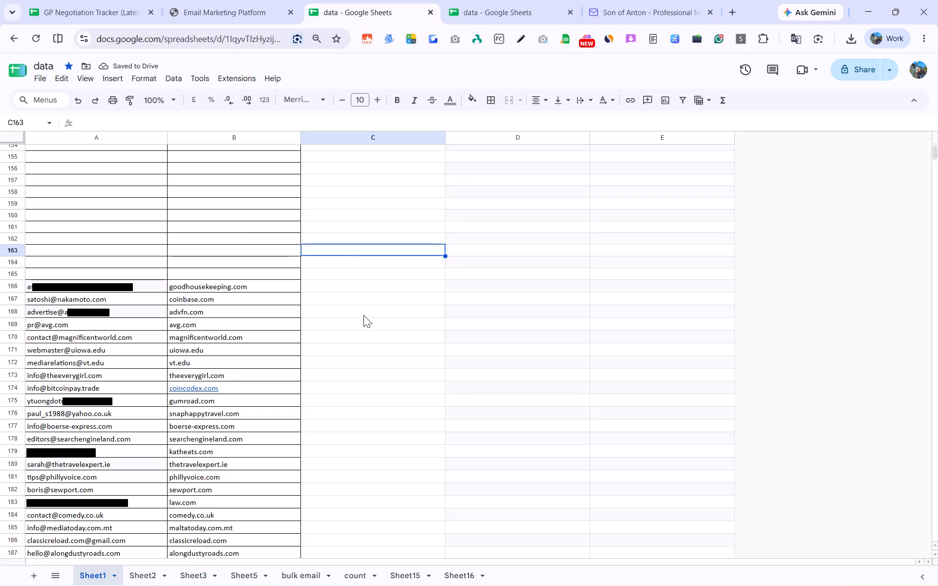
scroll(348, 330, "up", 8)
scroll(348, 330, "down", 19)
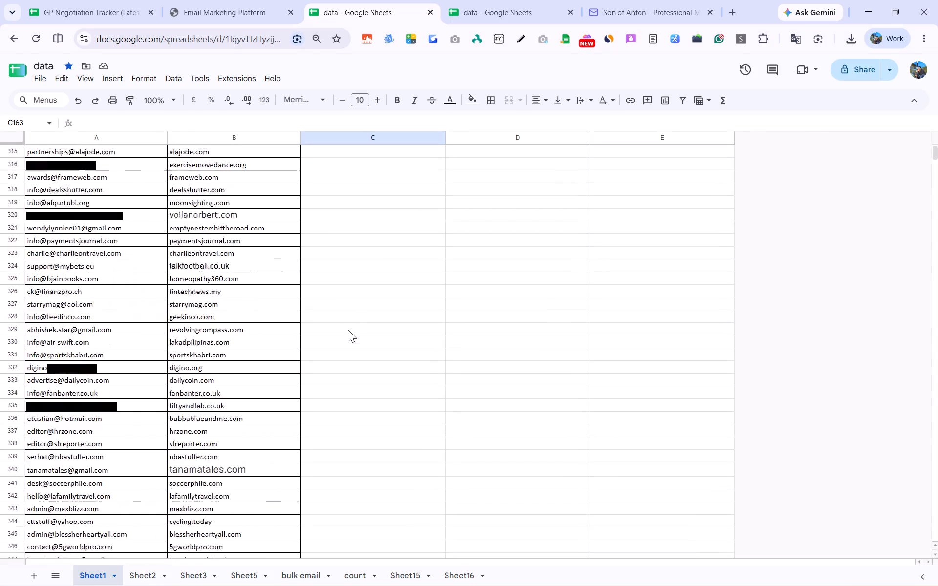
scroll(348, 330, "down", 1)
scroll(348, 330, "up", 20)
scroll(348, 330, "up", 17)
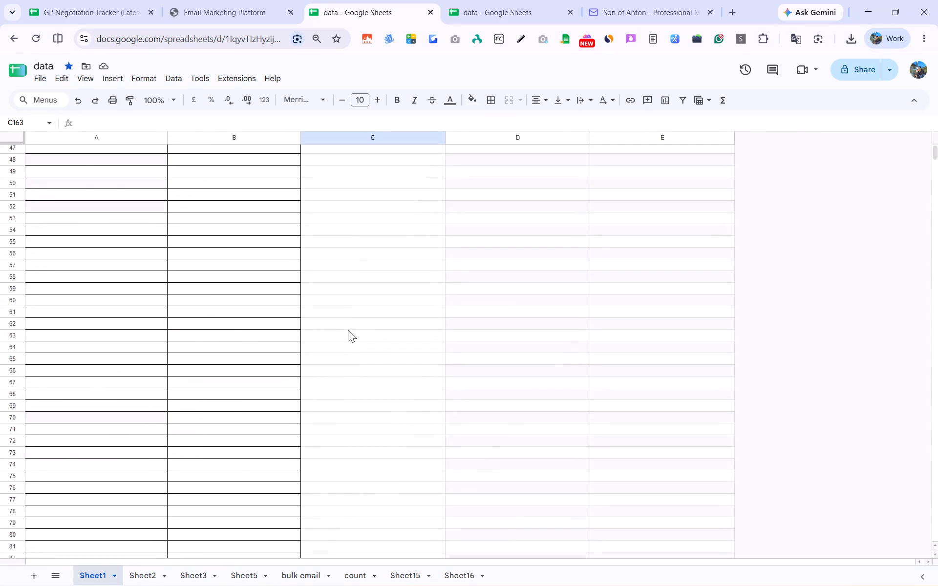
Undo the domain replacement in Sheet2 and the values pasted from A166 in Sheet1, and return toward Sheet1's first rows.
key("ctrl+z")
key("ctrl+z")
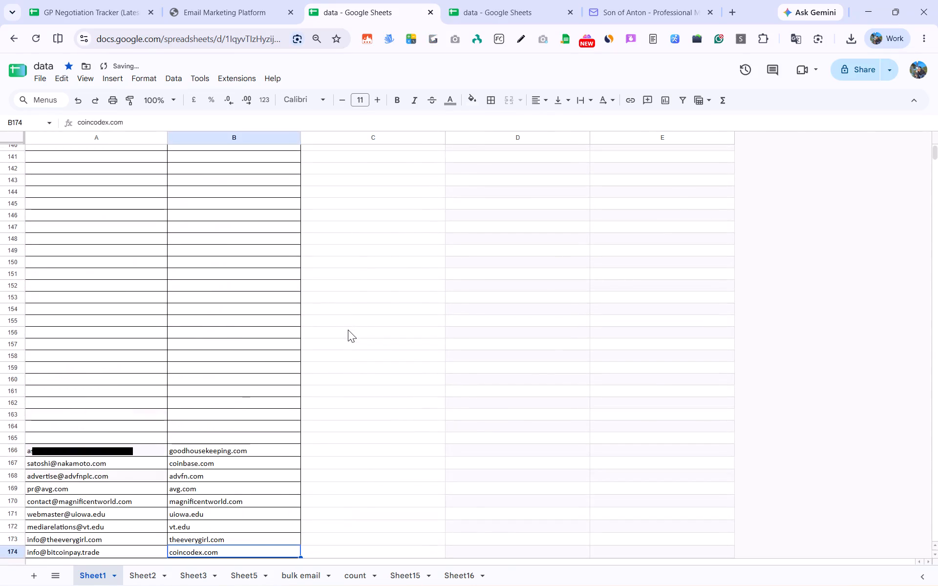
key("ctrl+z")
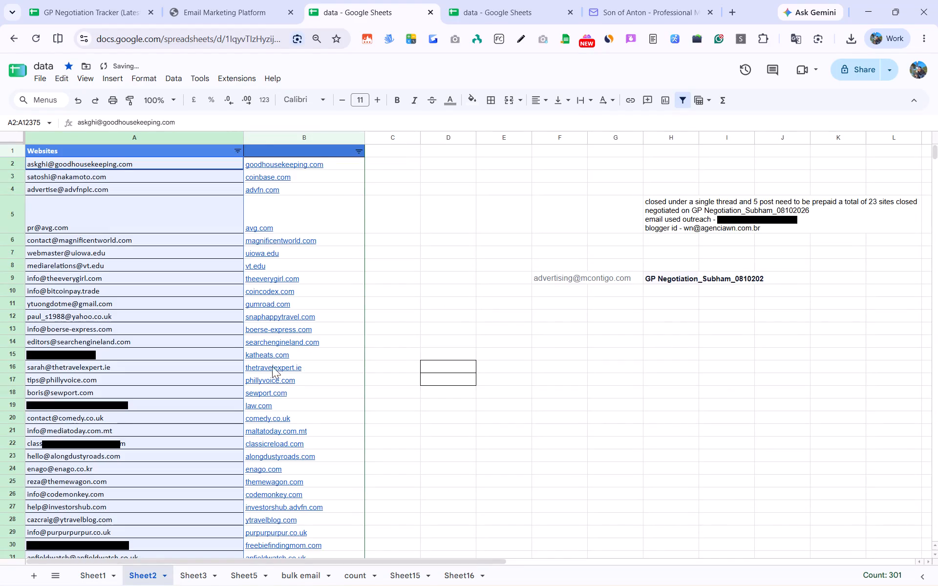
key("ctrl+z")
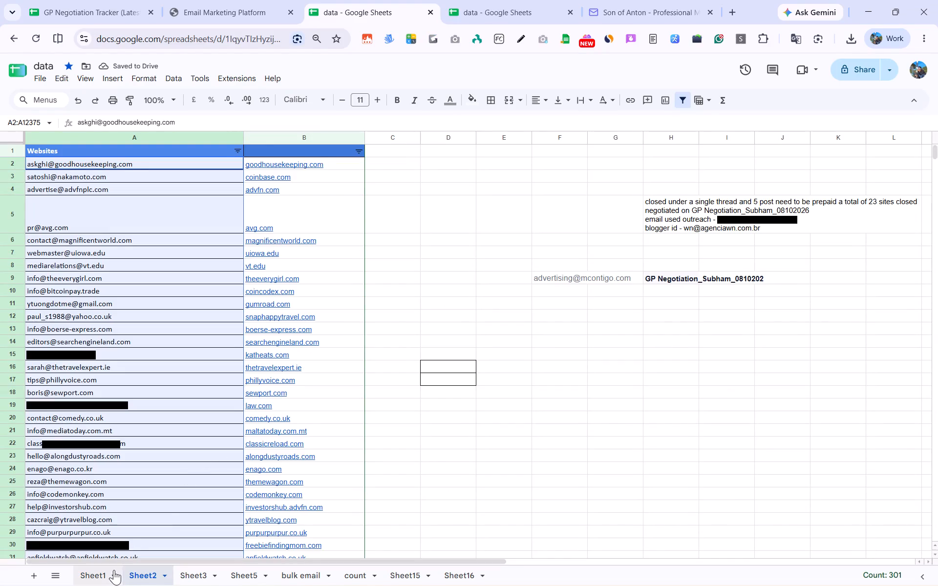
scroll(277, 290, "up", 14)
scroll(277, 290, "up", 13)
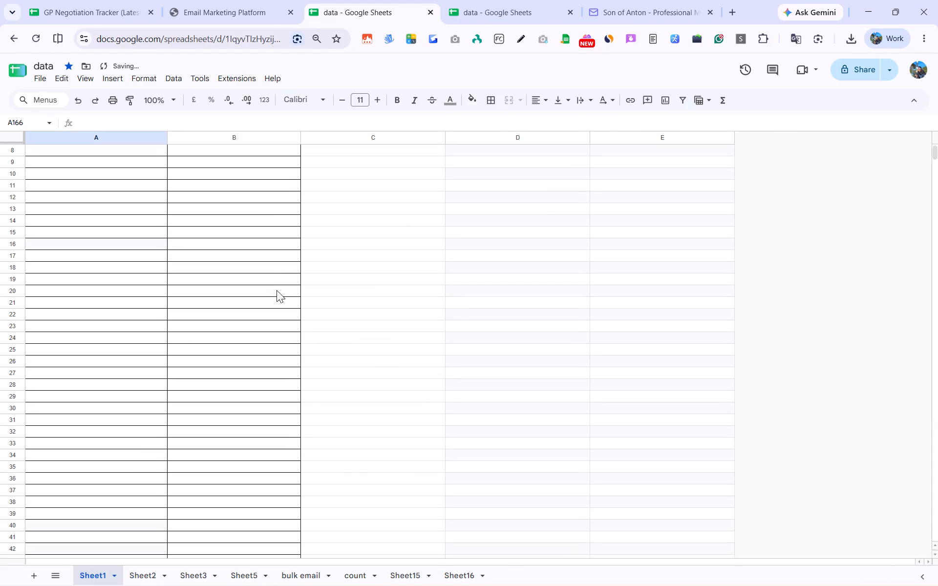
Undo the clearing of the email and website entries in Sheet1's columns A and B, and return to the first rows.
scroll(277, 290, "up", 4)
key("ctrl+z")
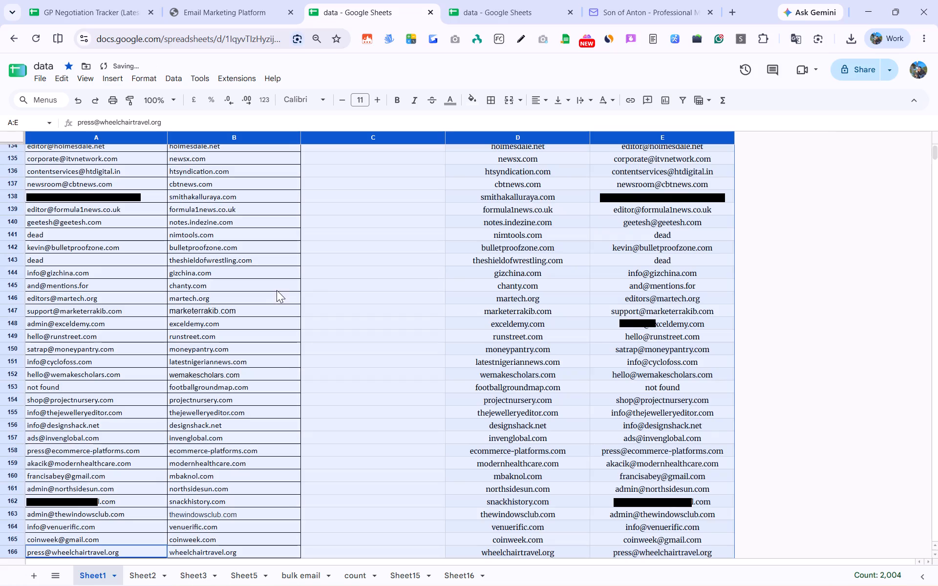
scroll(407, 251, "up", 10)
scroll(407, 251, "up", 15)
scroll(407, 251, "up", 10)
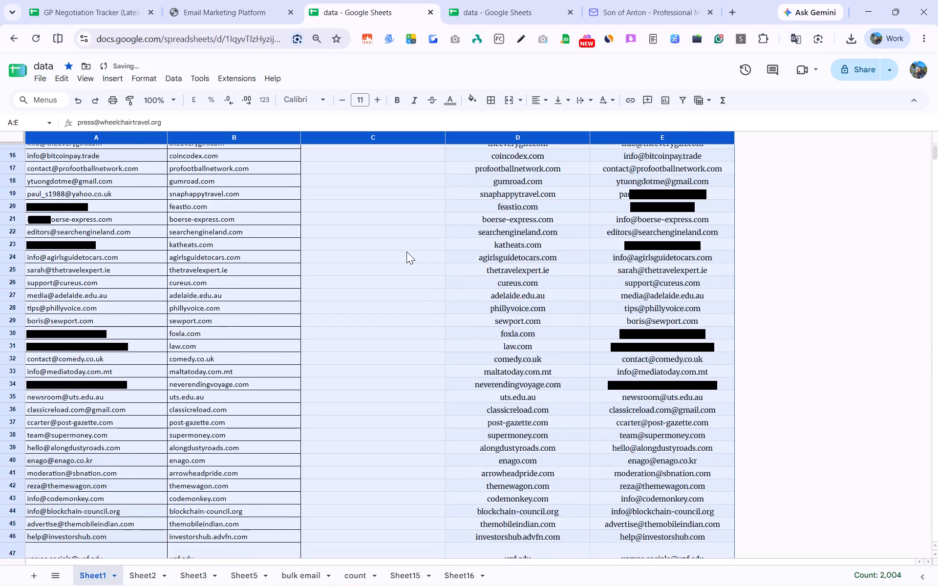
left_click(406, 251)
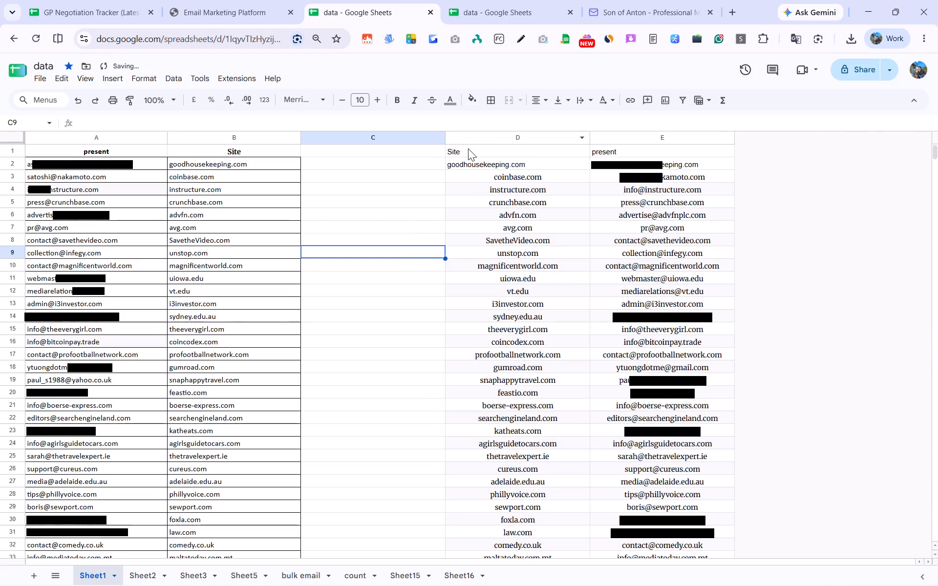
Examine the email and website pairs in Sheet1's columns A and B, including how far down the list extends.
double_click(207, 173)
left_click(365, 187)
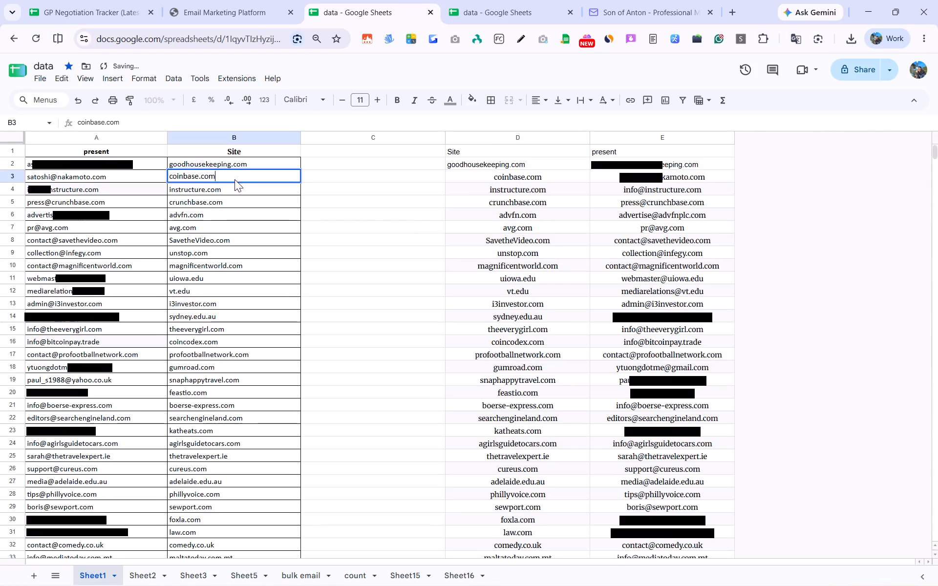
left_click(362, 206)
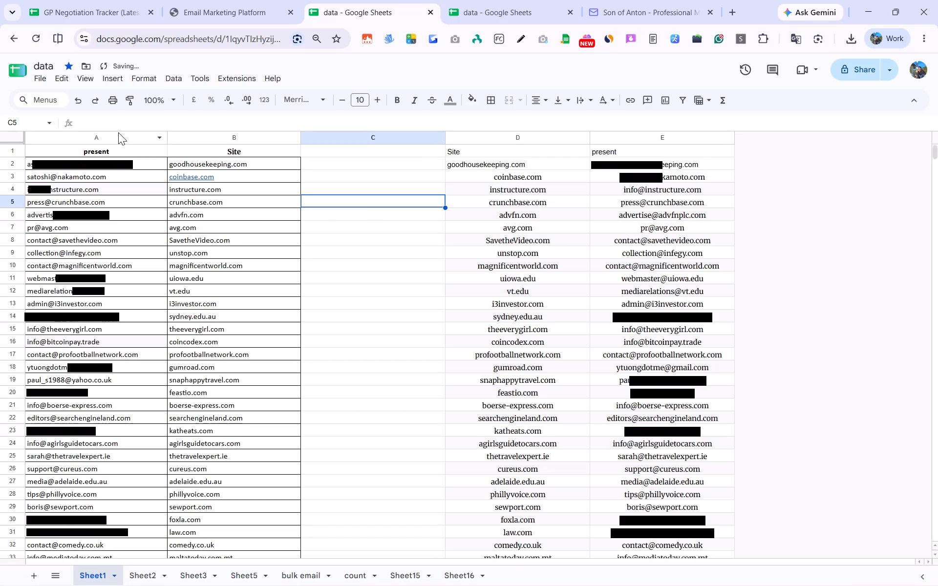
left_click(118, 132)
left_click(373, 199)
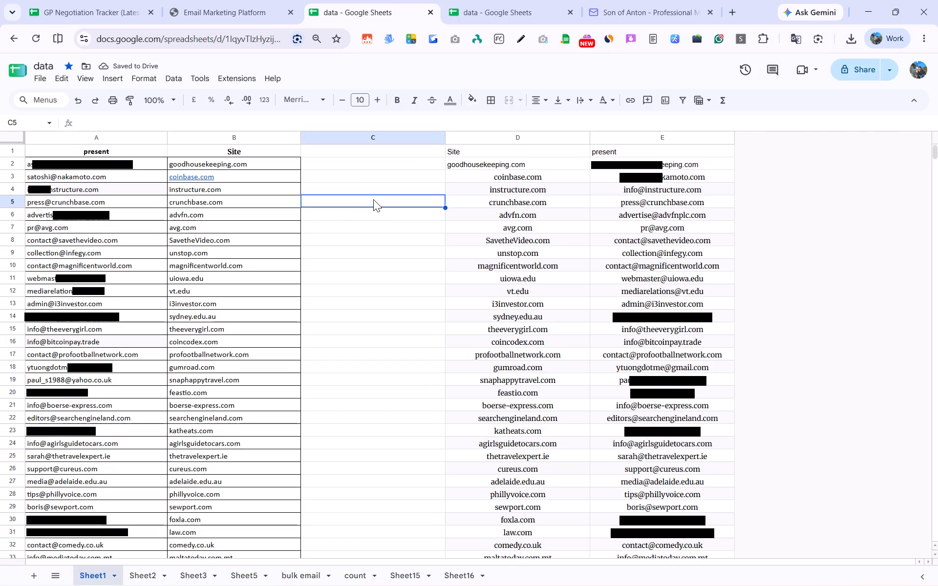
scroll(344, 266, "down", 14)
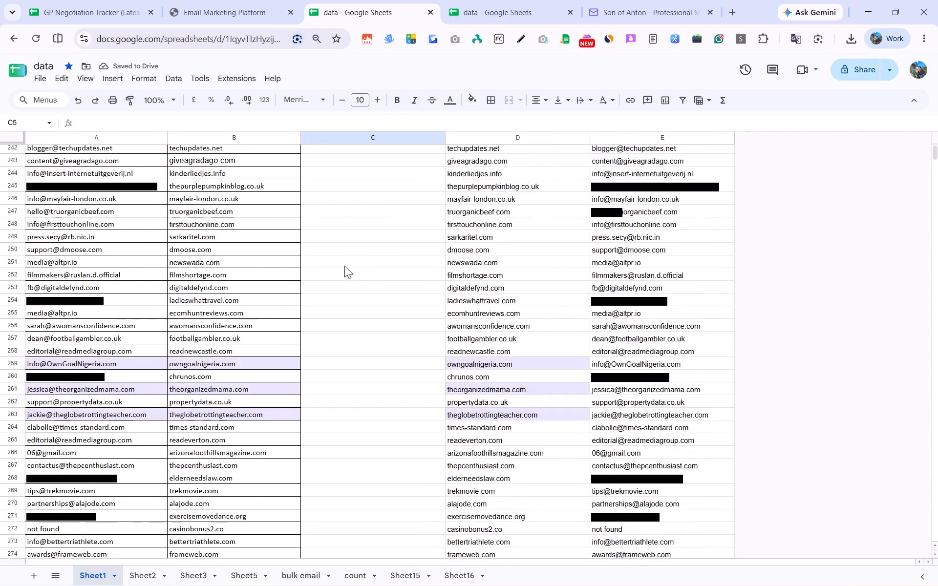
scroll(344, 266, "down", 17)
scroll(344, 266, "up", 2)
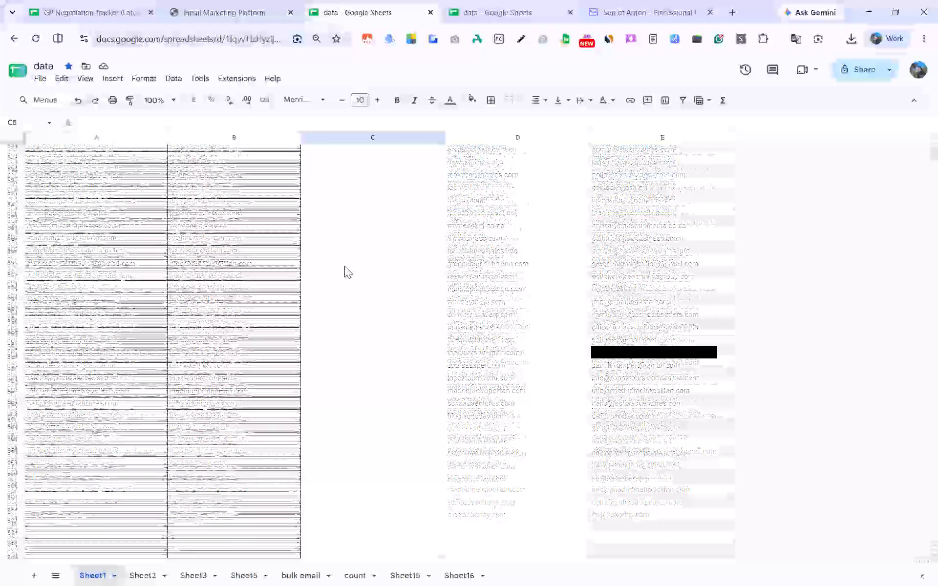
scroll(344, 266, "up", 9)
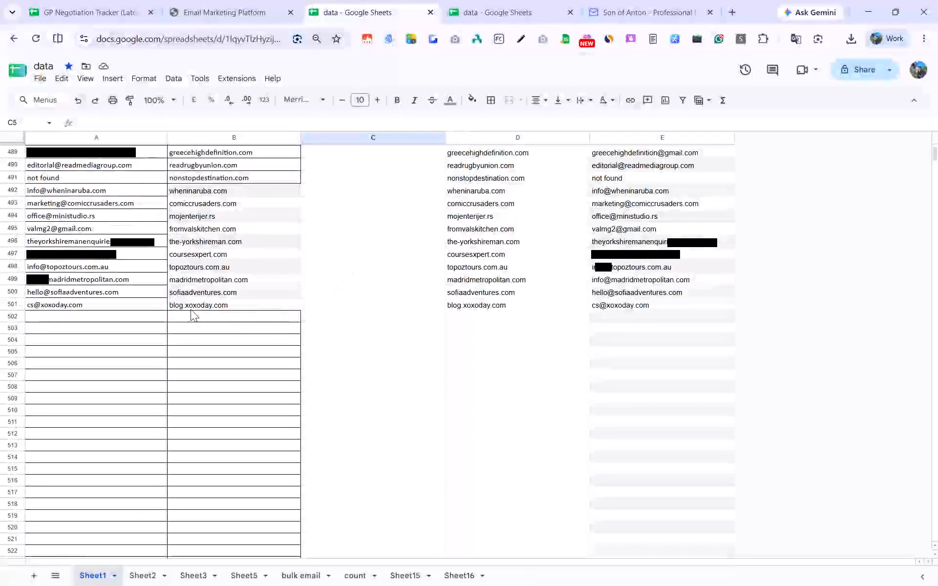
left_click_drag(191, 309, 214, 18)
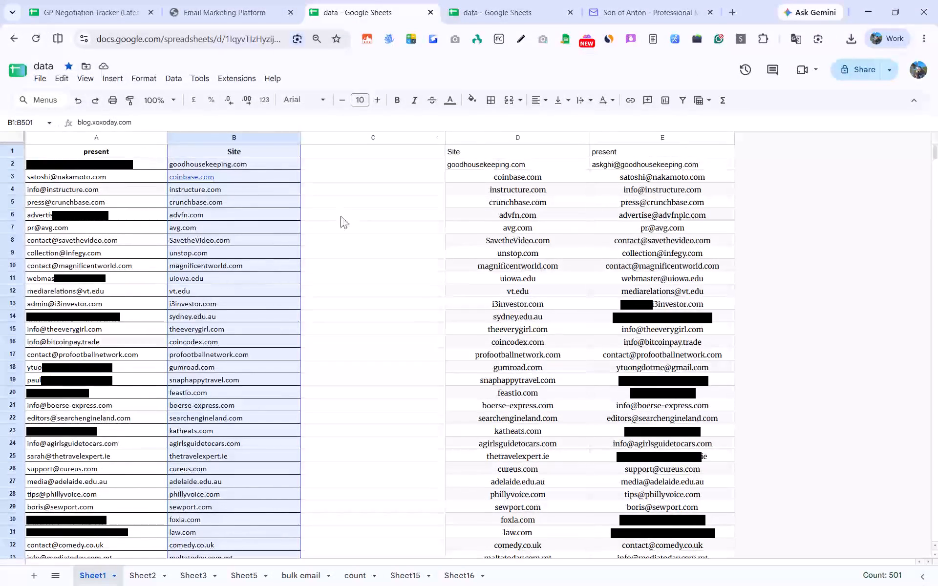
left_click(341, 216)
Copy the verified emails and their looked-up websites in Sheet2, range A2:B302, leaving out the #N/A rows.
left_click(148, 573)
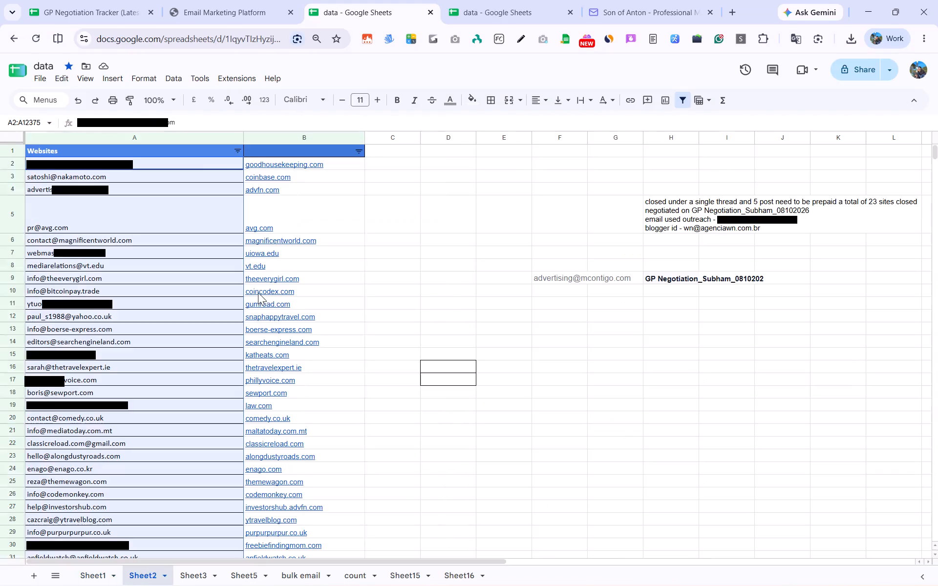
scroll(369, 244, "up", 3)
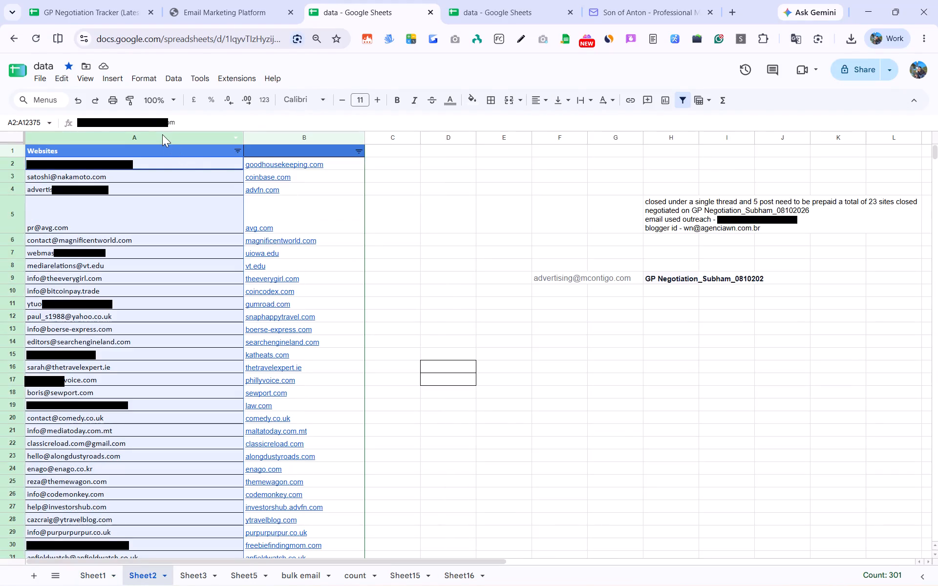
left_click(413, 256)
left_click_drag(215, 161, 324, 429)
scroll(324, 429, "down", 19)
scroll(324, 429, "up", 5)
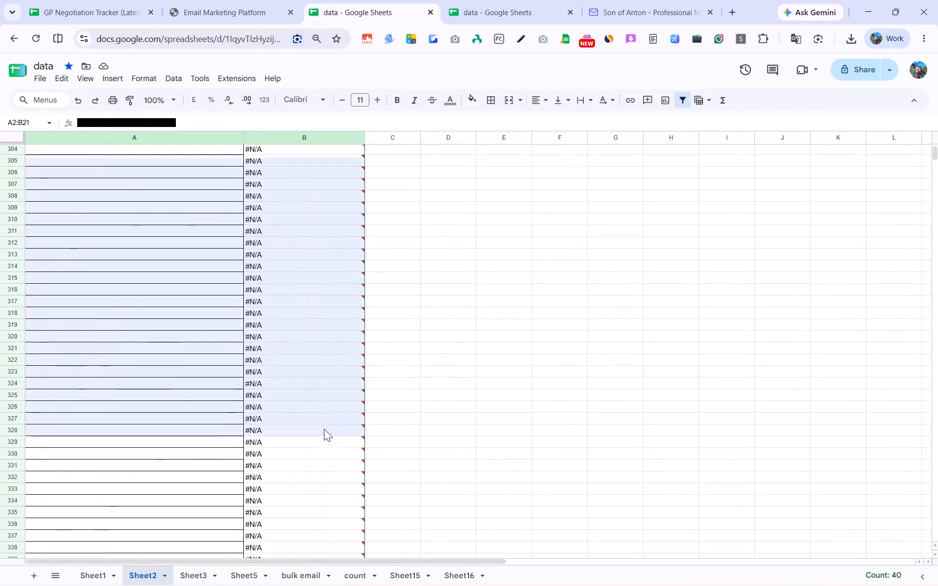
scroll(324, 429, "up", 3)
left_click_drag(324, 429, 324, 331)
key("ctrl+c")
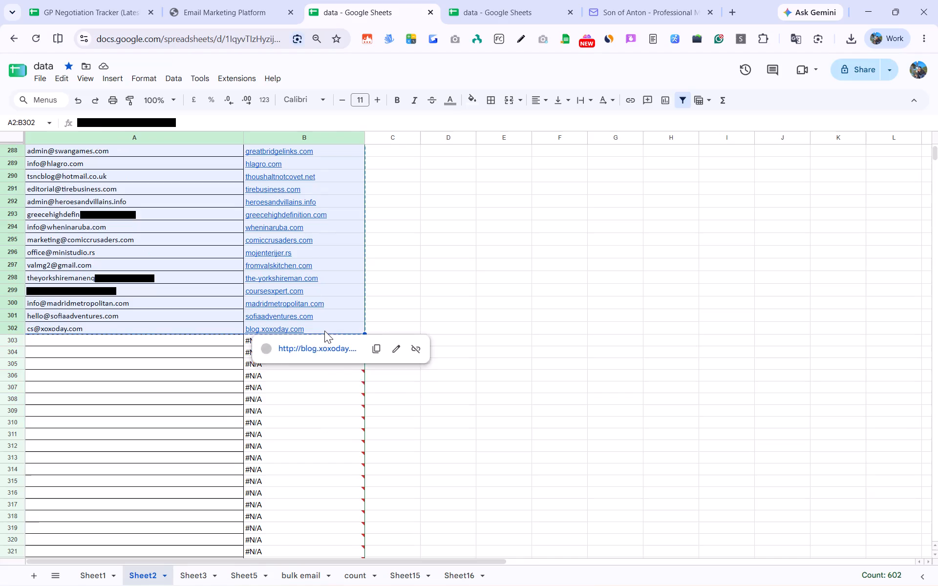
key("ctrl+c")
key("ctrl+c")
key("ctrl+c")
Clear all entries under the present and Site headers in Sheet1's columns A and B.
left_click(100, 569)
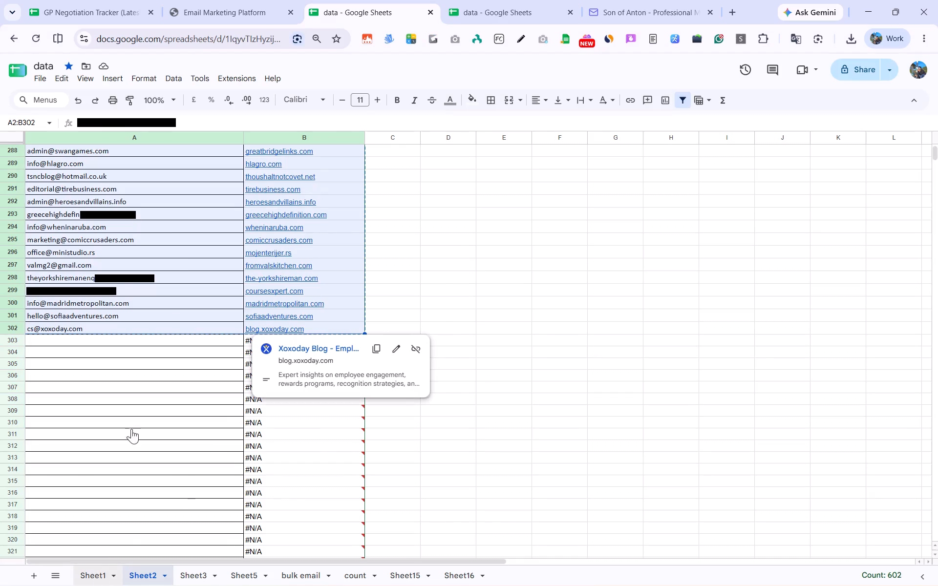
scroll(179, 265, "up", 8)
scroll(208, 196, "up", 9)
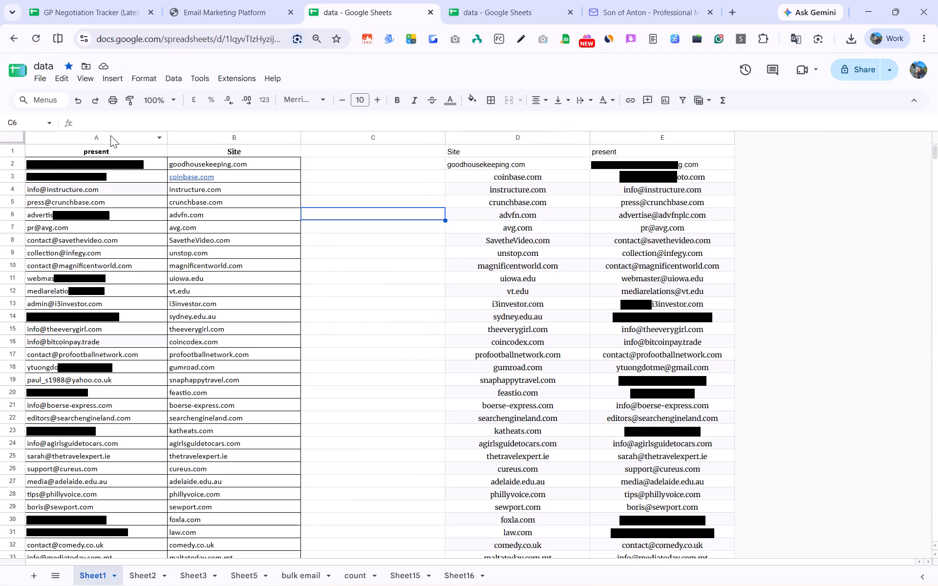
left_click_drag(111, 132, 241, 136)
left_click(106, 153, "ctrl")
left_click(198, 152, "ctrl")
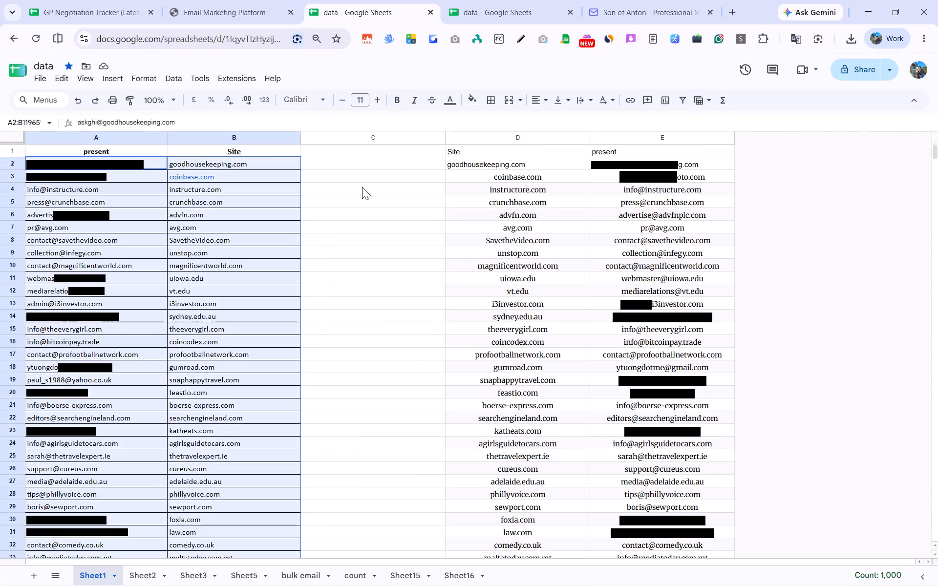
key("BackSpace")
left_click(373, 175)
Paste the copied email and website pairs into Sheet1 from A2 as values only.
left_click(128, 163)
key("ctrl+v")
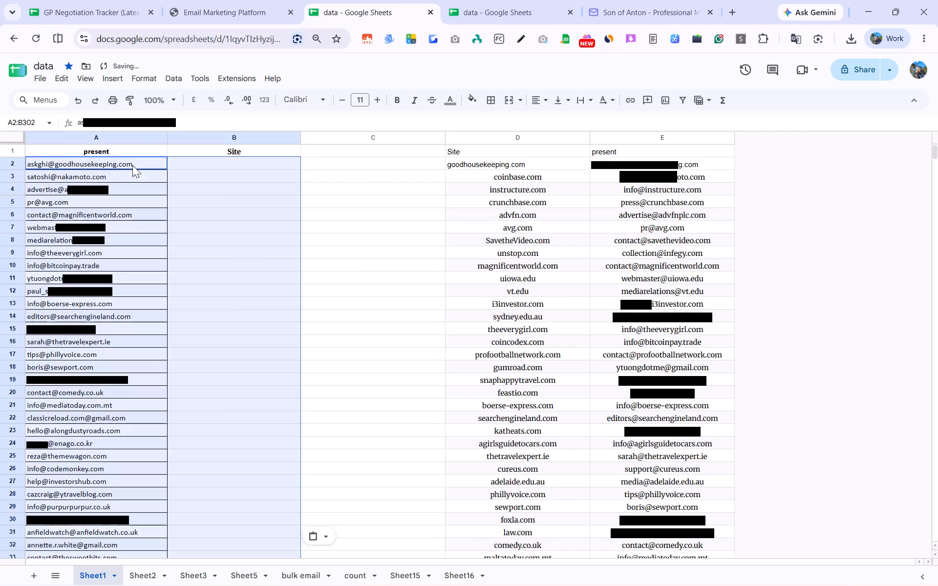
key("ctrl+z")
key("ctrl+shift+v")
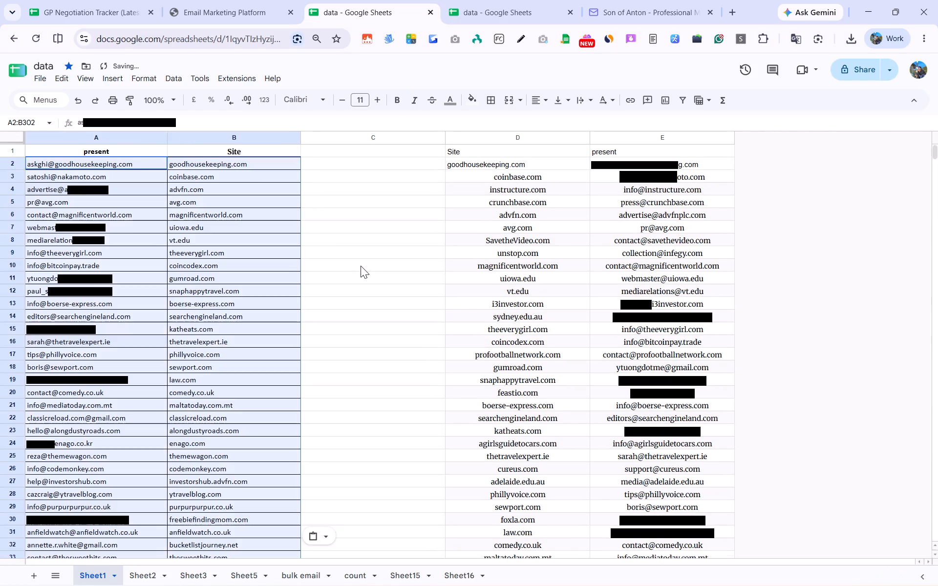
double_click(237, 163)
left_click(355, 176)
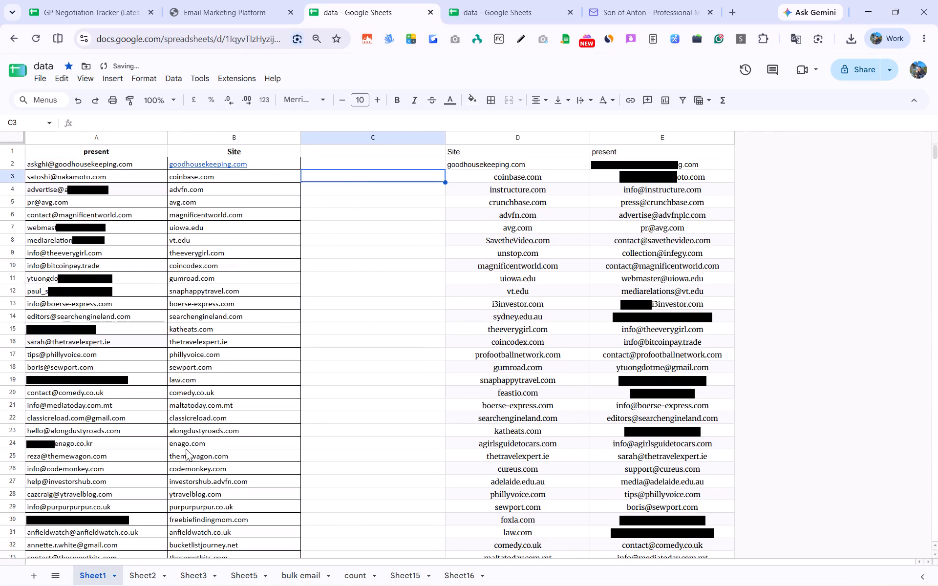
Clear the emails under the Websites header in Sheet2's column A.
left_click(146, 566)
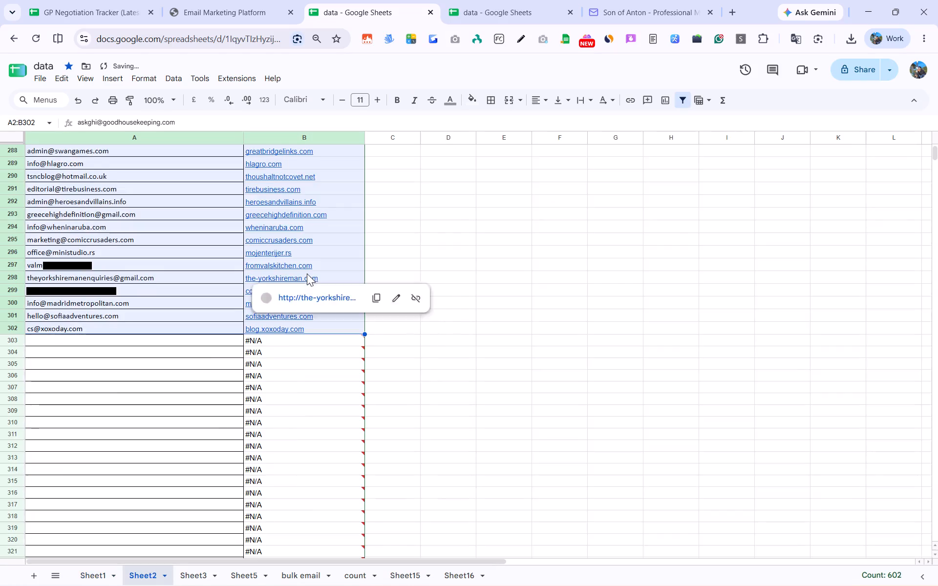
scroll(307, 273, "up", 9)
scroll(420, 268, "up", 20)
scroll(420, 268, "up", 12)
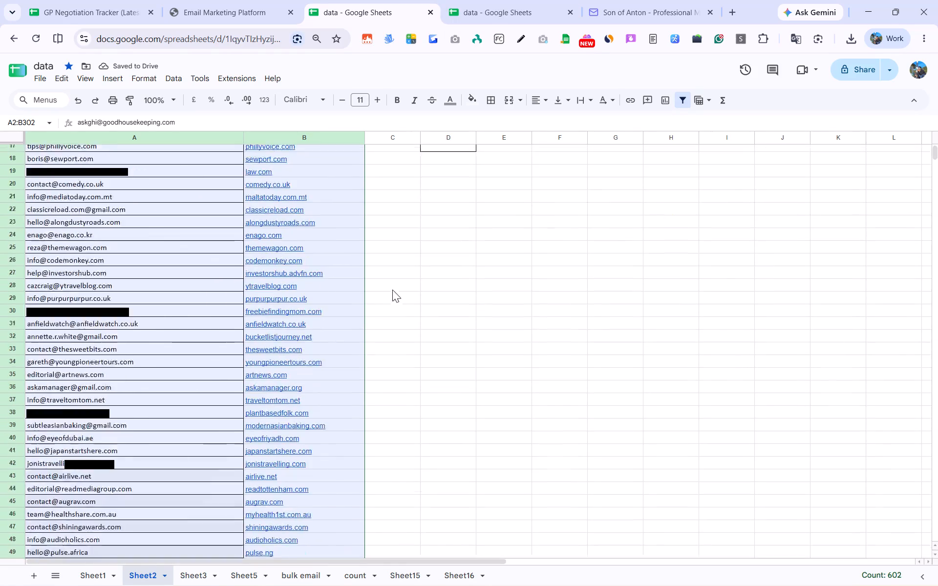
scroll(392, 290, "up", 2)
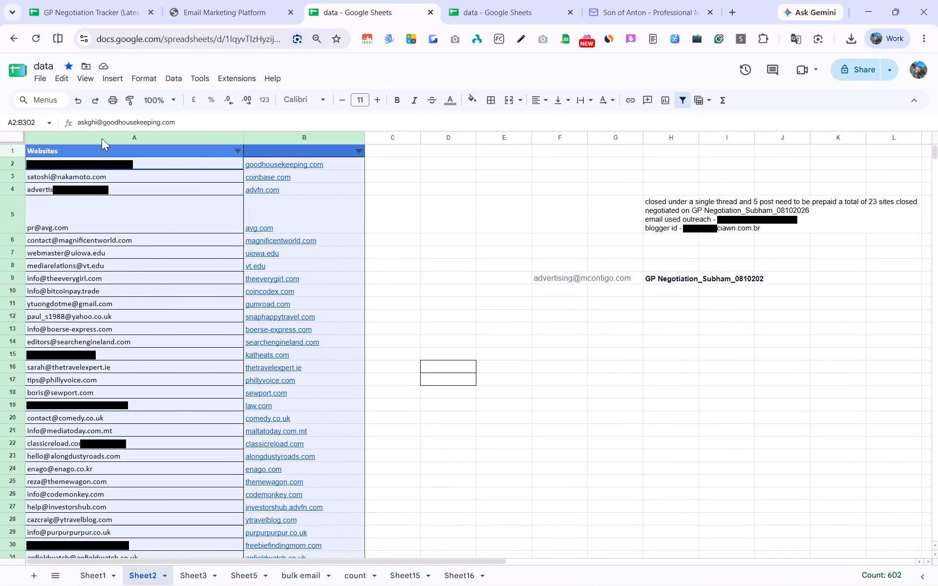
left_click(102, 138)
left_click(108, 150, "ctrl")
key("BackSpace")
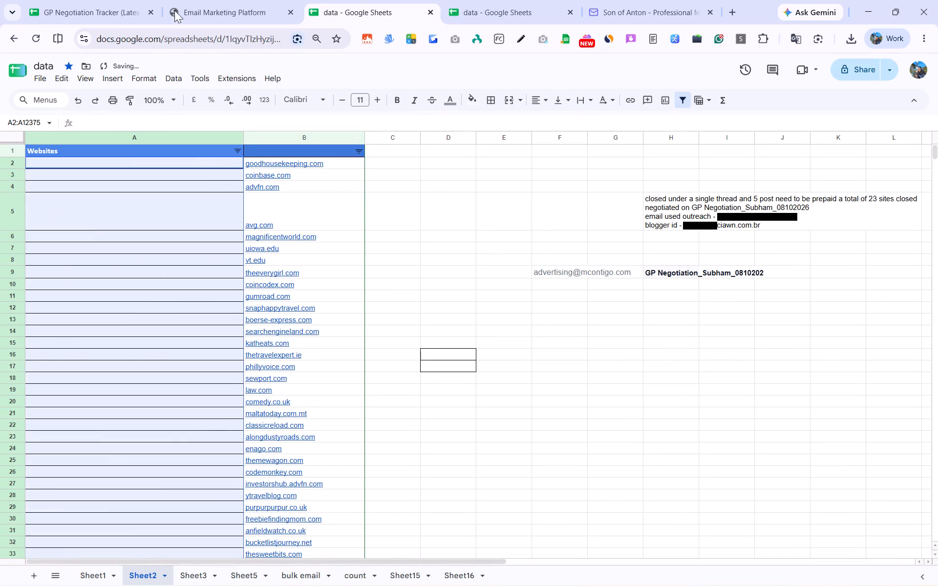
Copy the selected domains from the GP Negotiation Tracker's Name of Domain column and paste them as values into Sheet2 from A2.
left_click(118, 0)
scroll(160, 217, "up", 12)
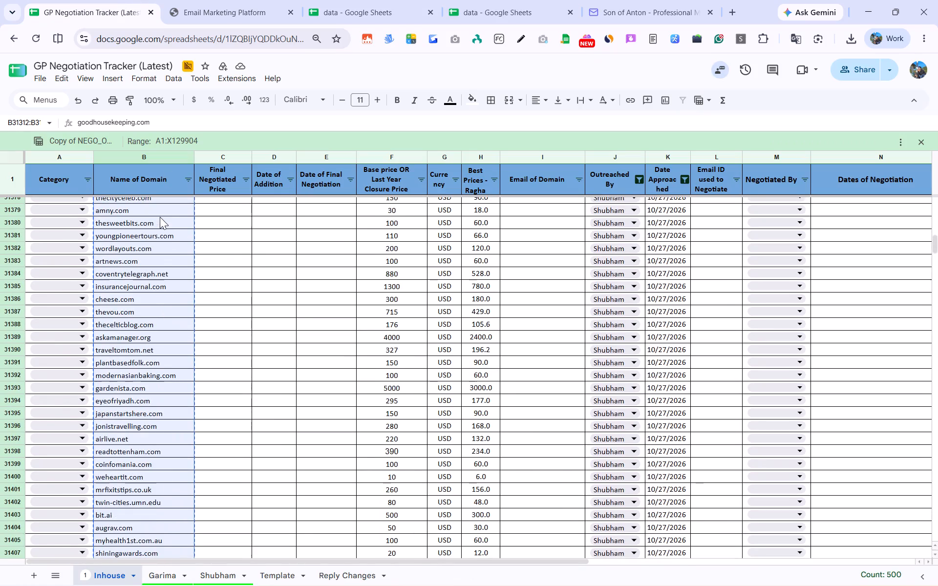
key("ctrl+c")
left_click(234, 0)
left_click(498, 0)
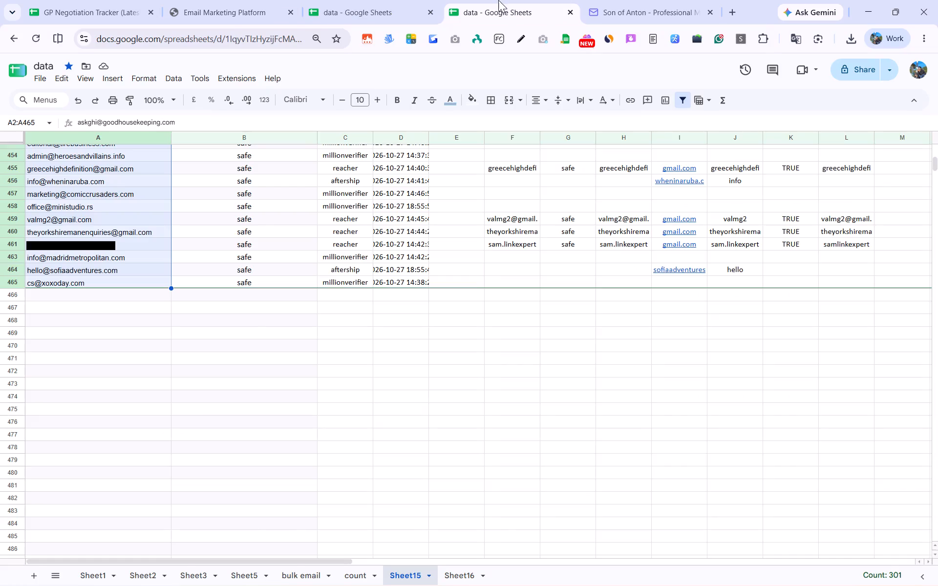
left_click(333, 0)
left_click(147, 164)
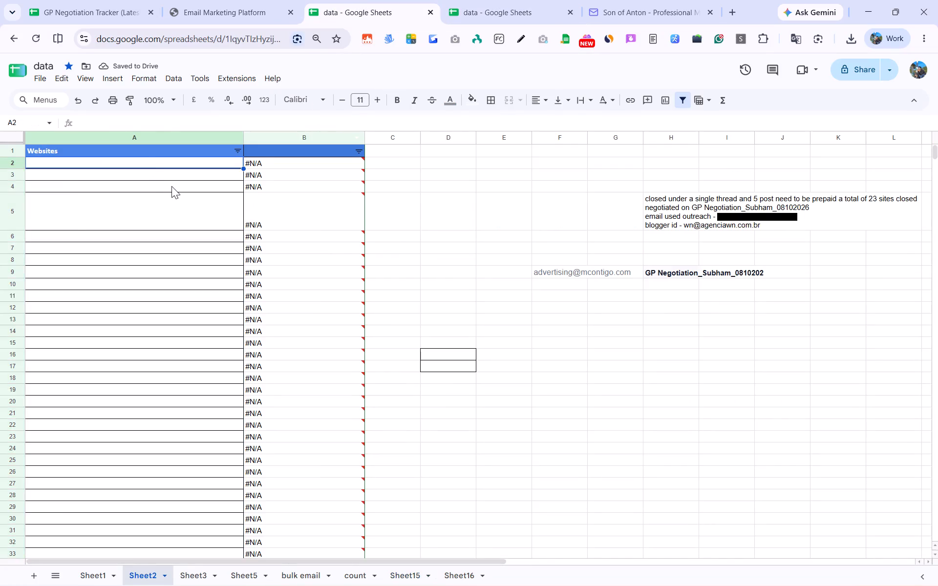
key("ctrl+shift+v")
Examine the lookup results beside the pasted domains in Sheet2, including the formula in B497.
scroll(361, 284, "down", 11)
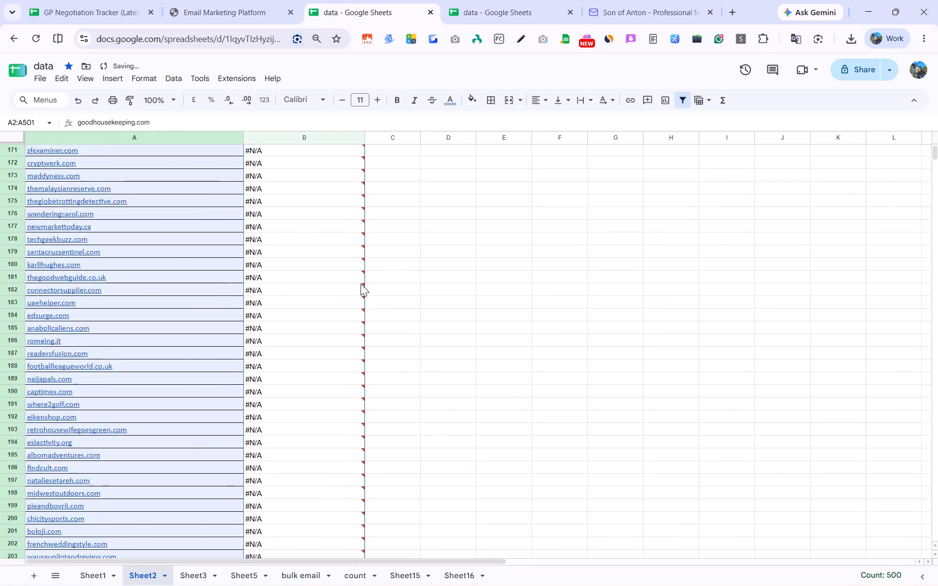
scroll(361, 284, "down", 10)
scroll(361, 284, "up", 1)
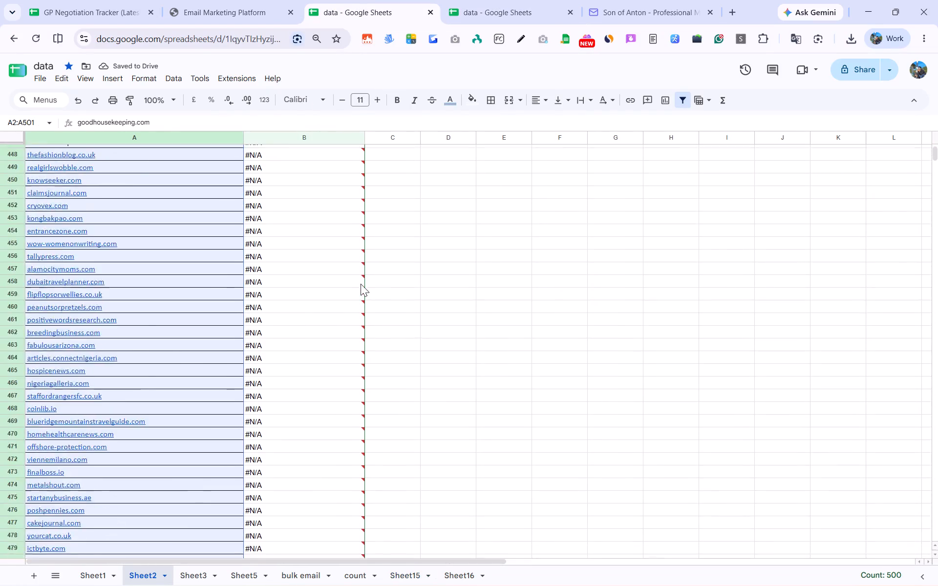
scroll(361, 284, "up", 1)
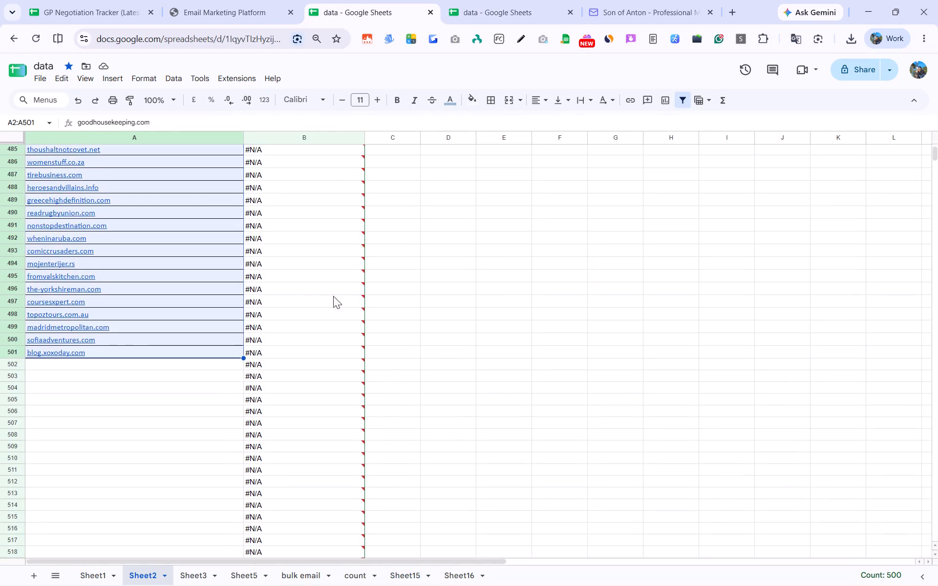
double_click(296, 296)
left_click(440, 284)
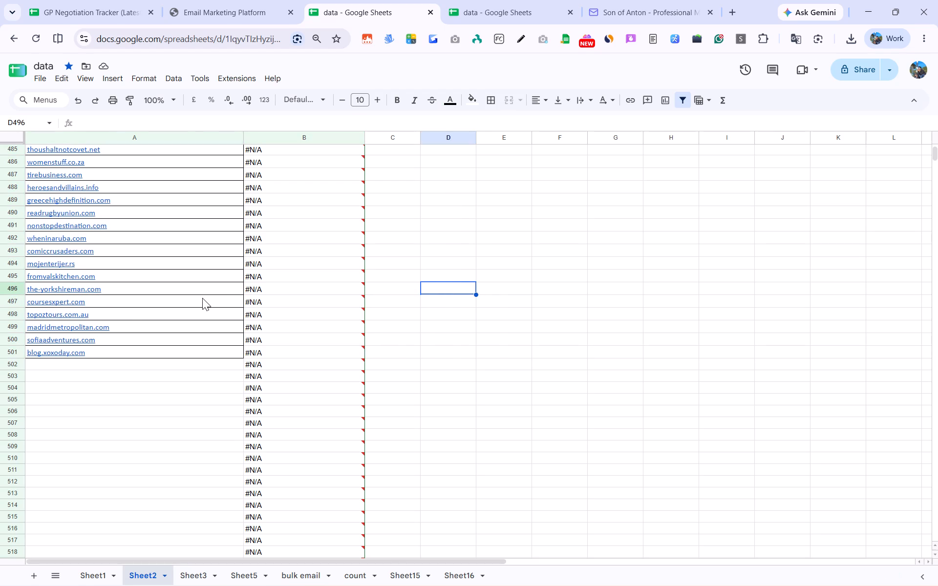
Search Sheet1 for the domain coursesxpert.com copied from Sheet2's A497, and examine the email and site columns there.
left_click(202, 298)
key("ctrl+c")
left_click(100, 568)
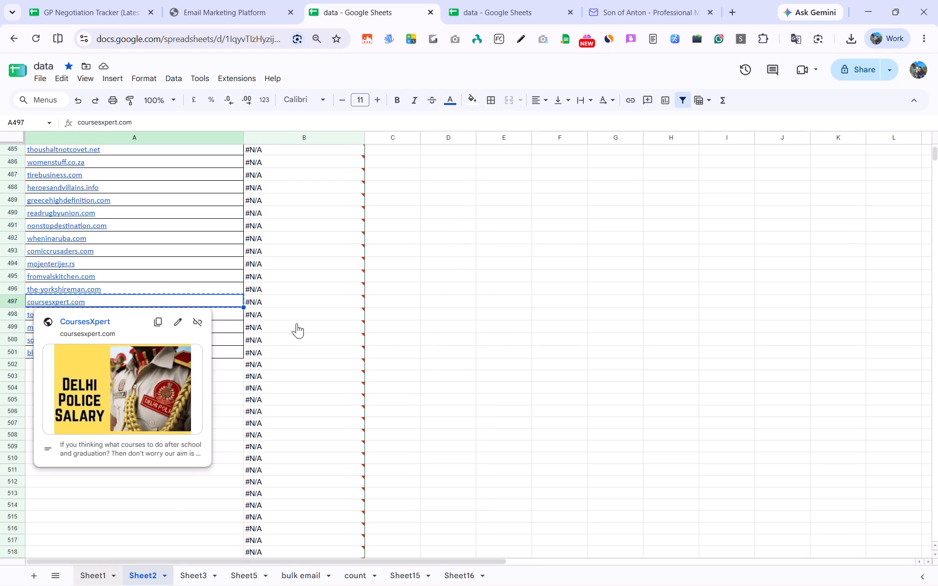
key("ctrl+f")
key("ctrl+v")
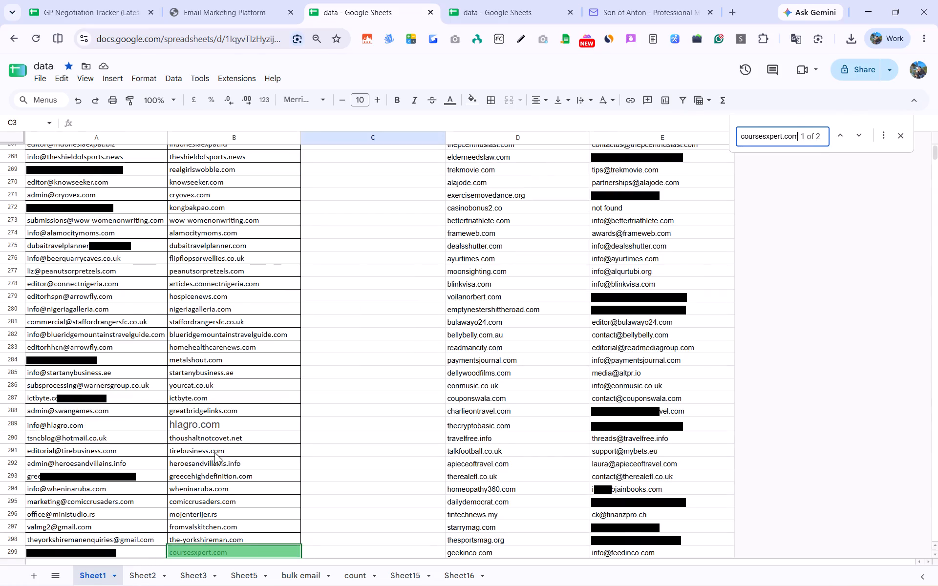
scroll(369, 416, "down", 1)
scroll(369, 416, "up", 3)
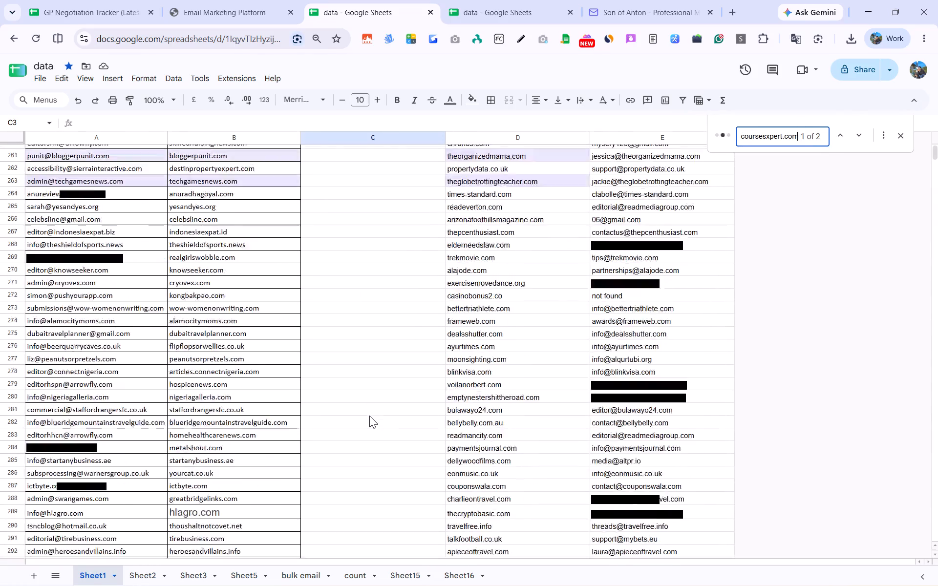
scroll(369, 416, "up", 20)
scroll(369, 416, "up", 7)
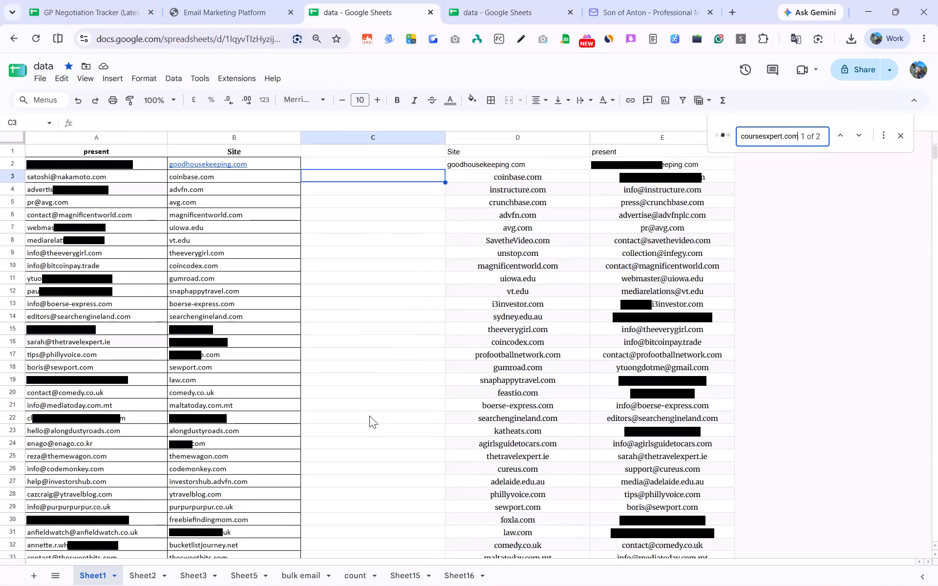
Clear the site and email data in columns D and E of Sheet1.
left_click_drag(108, 135, 228, 141)
left_click(359, 208)
left_click(243, 138)
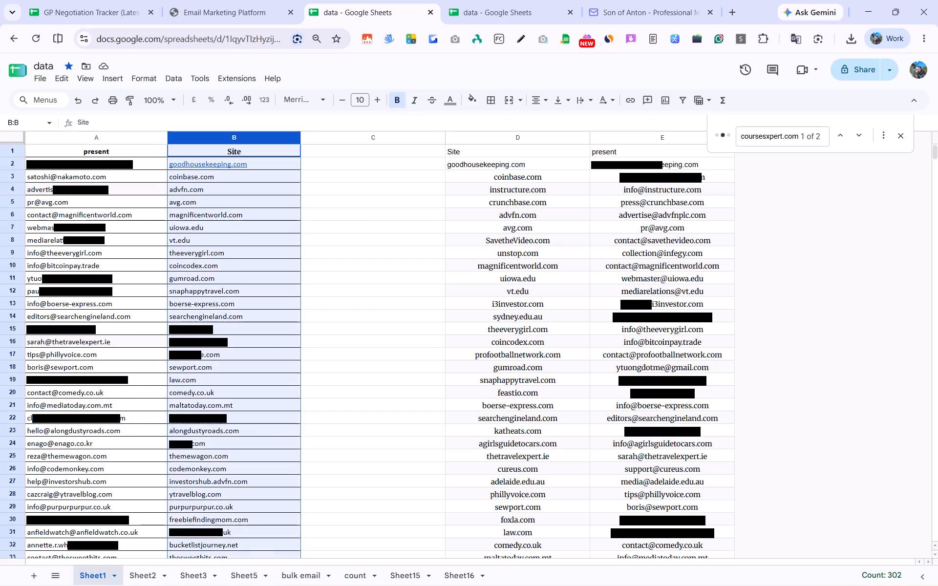
left_click(354, 178)
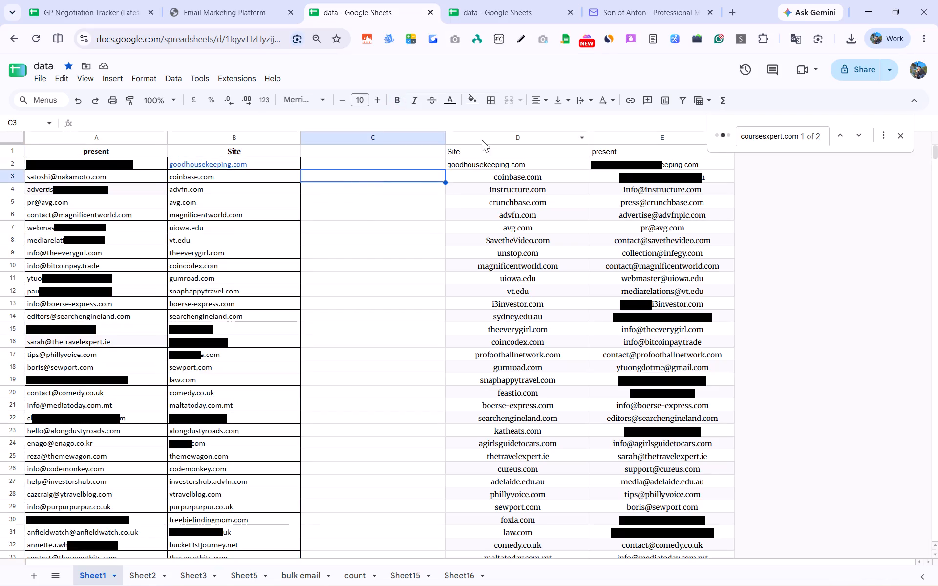
left_click_drag(480, 137, 622, 142)
left_click(405, 226)
left_click_drag(471, 138, 488, 140)
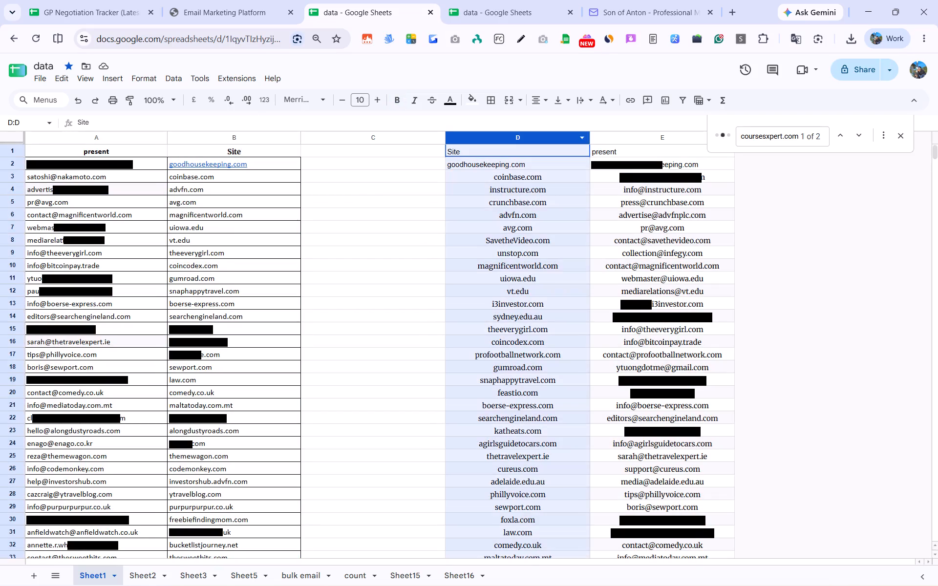
left_click_drag(488, 140, 632, 143)
key("BackSpace")
left_click(419, 205)
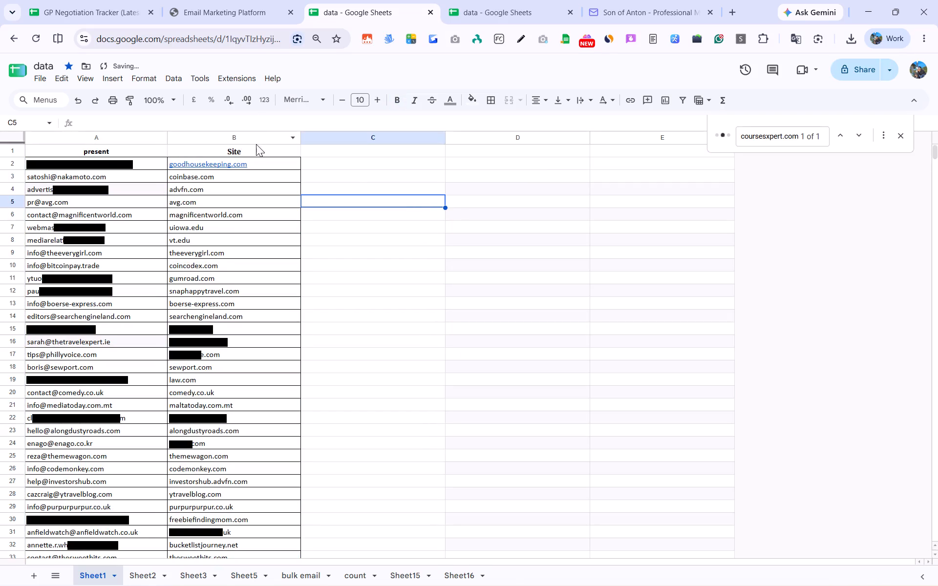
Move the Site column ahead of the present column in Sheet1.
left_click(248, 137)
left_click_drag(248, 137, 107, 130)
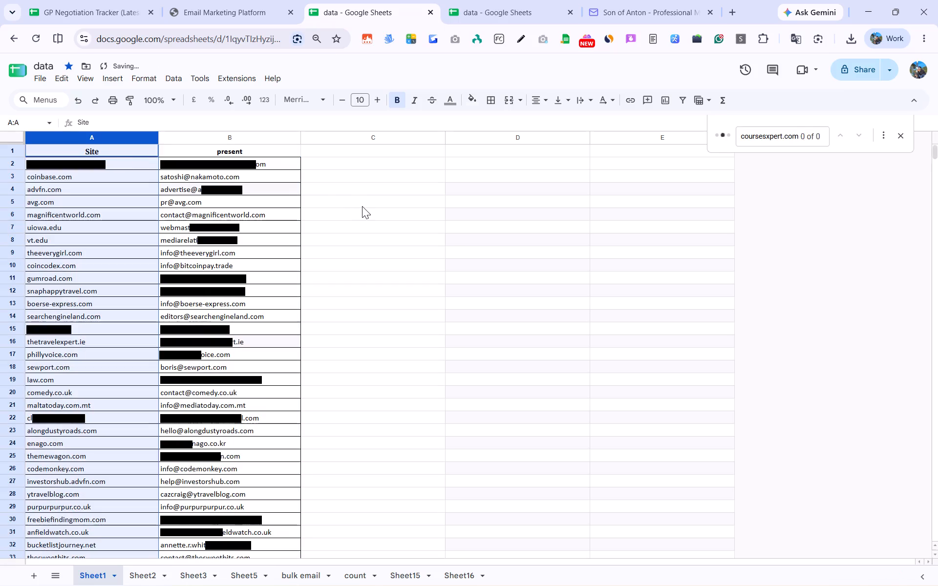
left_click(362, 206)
Examine the lookup column in Sheet2, including the formula in B2.
left_click(137, 568)
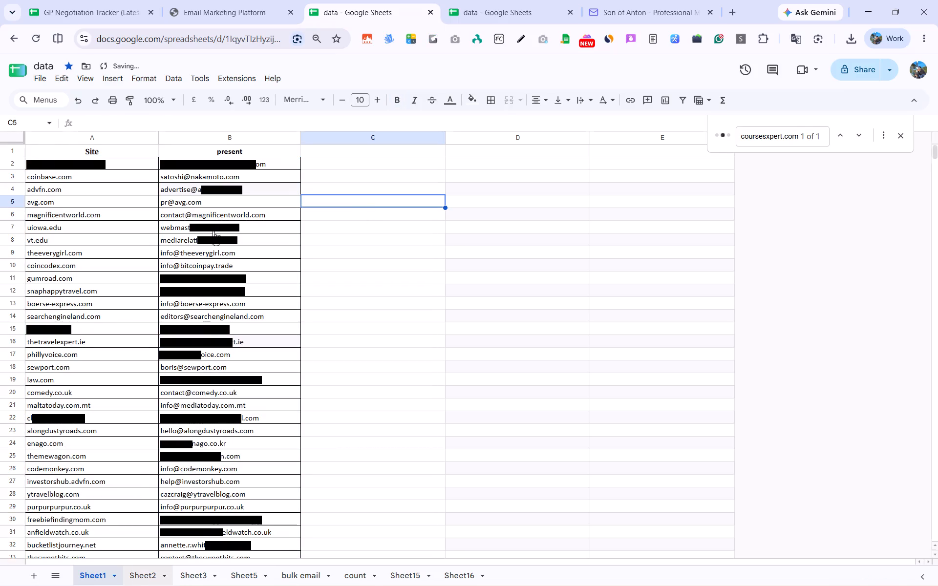
scroll(219, 228, "up", 7)
scroll(261, 289, "up", 8)
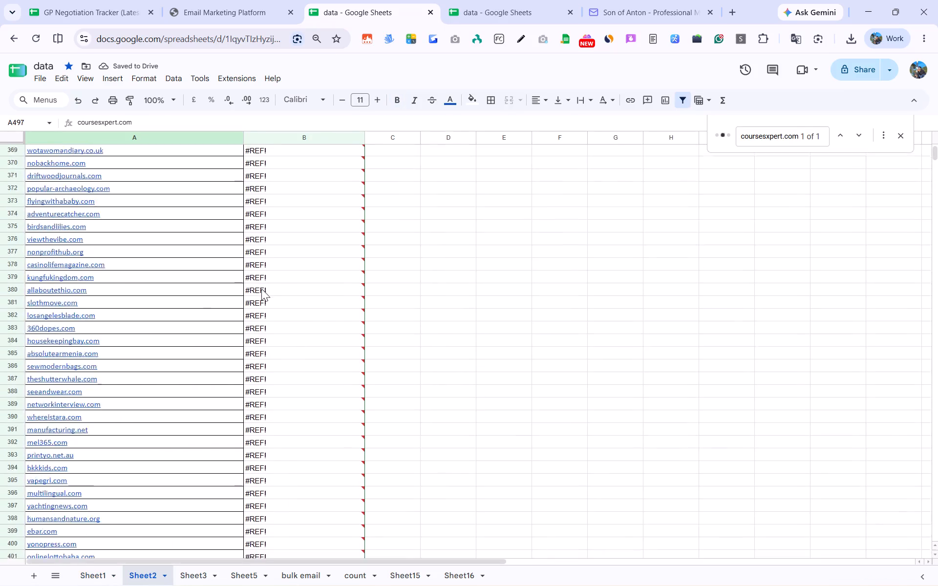
scroll(261, 289, "up", 20)
scroll(261, 289, "up", 10)
double_click(283, 165)
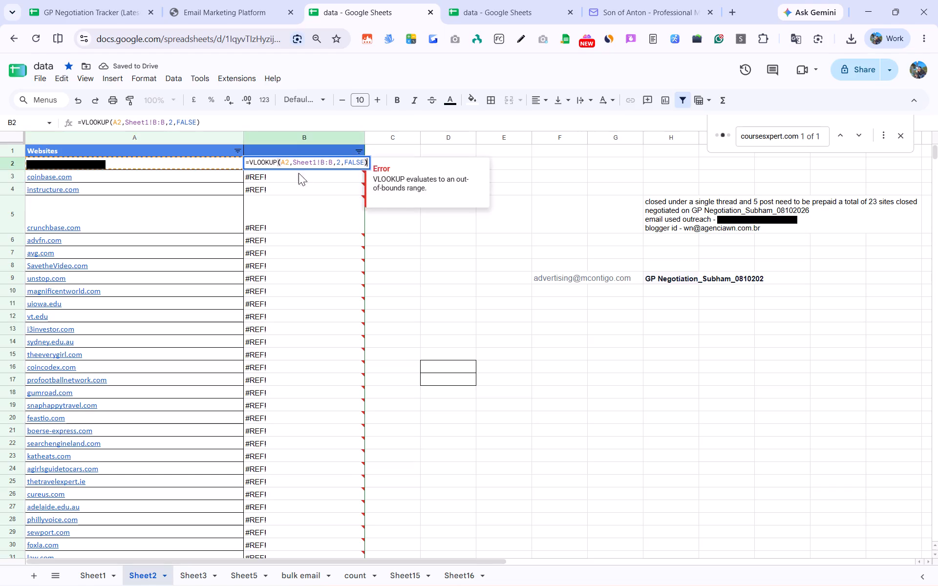
left_click(396, 227)
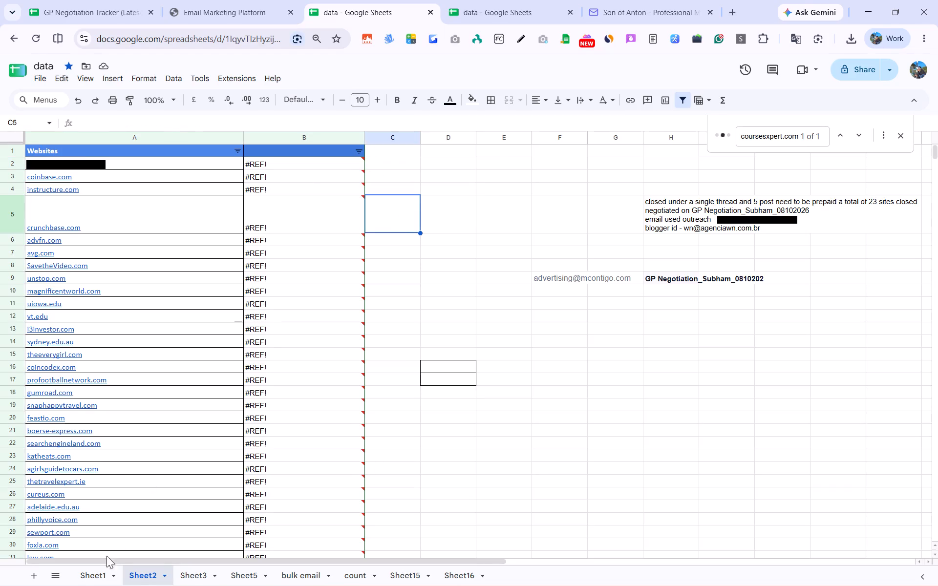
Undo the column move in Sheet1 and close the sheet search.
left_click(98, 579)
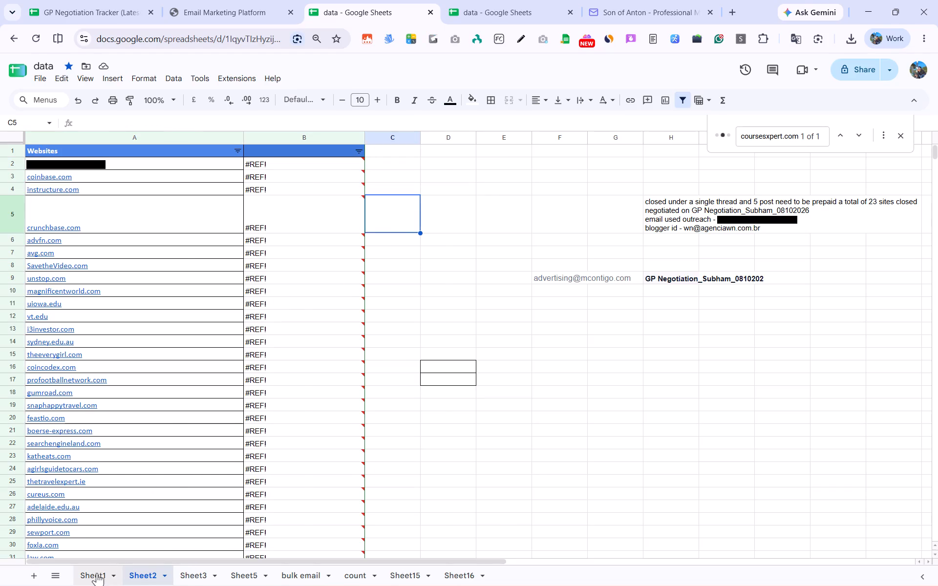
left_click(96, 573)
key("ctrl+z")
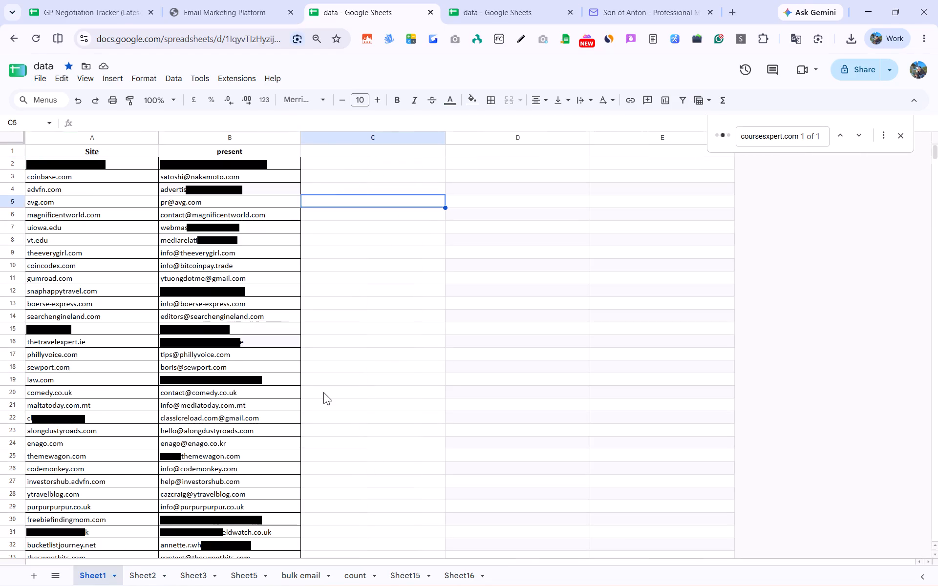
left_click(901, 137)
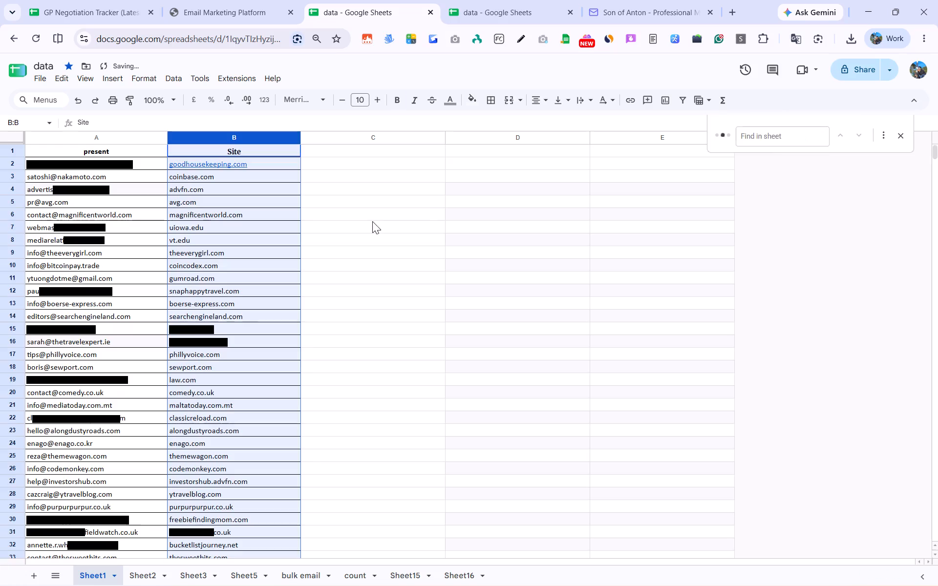
Copy Sheet1's present and Site columns, clear the entries under their headers, and paste the copy from D1.
left_click(372, 221)
left_click_drag(102, 132, 221, 130)
key("ctrl+c")
key("ctrl+c")
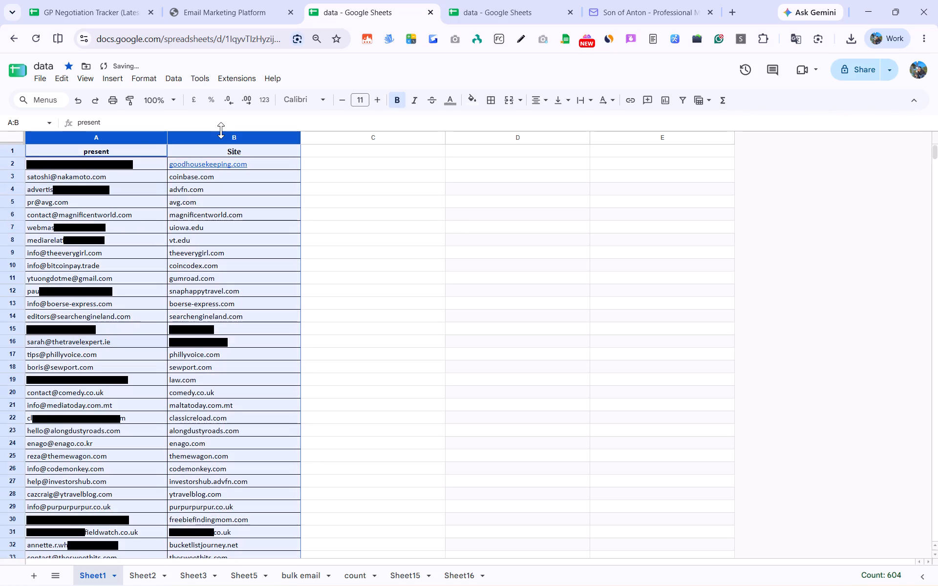
left_click(369, 166)
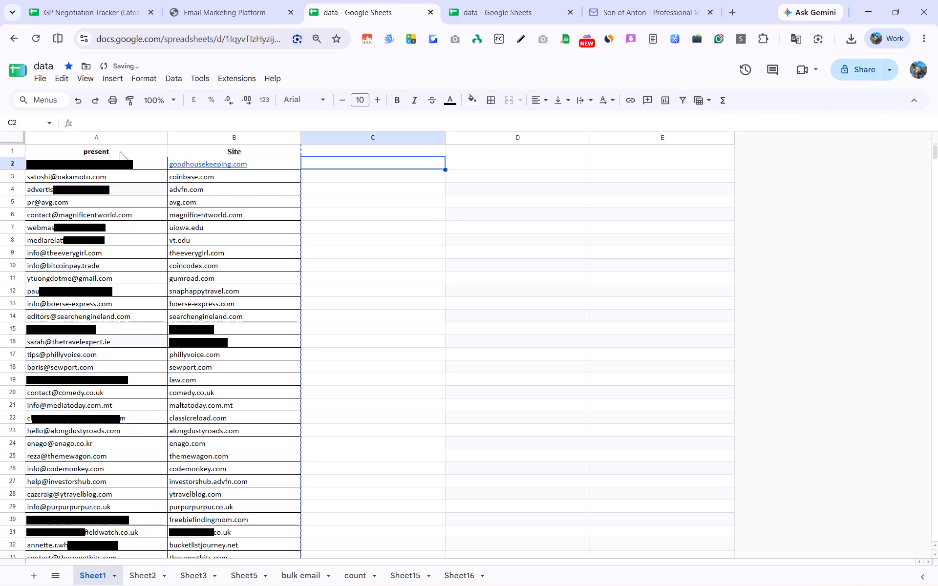
left_click(116, 150)
left_click_drag(116, 134, 220, 136)
left_click(146, 151, "ctrl")
left_click(191, 149, "ctrl")
key("BackSpace")
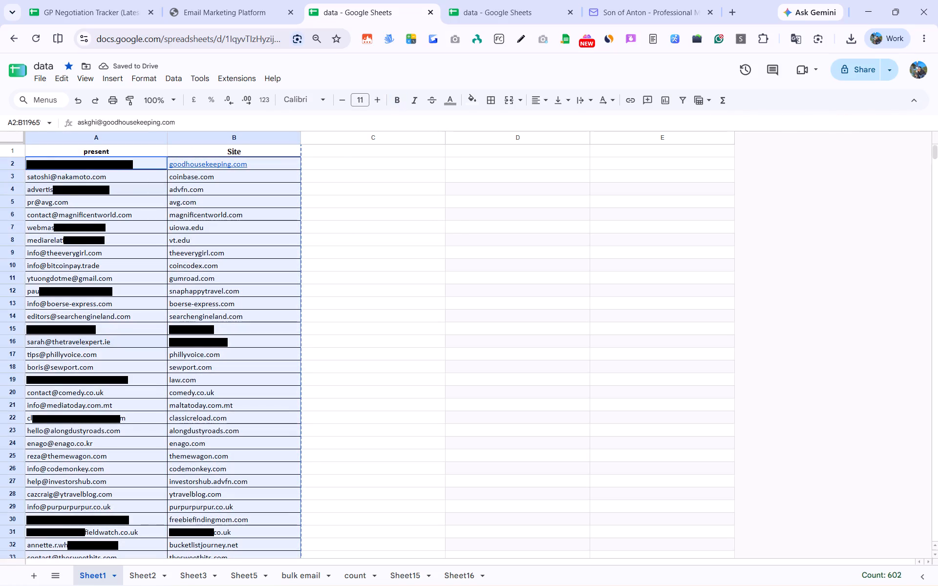
left_click(469, 153)
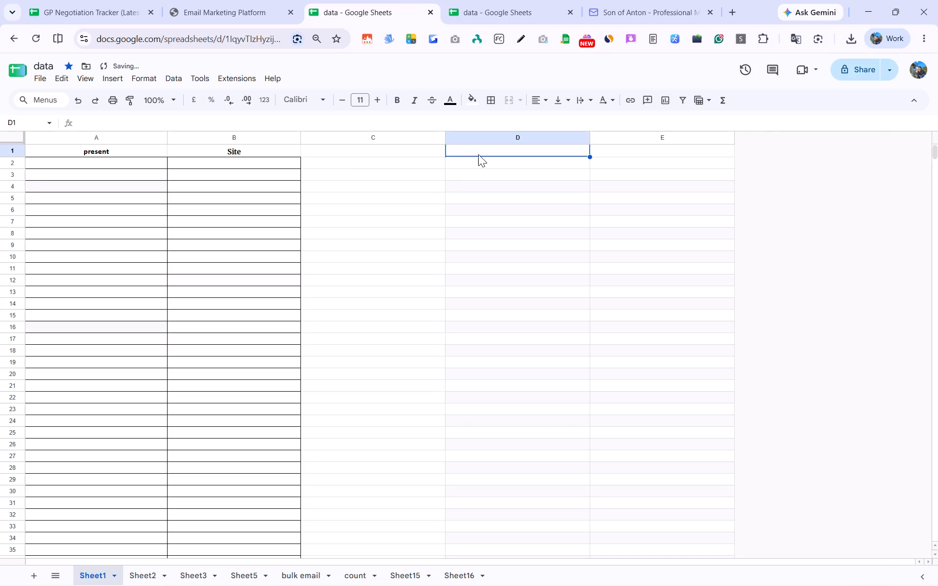
key("ctrl+v")
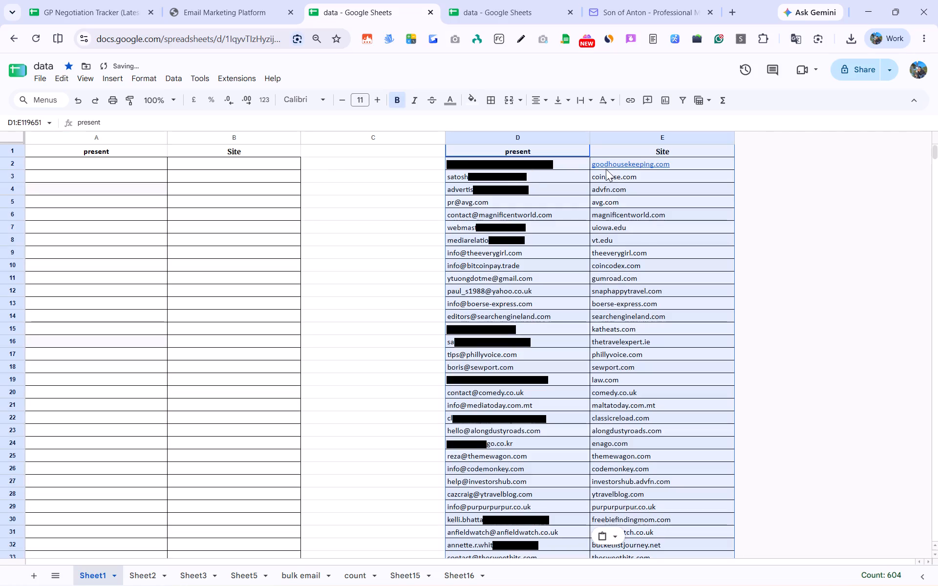
Copy the website domains in E2:E302 of Sheet1 and paste them as values into column A from A2.
left_click_drag(613, 165, 657, 585)
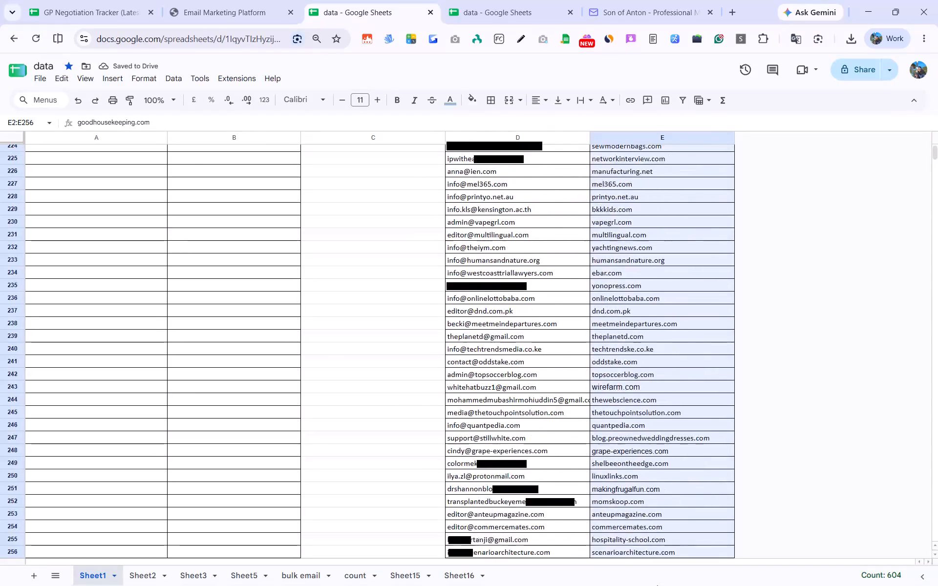
left_click_drag(657, 585, 661, 585)
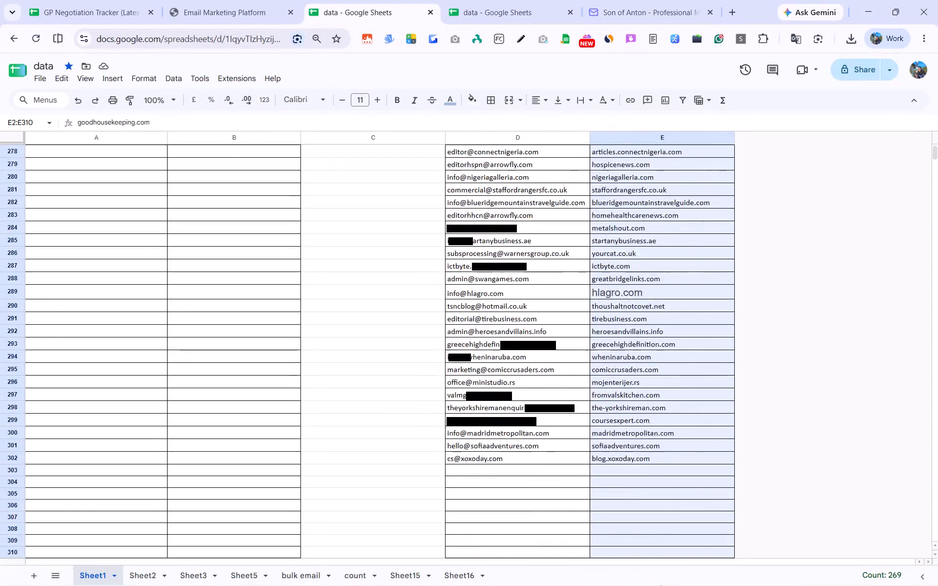
left_click_drag(661, 585, 632, 362)
key("ctrl+c")
key("ctrl+c")
key("ctrl+c")
scroll(233, 266, "up", 20)
scroll(233, 266, "up", 20)
scroll(233, 266, "up", 16)
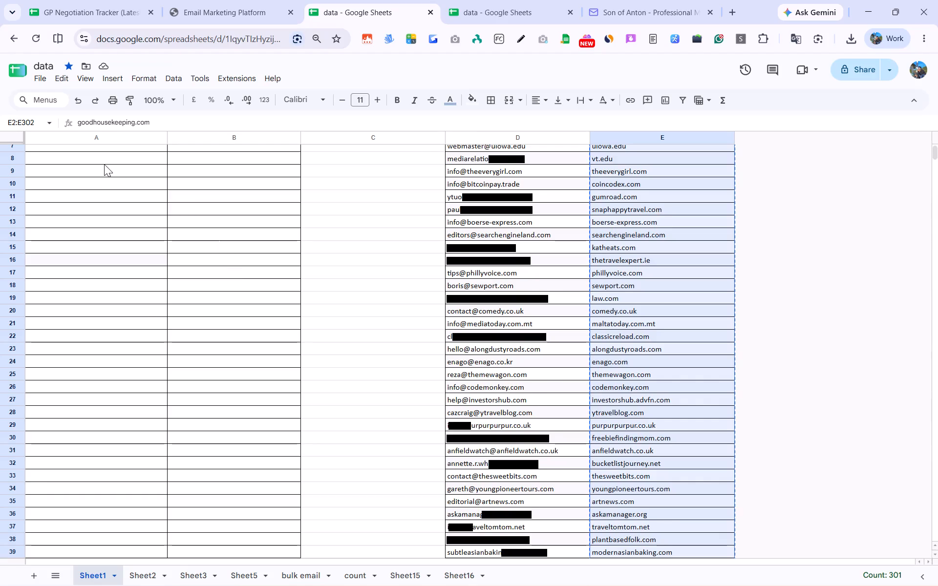
left_click(104, 164)
key("ctrl+shift+v")
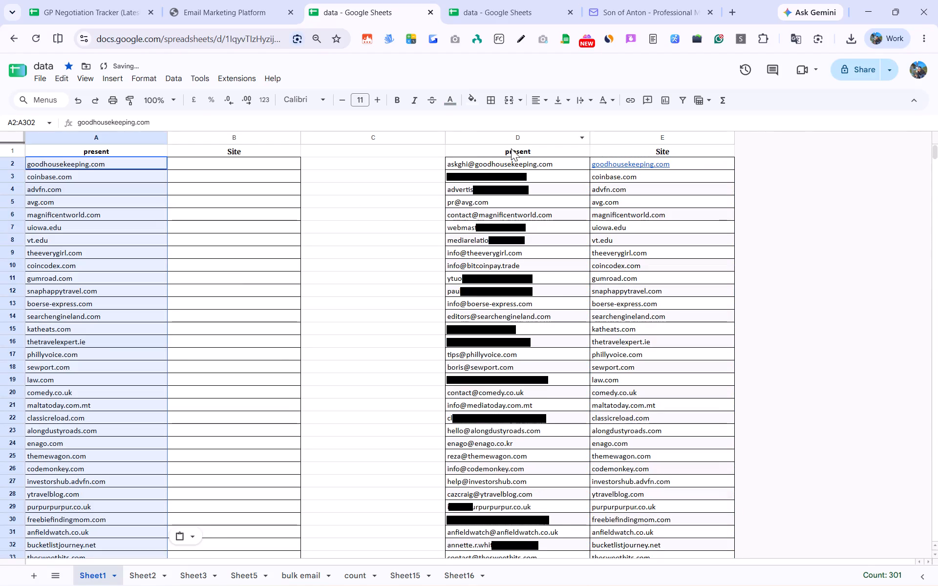
Copy the present header and emails in D1:D302 and paste them as values into column B from B1.
left_click_drag(514, 154, 531, 397)
scroll(531, 397, "down", 20)
scroll(531, 397, "down", 10)
scroll(531, 397, "up", 6)
scroll(531, 397, "down", 7)
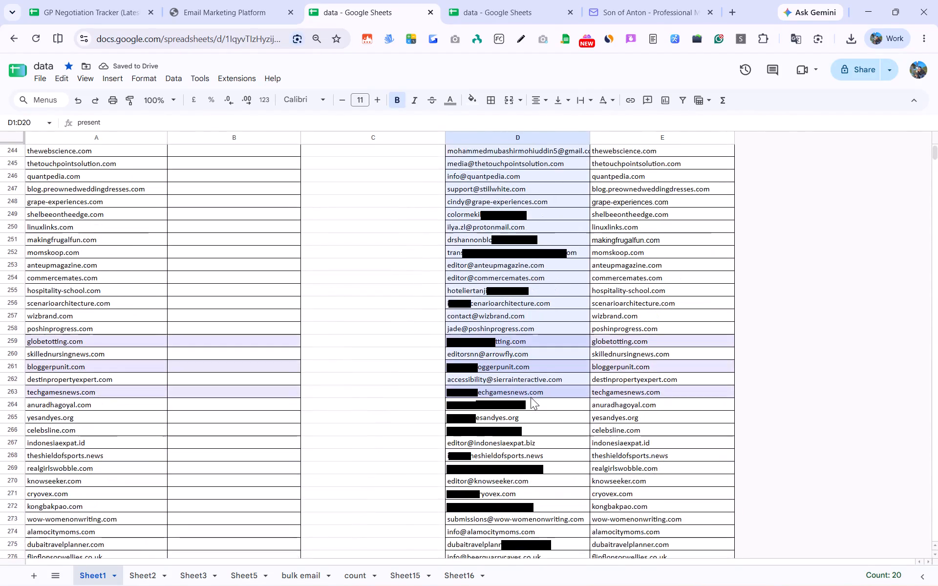
scroll(531, 397, "down", 2)
left_click_drag(531, 397, 524, 263)
scroll(531, 397, "down", 5)
scroll(531, 397, "up", 1)
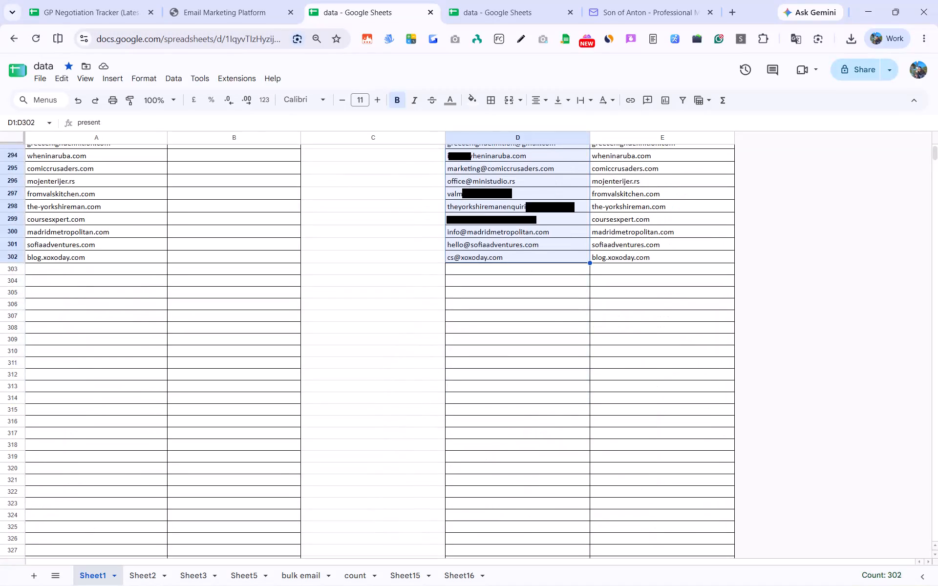
key("ctrl+c")
key("ctrl+c")
scroll(305, 259, "up", 20)
scroll(305, 259, "up", 20)
scroll(305, 259, "up", 4)
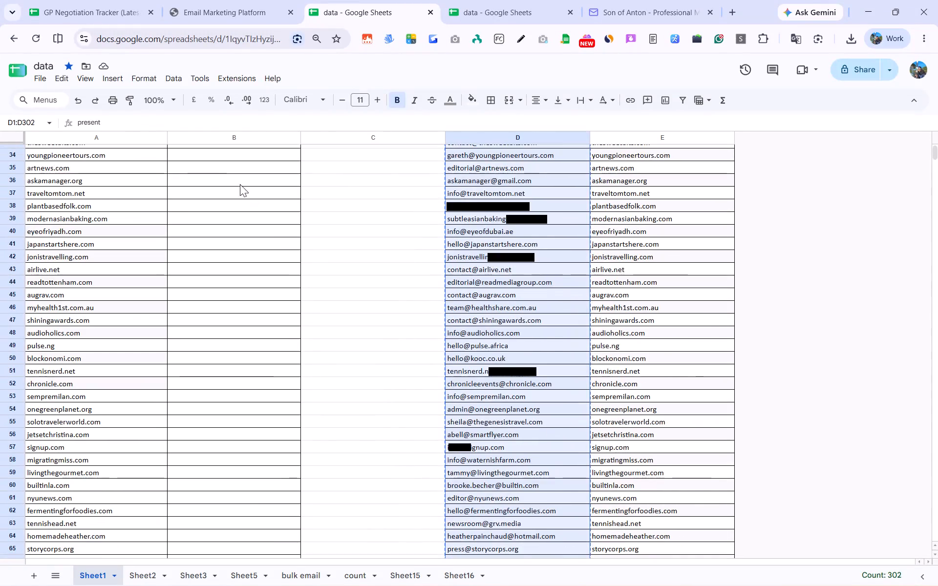
scroll(240, 184, "up", 8)
left_click(224, 165)
key("ctrl+shift+v")
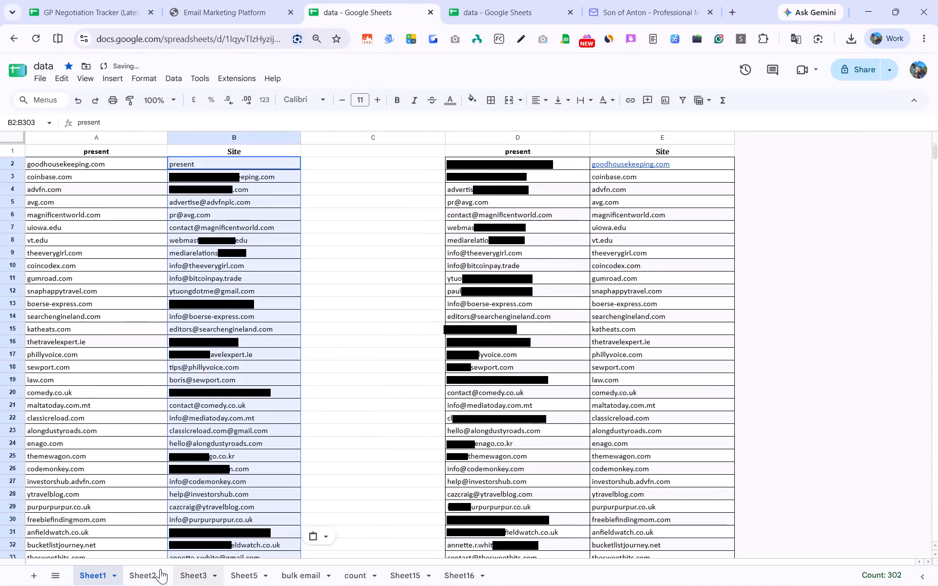
key("ctrl+z")
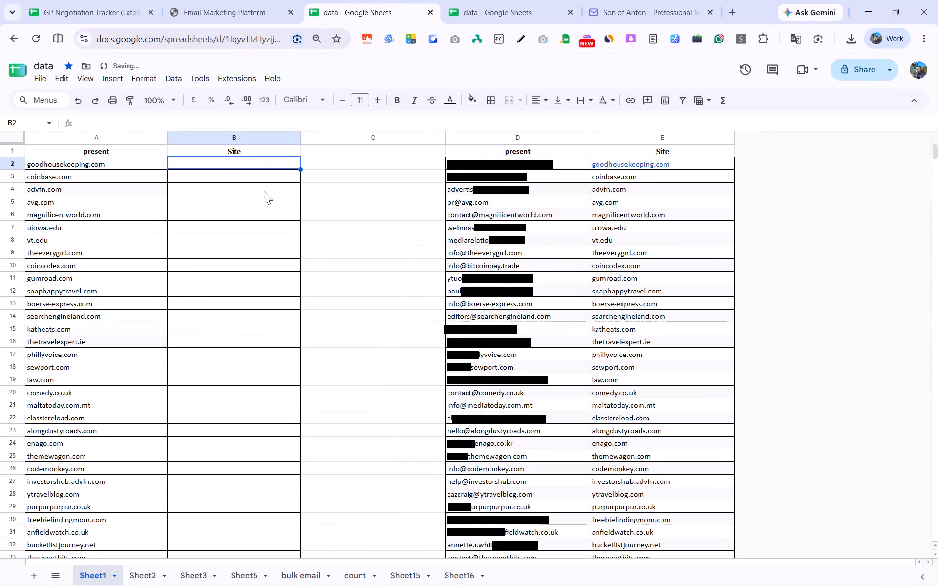
left_click(235, 150)
key("ctrl+shift+v")
left_click(349, 200)
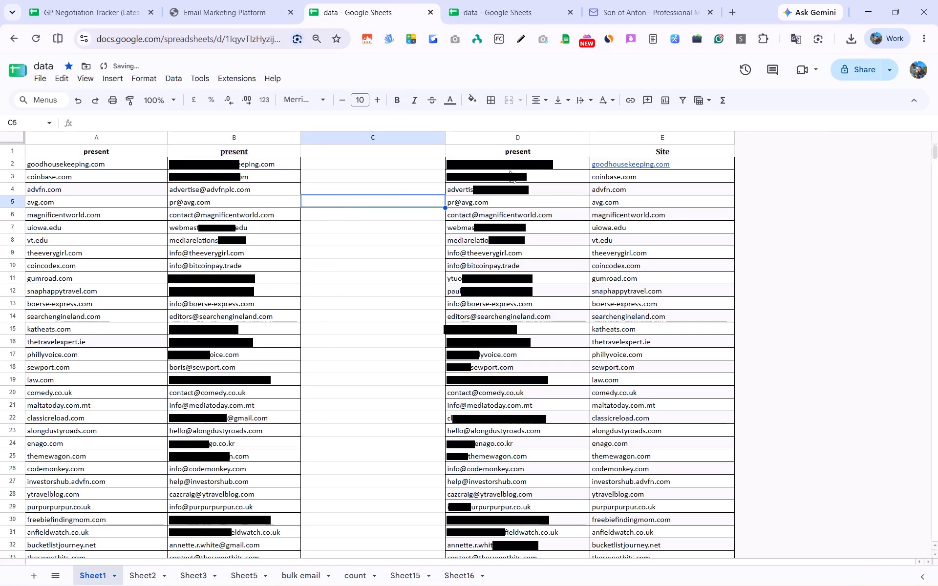
Copy the Site header from E1 into A1 of Sheet1.
left_click(636, 147)
key("ctrl+c")
left_click(128, 154)
key("ctrl+v")
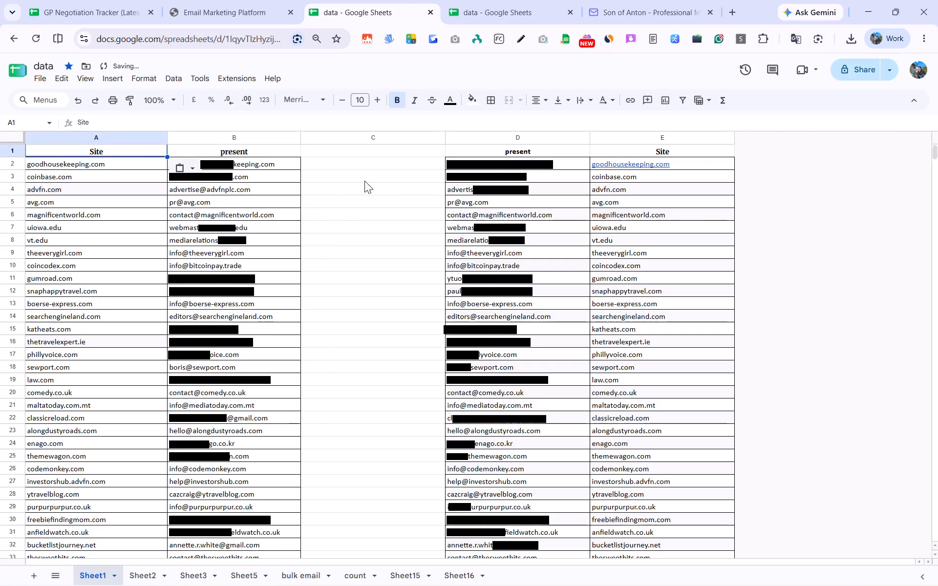
left_click(373, 183)
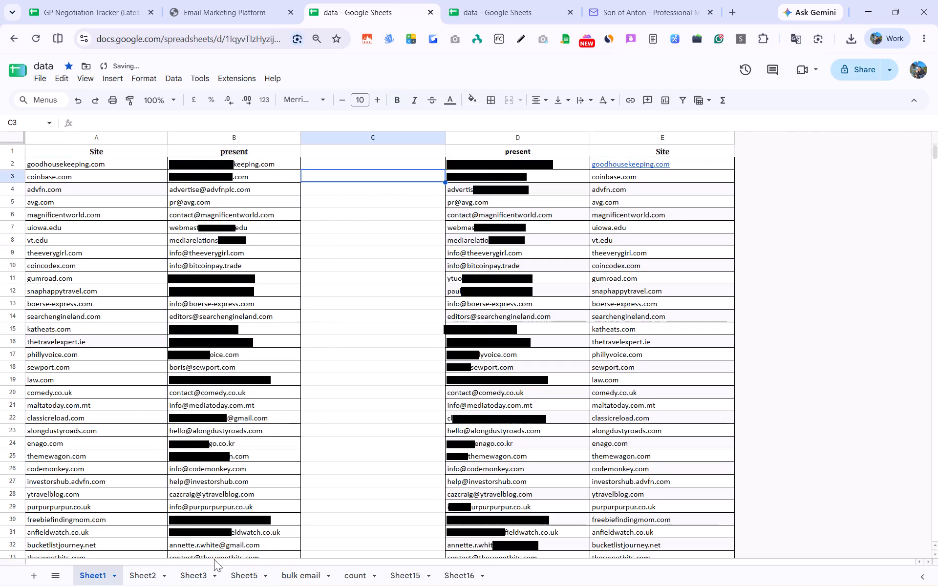
Examine the lookup results beside the domains in Sheet2, down to the end of the domain list.
left_click(149, 569)
left_click(478, 218)
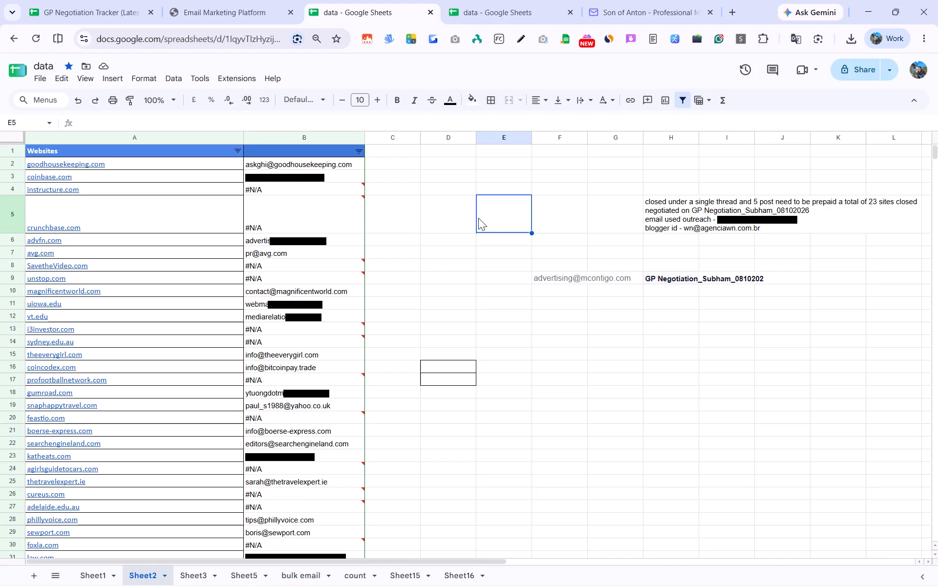
scroll(301, 317, "down", 10)
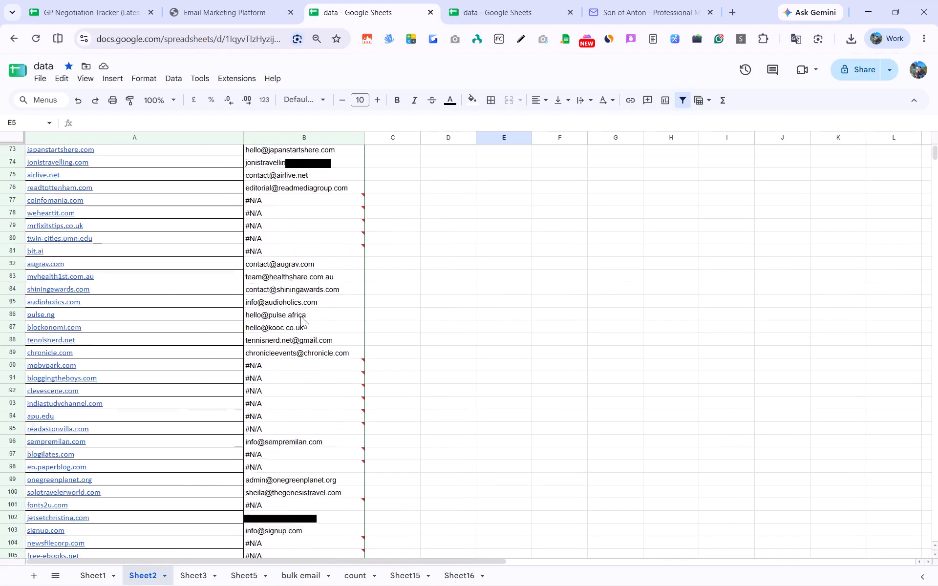
scroll(300, 316, "down", 19)
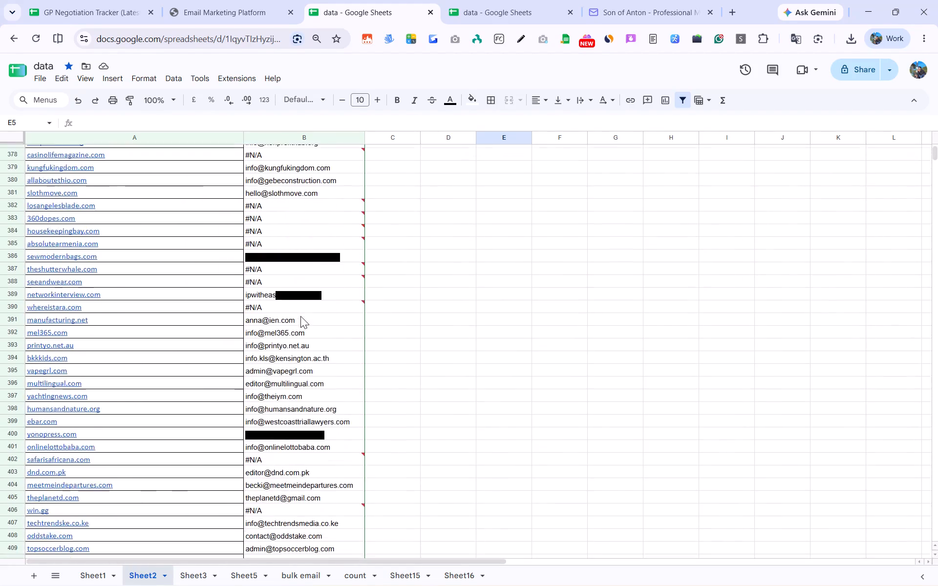
scroll(300, 316, "down", 10)
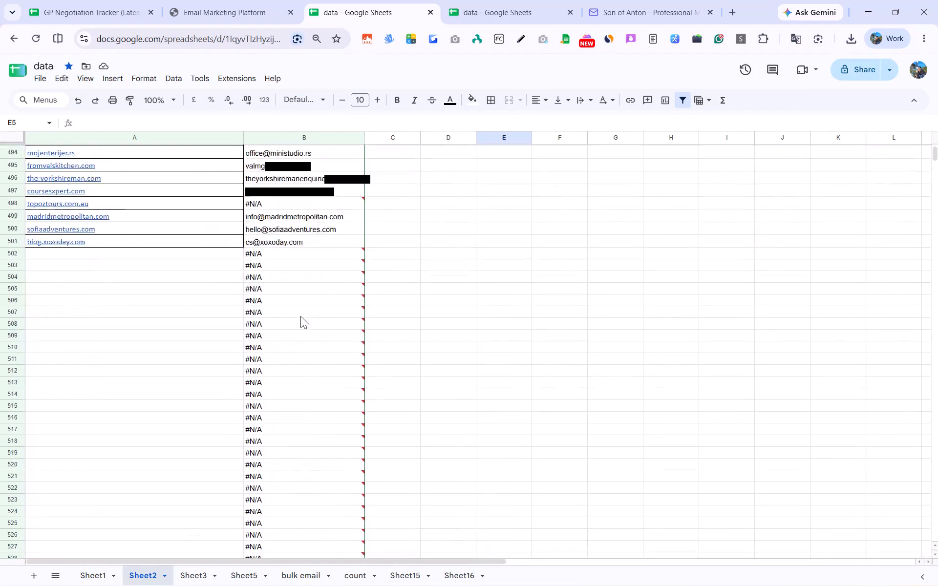
scroll(300, 316, "up", 1)
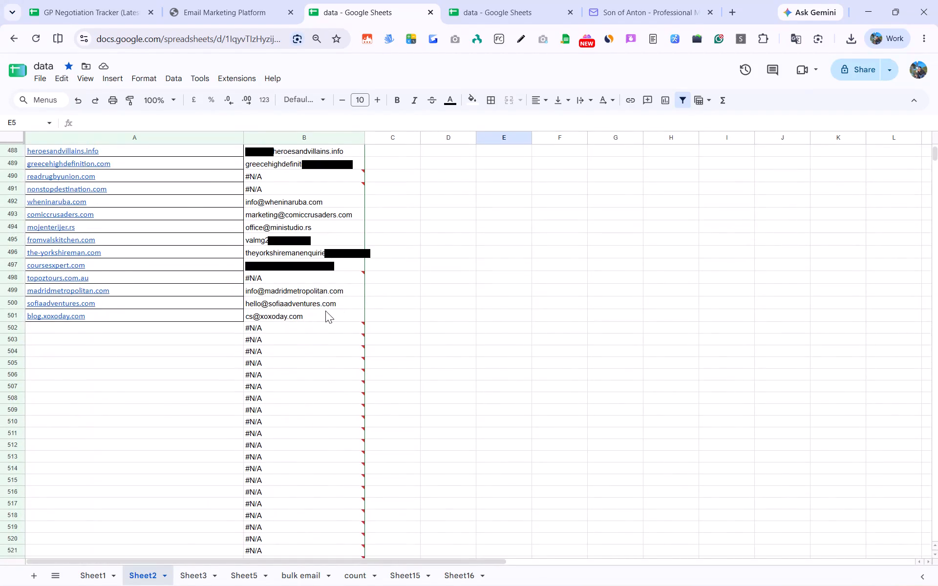
Copy the lookup results in B2:B501 of Sheet2 and paste them as values into the tracker's Email of Domain column from I31312.
left_click_drag(320, 313, 334, 109)
scroll(320, 313, "up", 9)
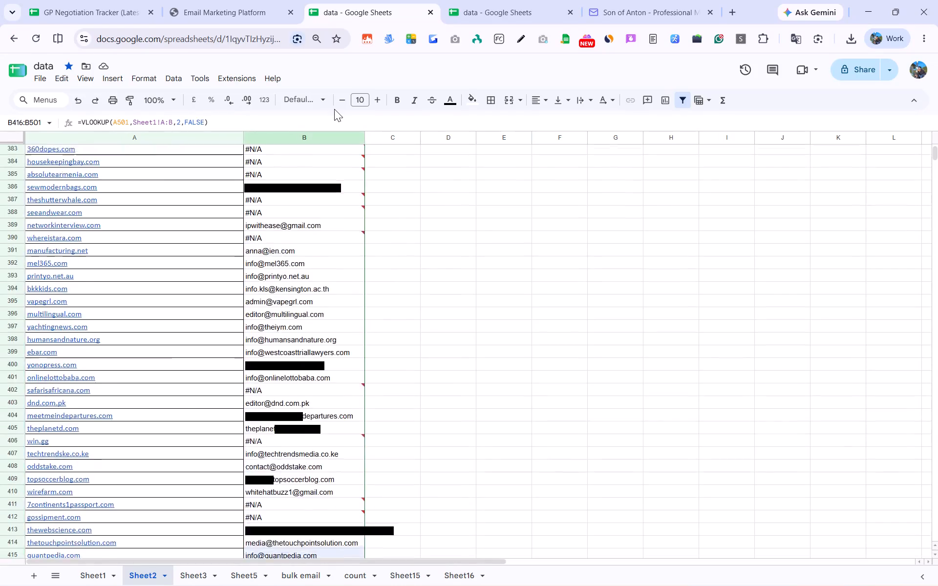
left_click_drag(334, 109, 327, 199)
scroll(336, 112, "up", 9)
scroll(331, 220, "up", 20)
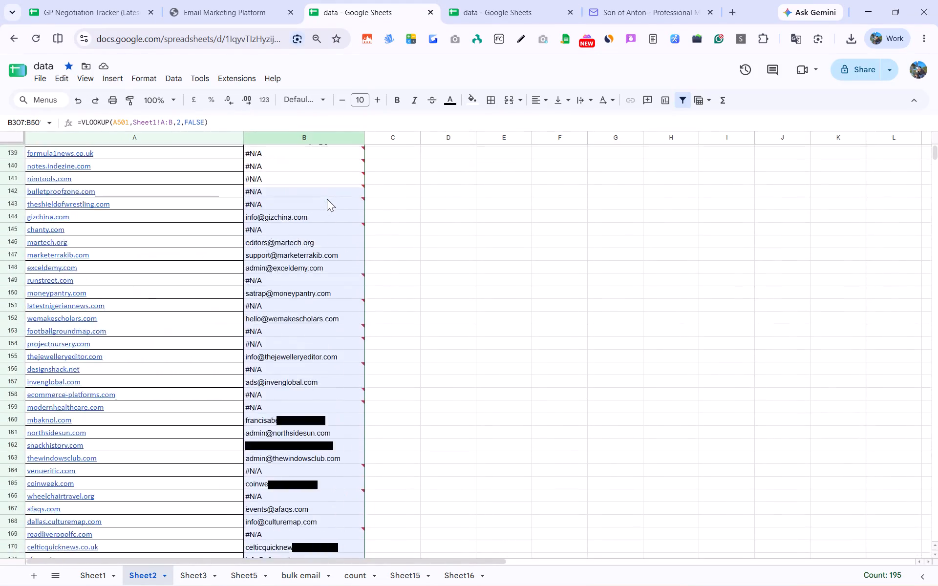
left_click_drag(327, 199, 322, 167)
scroll(327, 199, "up", 13)
scroll(327, 199, "up", 13)
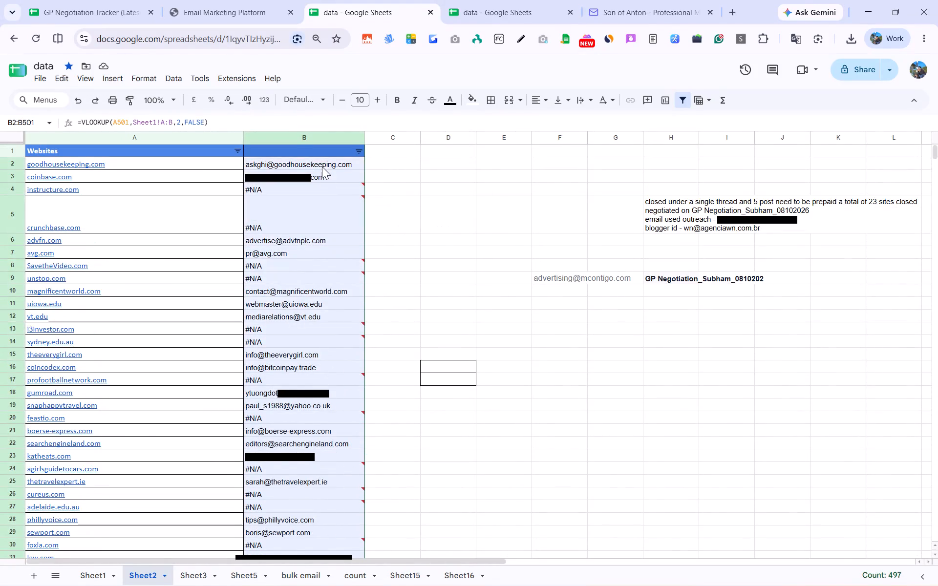
left_click_drag(322, 167, 322, 162)
key("ctrl+c")
key("ctrl+c")
key("ctrl+c")
left_click(223, 0)
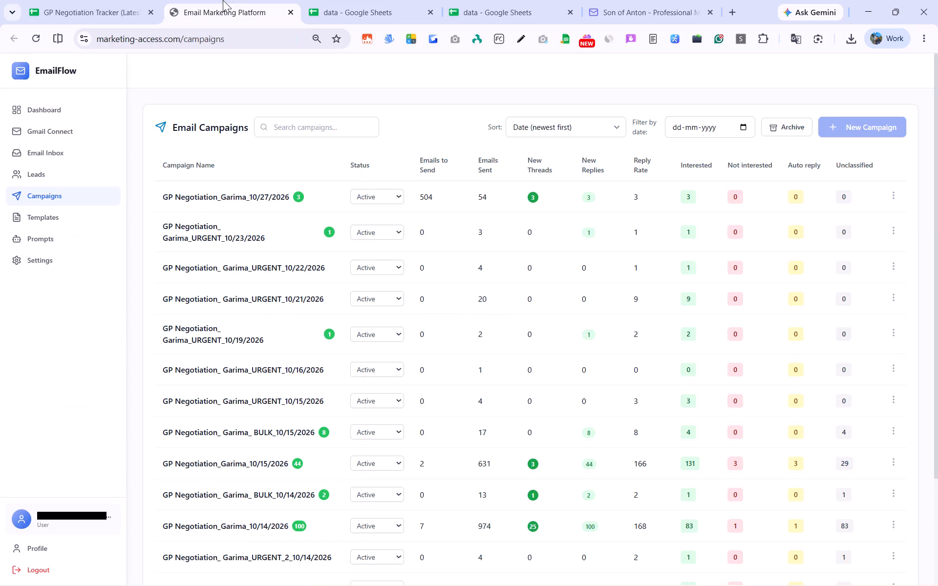
left_click(102, 0)
scroll(525, 260, "up", 11)
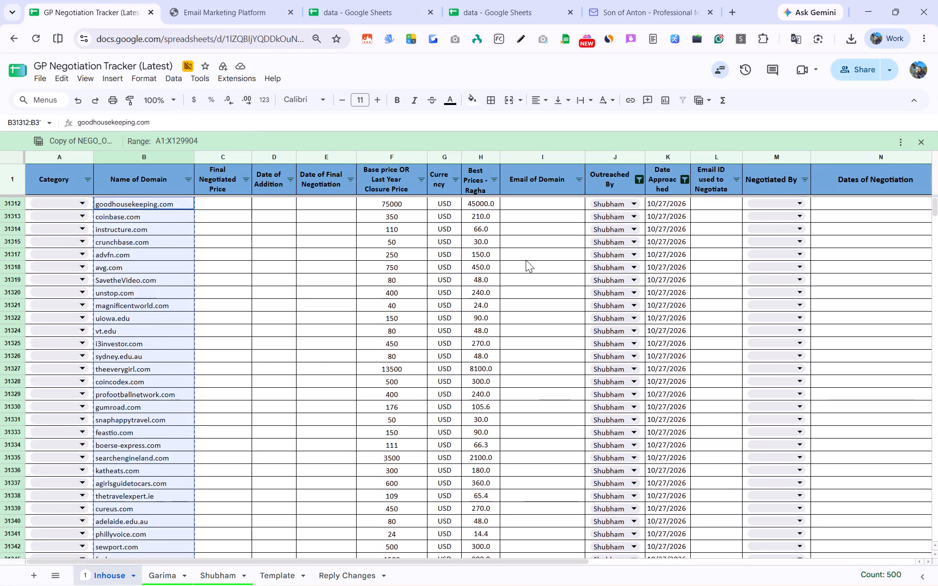
scroll(526, 260, "up", 20)
scroll(526, 260, "up", 4)
left_click(511, 205)
key("ctrl+shift+v")
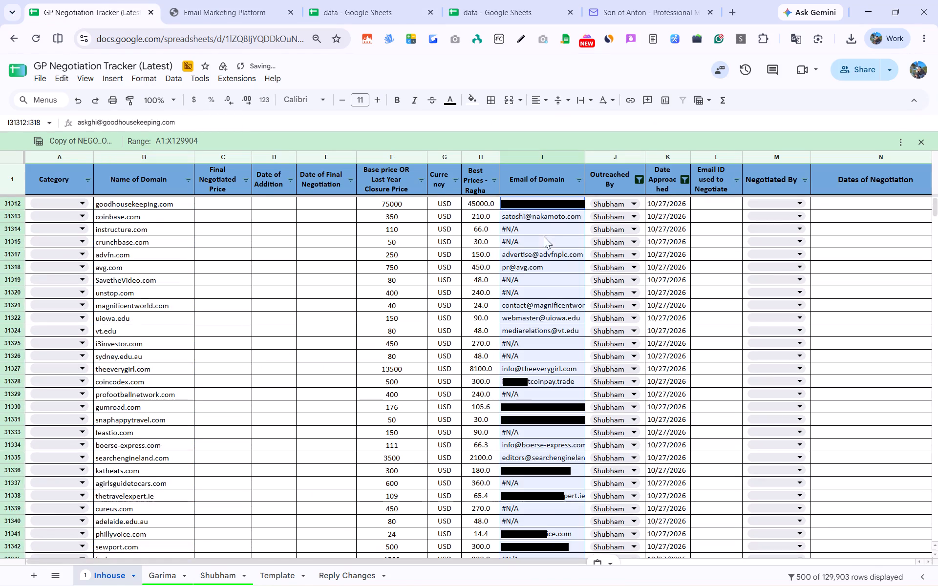
scroll(554, 308, "down", 9)
scroll(554, 308, "down", 20)
scroll(554, 308, "down", 2)
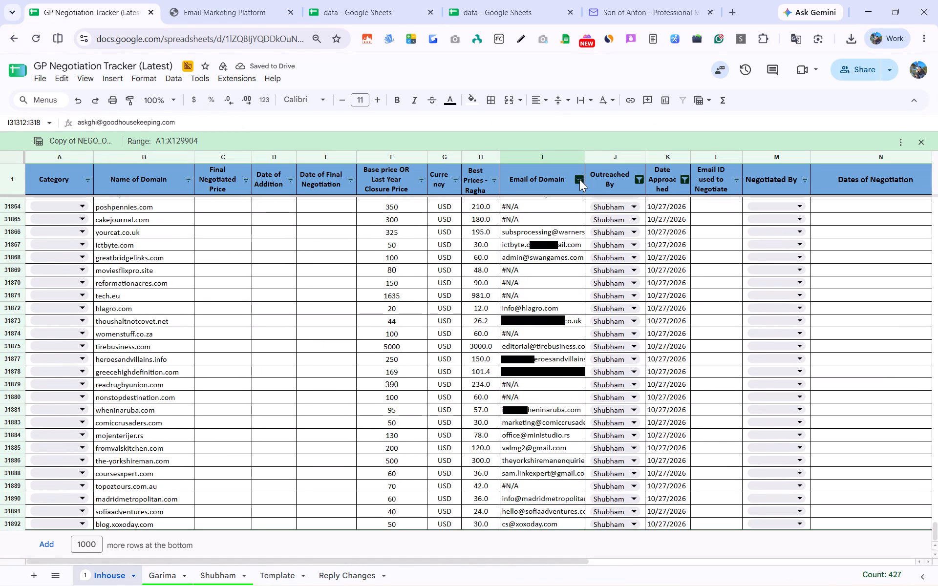
Filter the tracker's Email of Domain column to show only the #N/A rows.
left_click(579, 179)
left_click(581, 182)
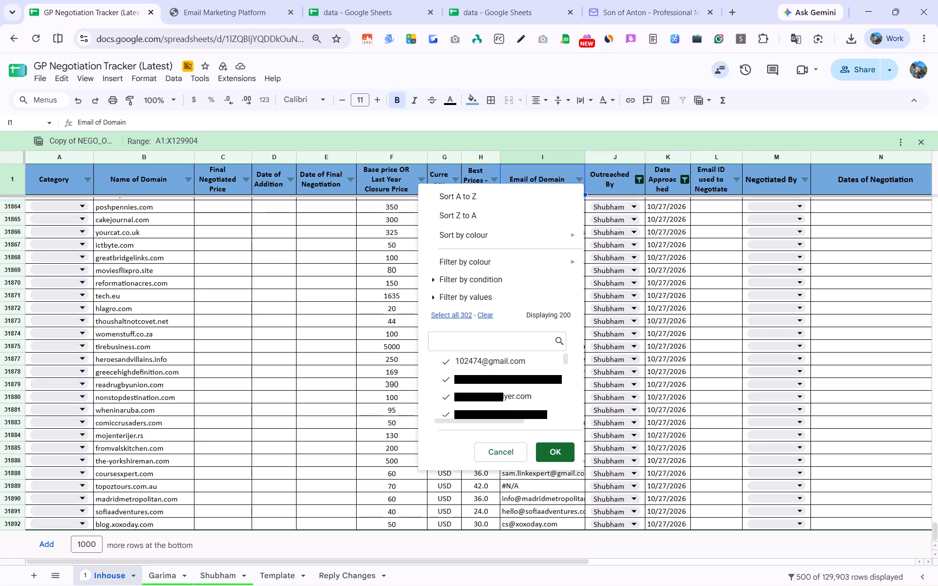
scroll(495, 375, "down", 6)
scroll(495, 375, "up", 1)
scroll(495, 375, "down", 14)
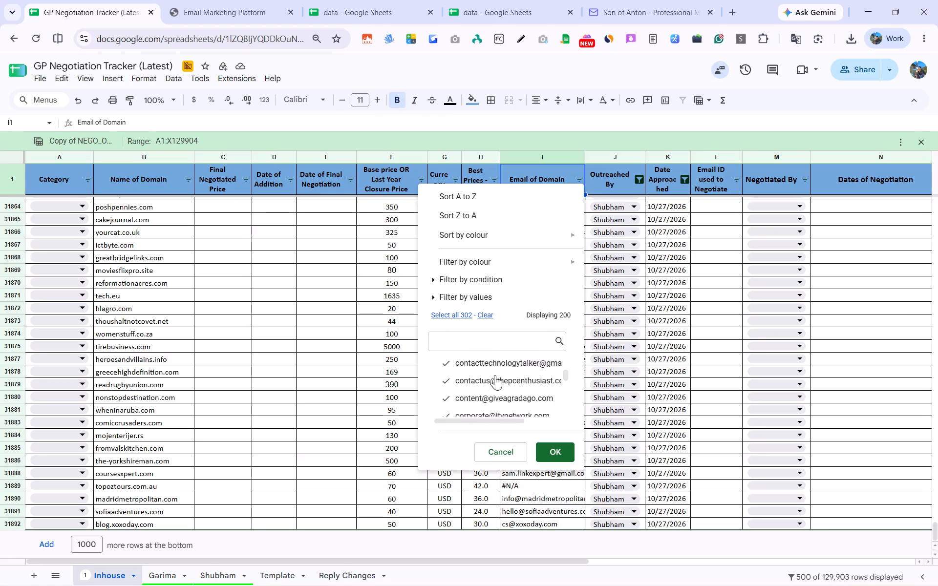
scroll(495, 375, "down", 5)
scroll(495, 375, "up", 1)
scroll(495, 375, "down", 12)
scroll(495, 375, "up", 1)
scroll(495, 375, "down", 17)
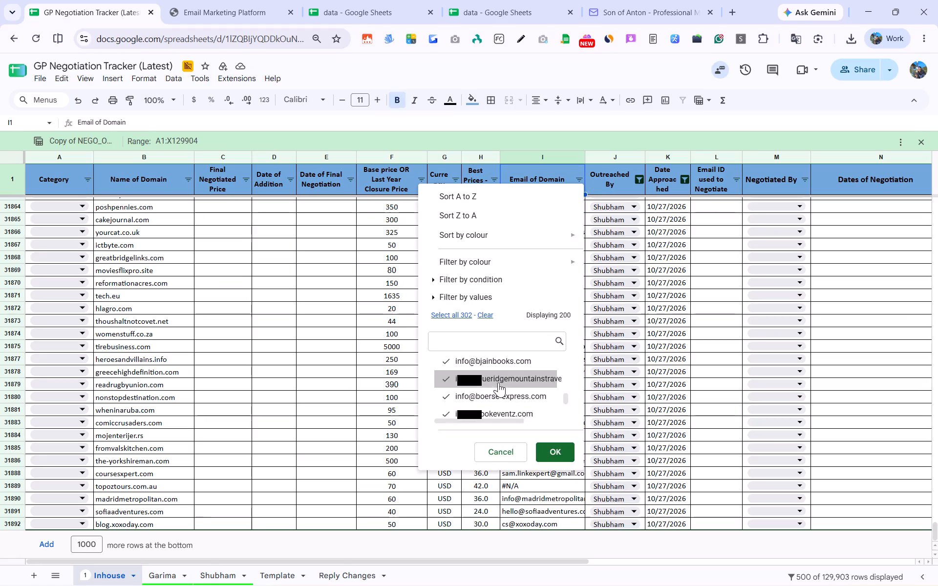
scroll(498, 382, "down", 20)
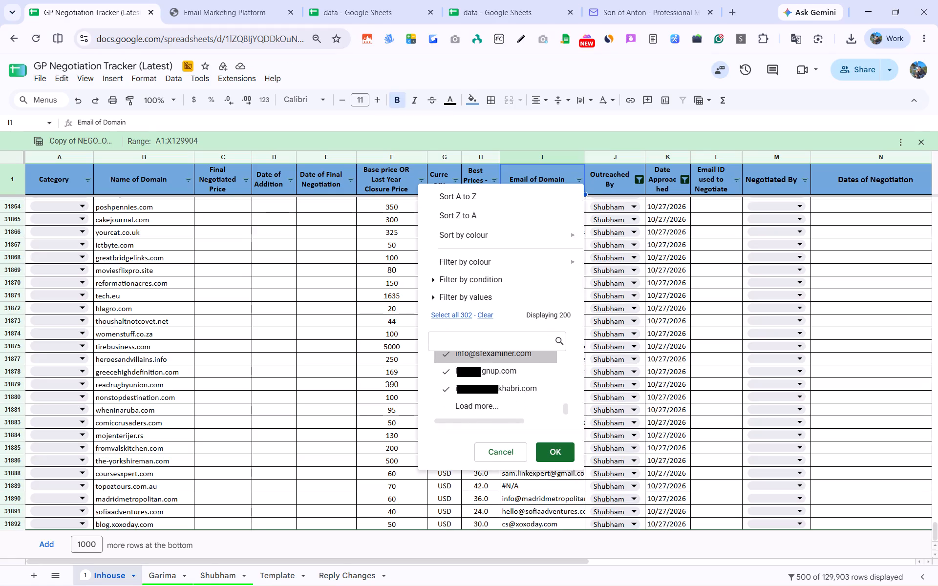
left_click(486, 318)
left_click(488, 341)
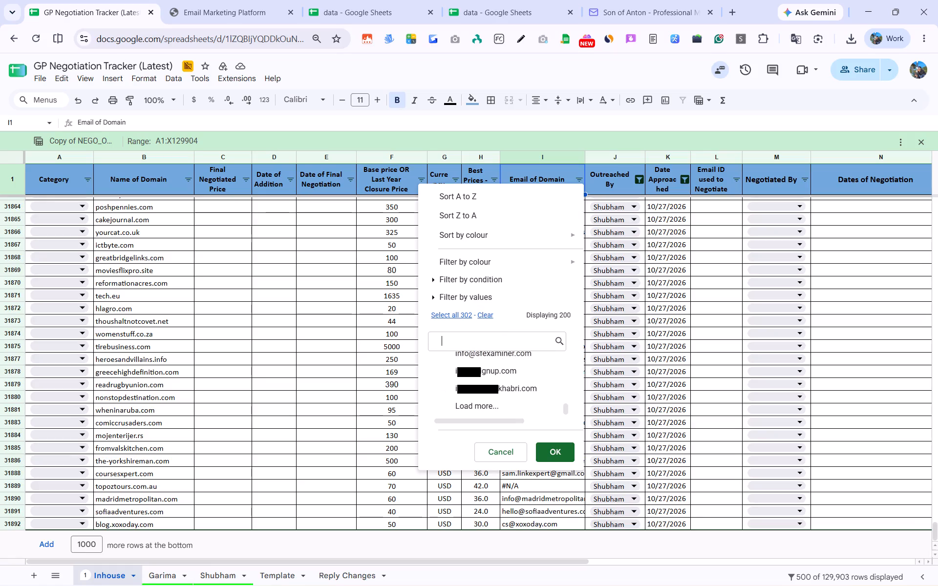
key("shift+numbersign")
left_click(490, 356)
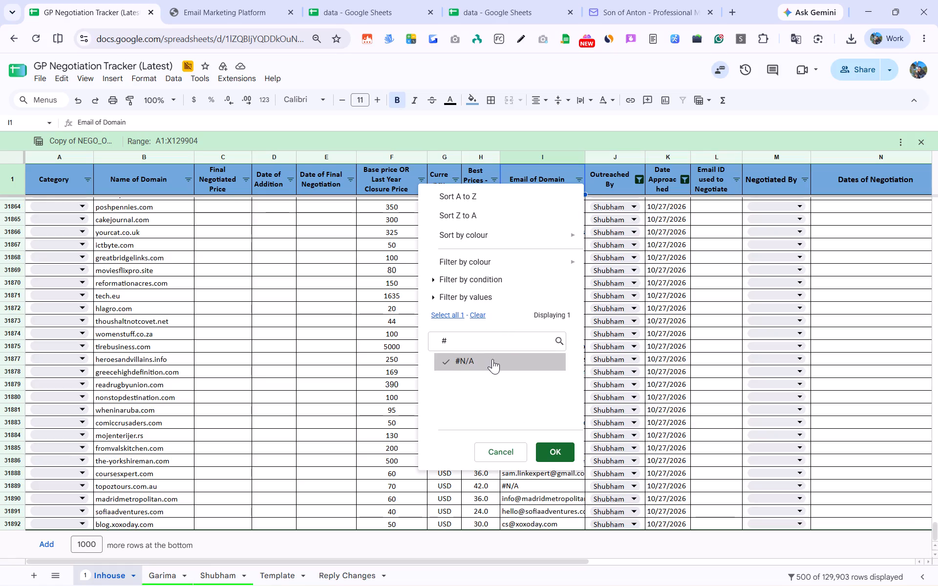
left_click(545, 449)
scroll(549, 390, "up", 11)
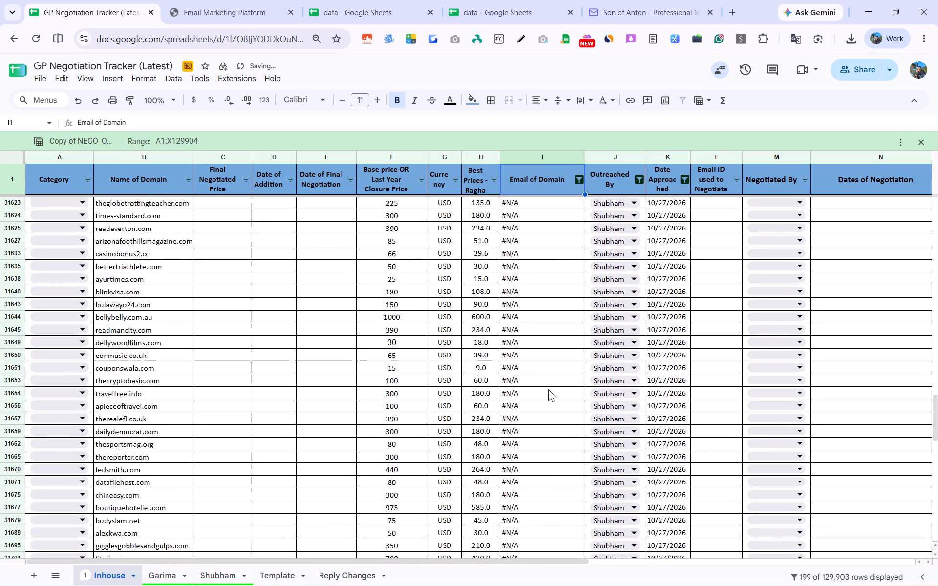
scroll(548, 389, "up", 19)
scroll(548, 389, "down", 1)
scroll(548, 389, "up", 20)
scroll(548, 389, "up", 4)
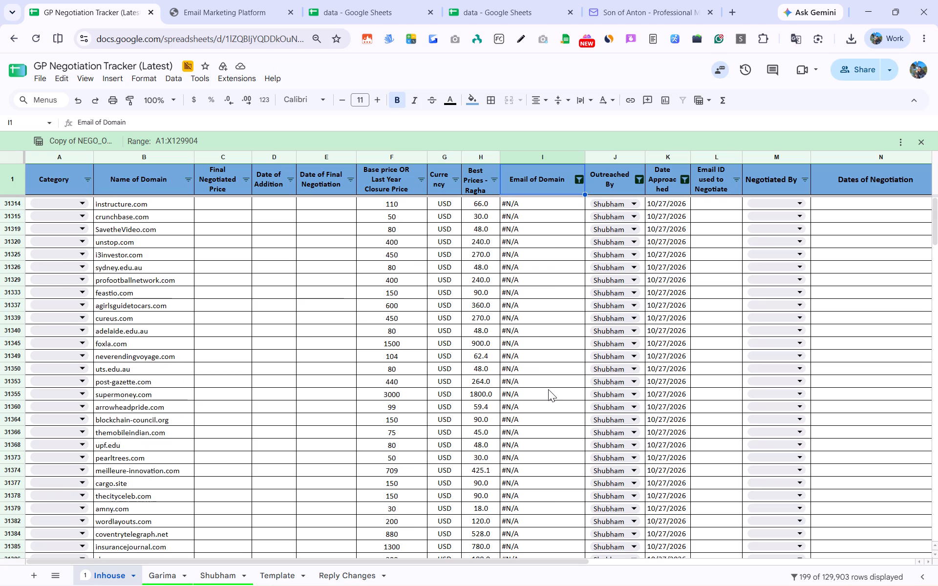
Examine the data spreadsheet's lookup results in Sheet2, the verified emails in Sheet15 and the end of the domain list in Sheet16.
left_click(239, 0)
left_click(342, 5)
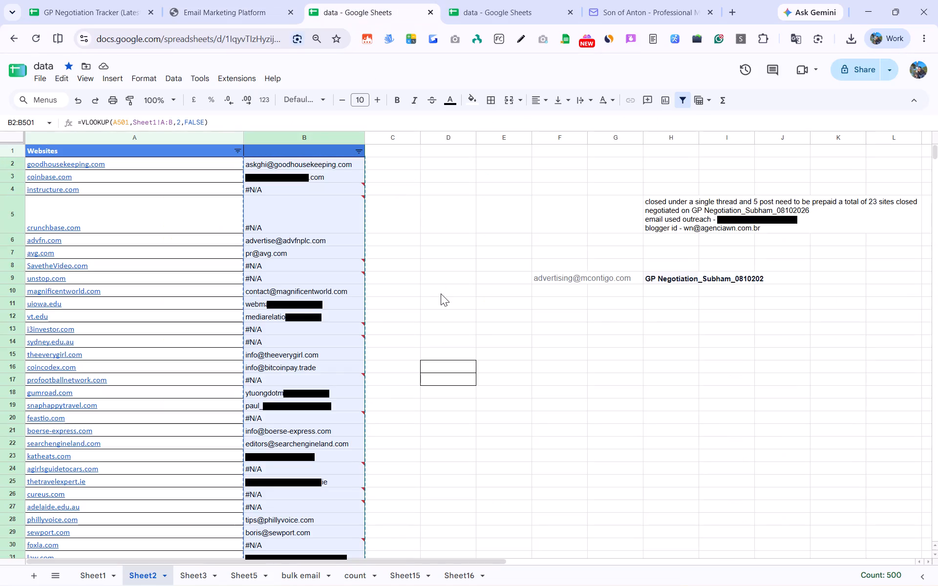
scroll(441, 293, "up", 6)
scroll(440, 293, "down", 4)
scroll(438, 292, "up", 7)
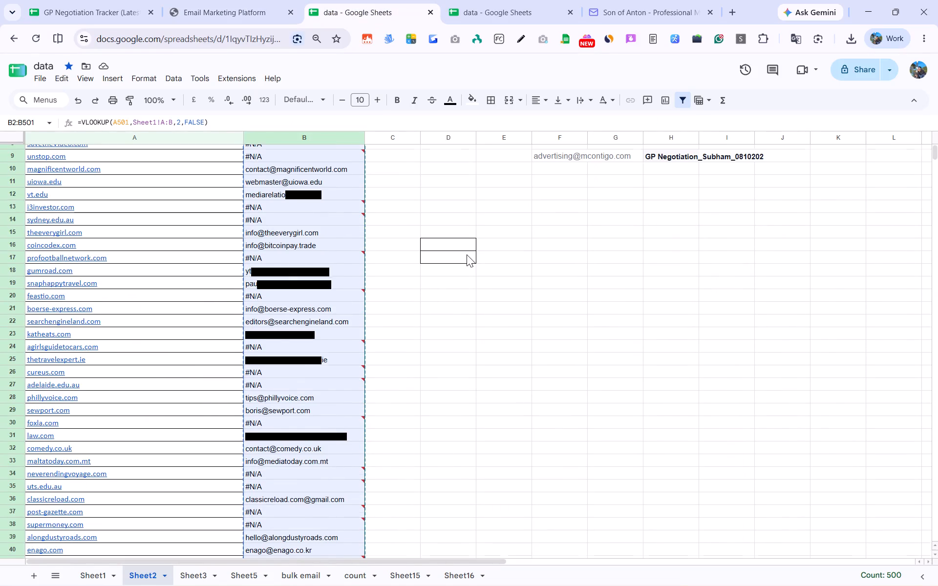
left_click(467, 254)
left_click(500, 0)
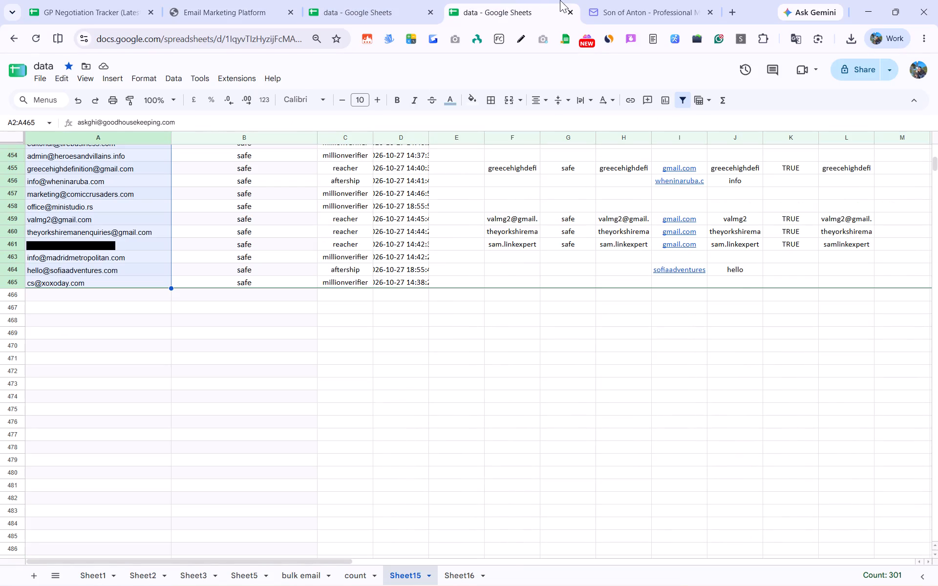
left_click(356, 0)
left_click(456, 576)
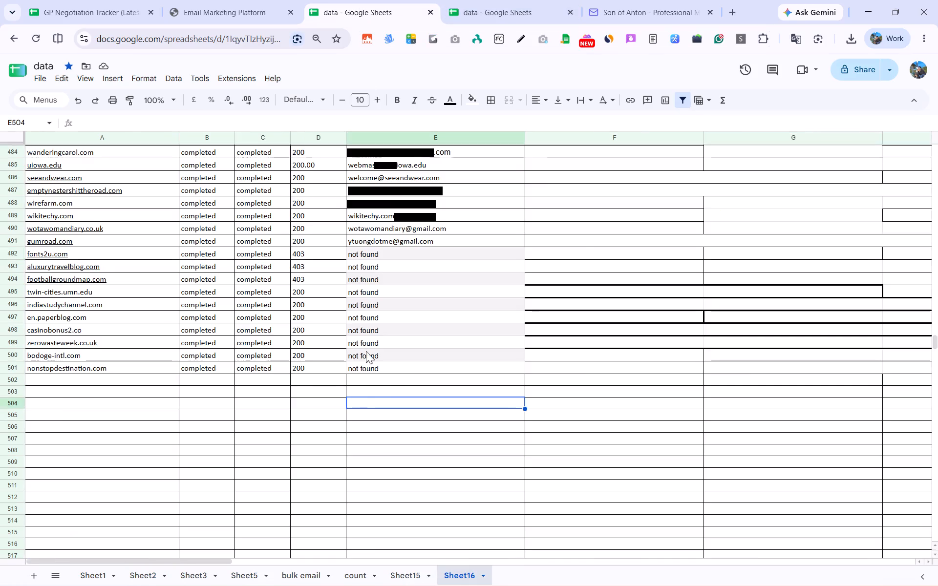
scroll(411, 383, "up", 8)
scroll(411, 383, "down", 6)
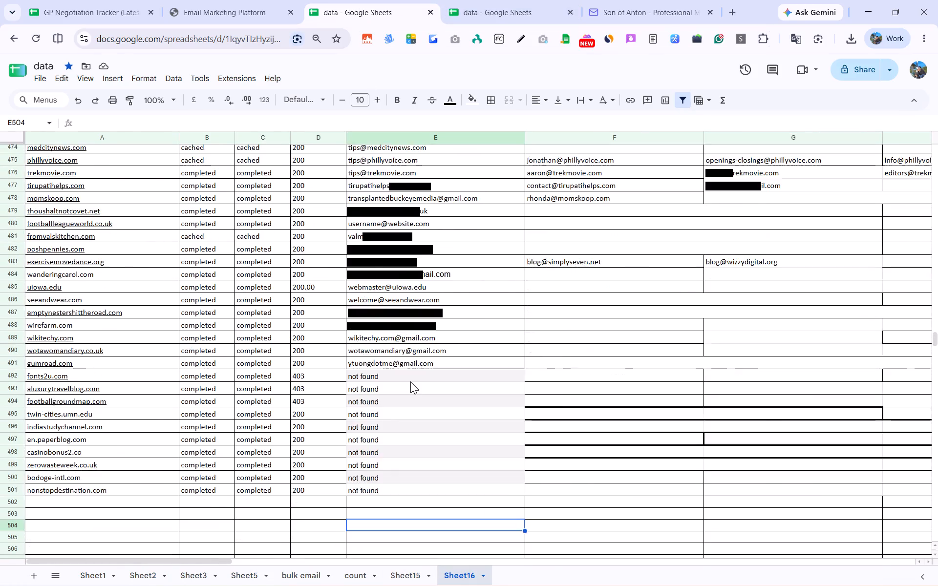
scroll(410, 381, "down", 2)
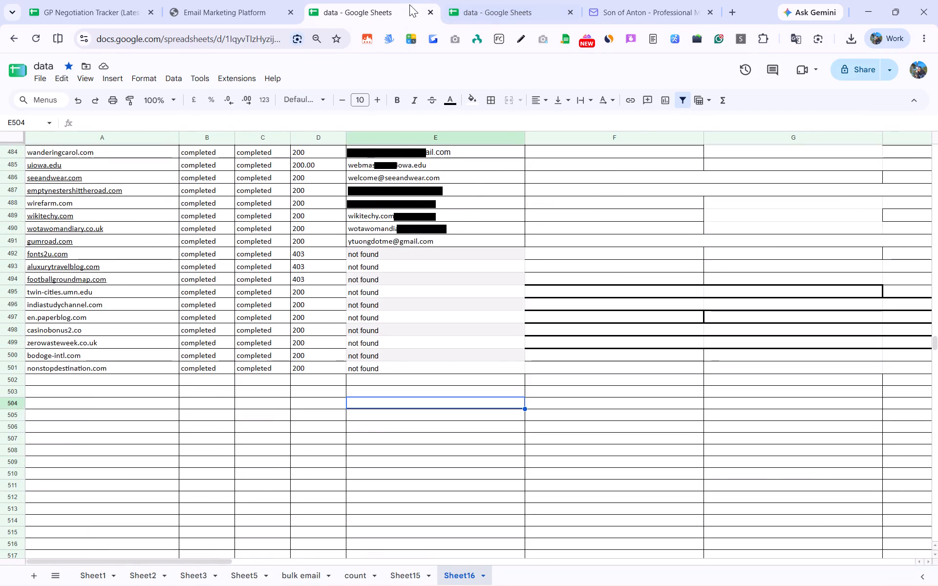